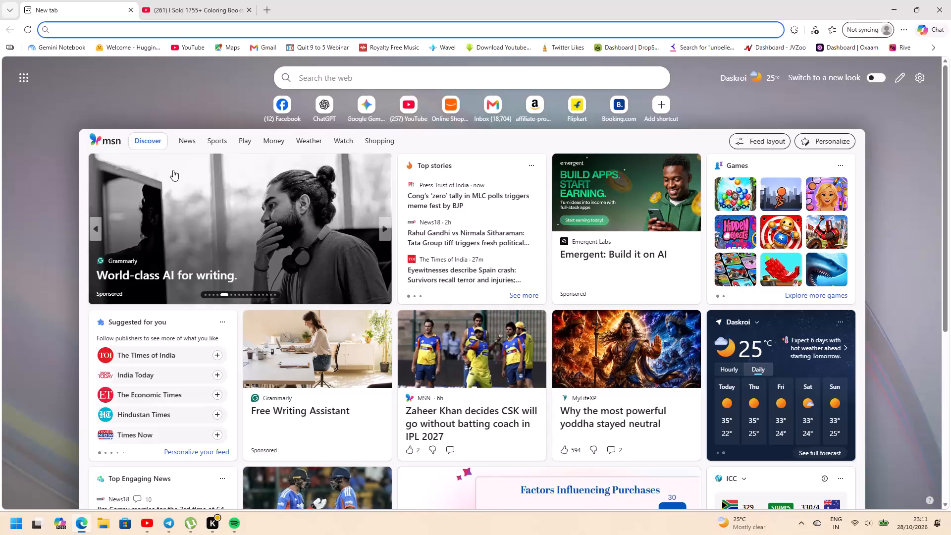
# Go to the Canva website and open the recent 8.5 × 11 in coloring book design with the elephant cover page.
pyautogui.click(96, 231)
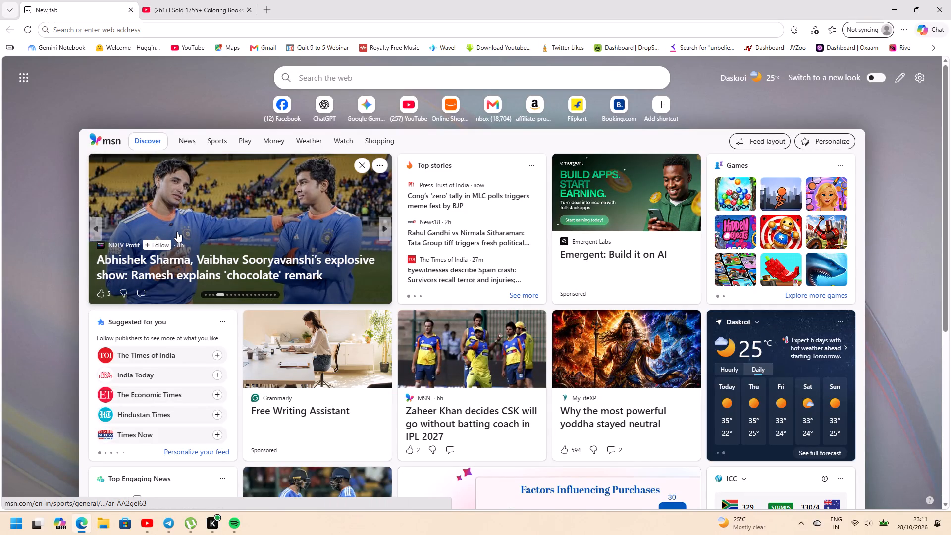
pyautogui.click(165, 33)
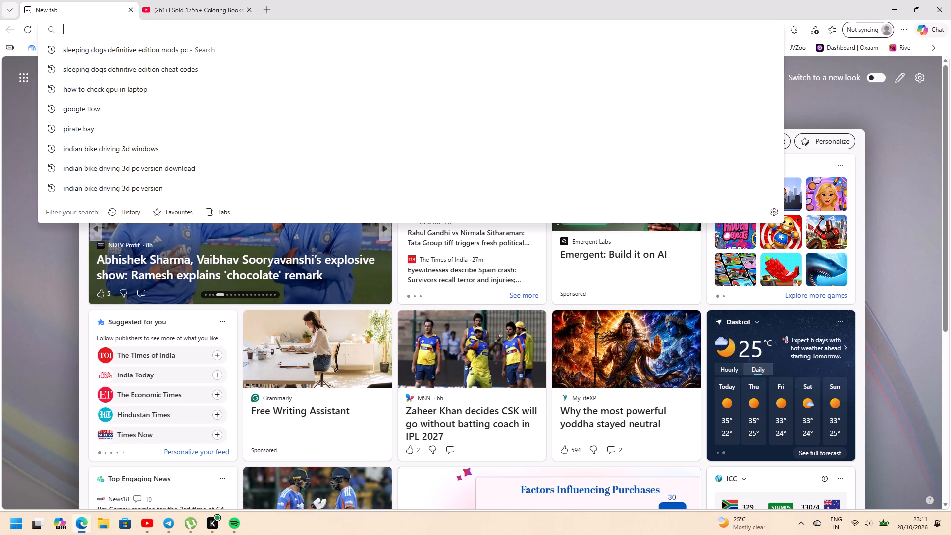
pyautogui.press('c')
pyautogui.write('an')
pyautogui.press('Return')
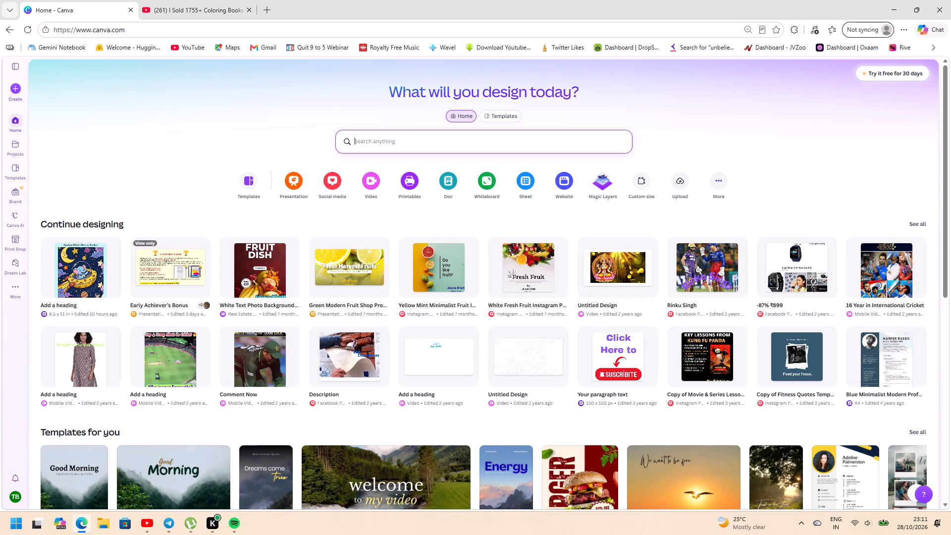
pyautogui.click(86, 268)
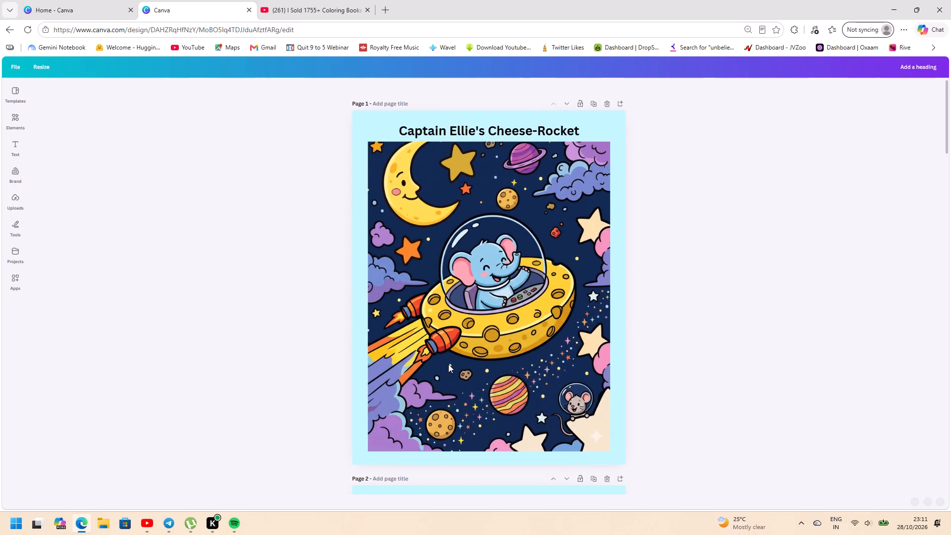
# Look through the existing coloring book pages, comparing the coloured and line-art layouts down to the penguin page 6.
pyautogui.scroll(-5, 476, 366)
pyautogui.scroll(-4, 528, 357)
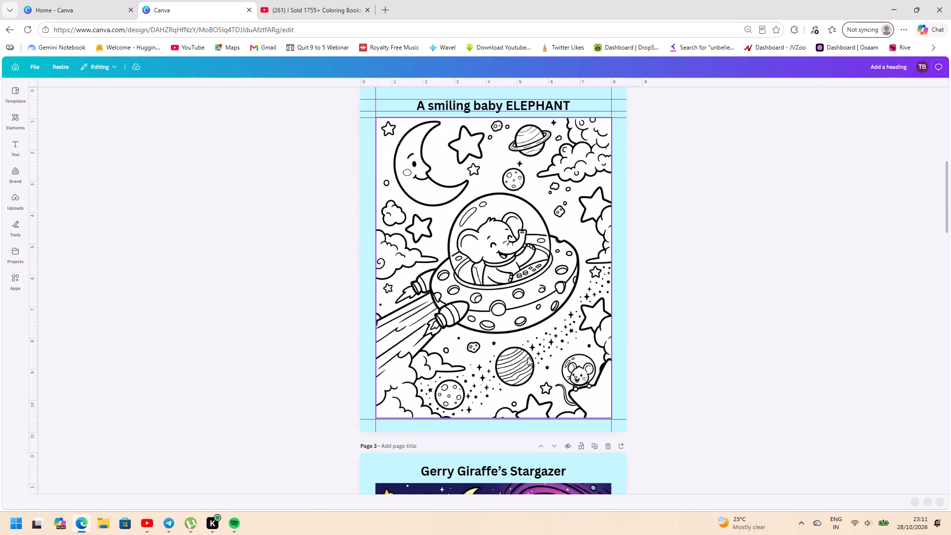
pyautogui.scroll(-19, 528, 357)
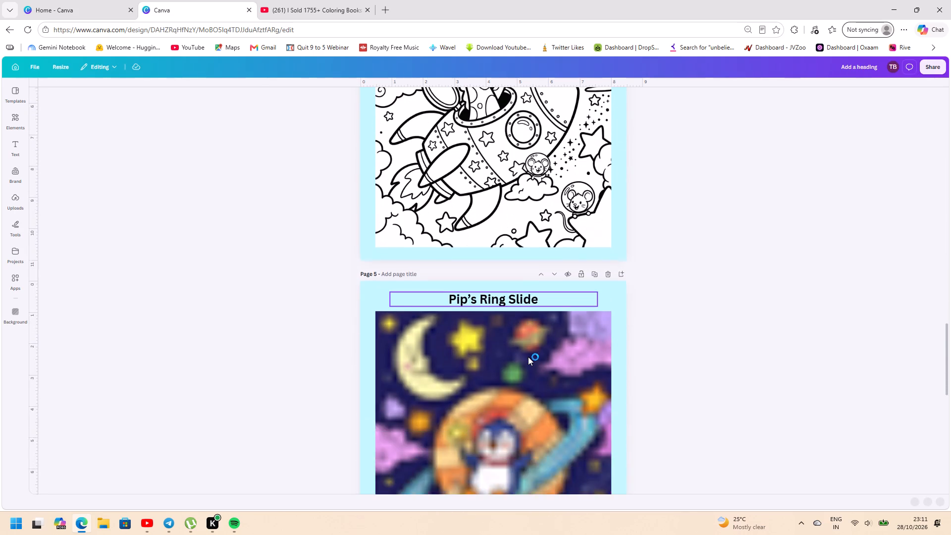
pyautogui.scroll(-2, 528, 357)
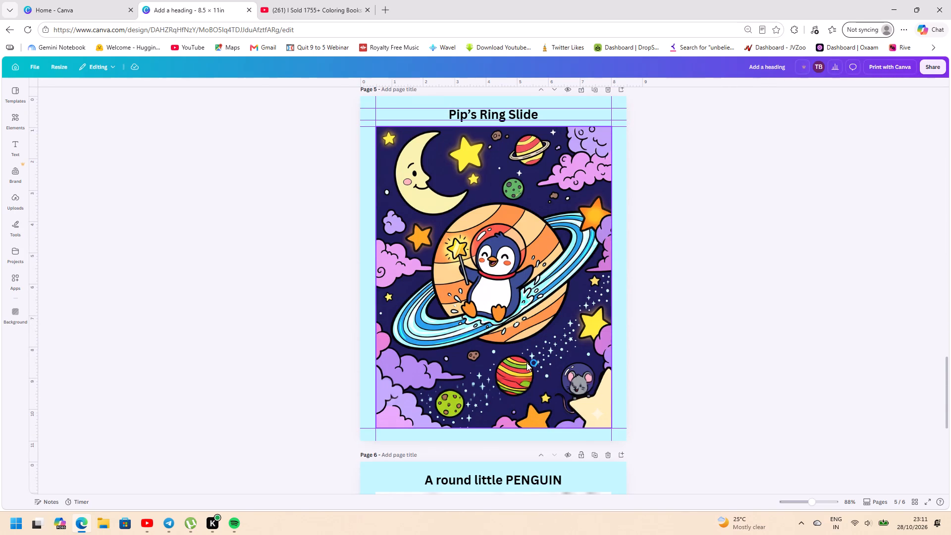
pyautogui.scroll(-7, 527, 363)
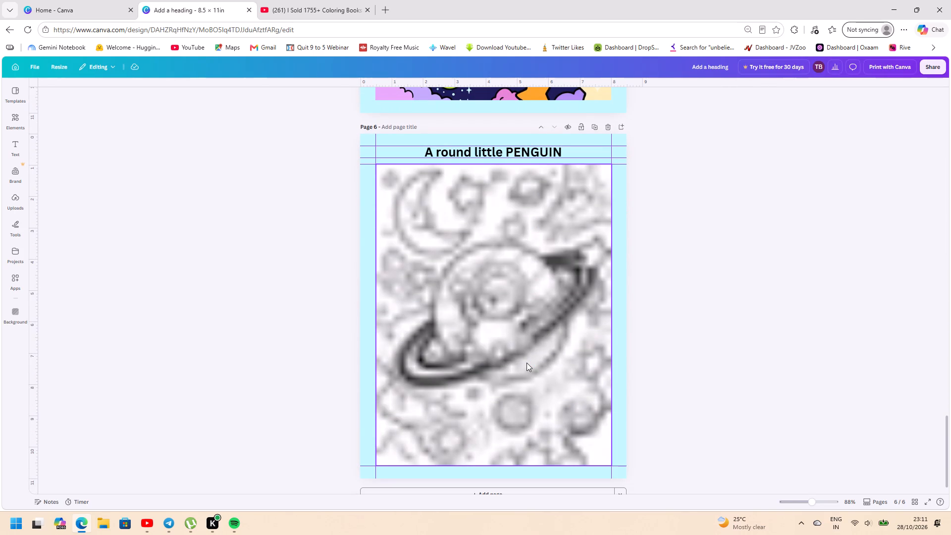
pyautogui.scroll(-2, 527, 363)
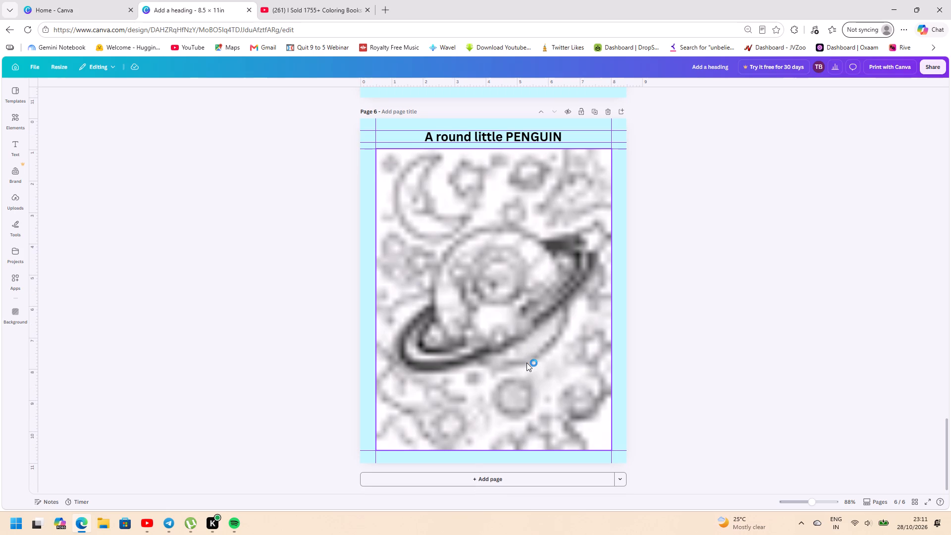
pyautogui.scroll(-5, 527, 363)
pyautogui.scroll(3, 527, 363)
pyautogui.scroll(-4, 527, 363)
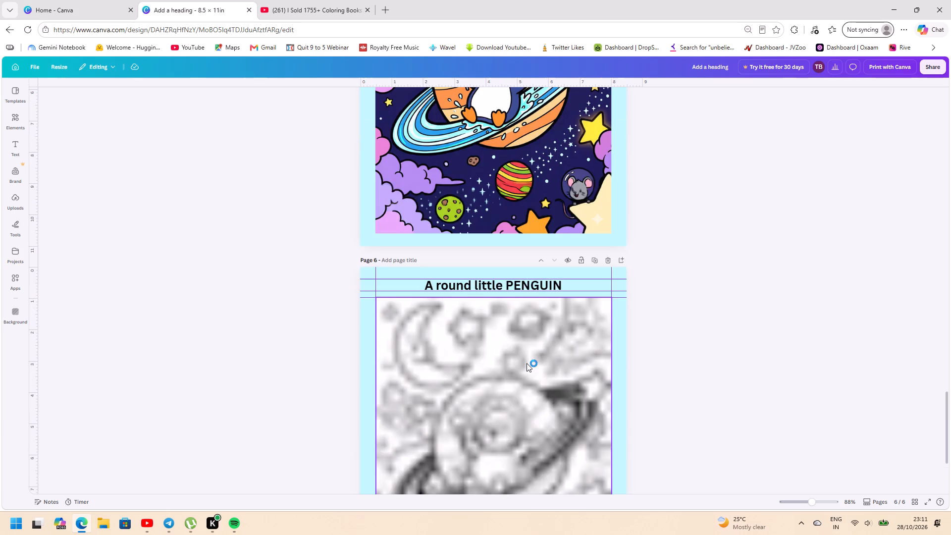
pyautogui.scroll(-2, 527, 363)
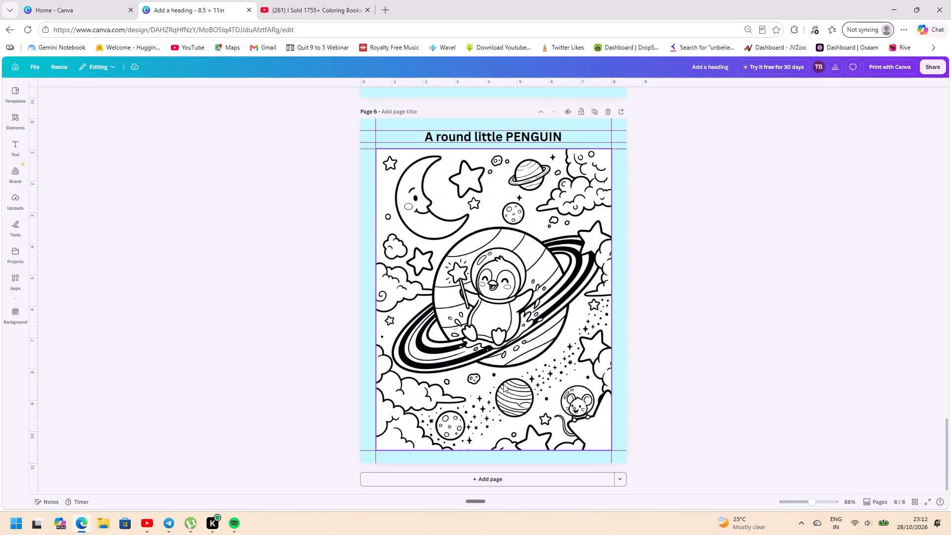
pyautogui.scroll(7, 496, 381)
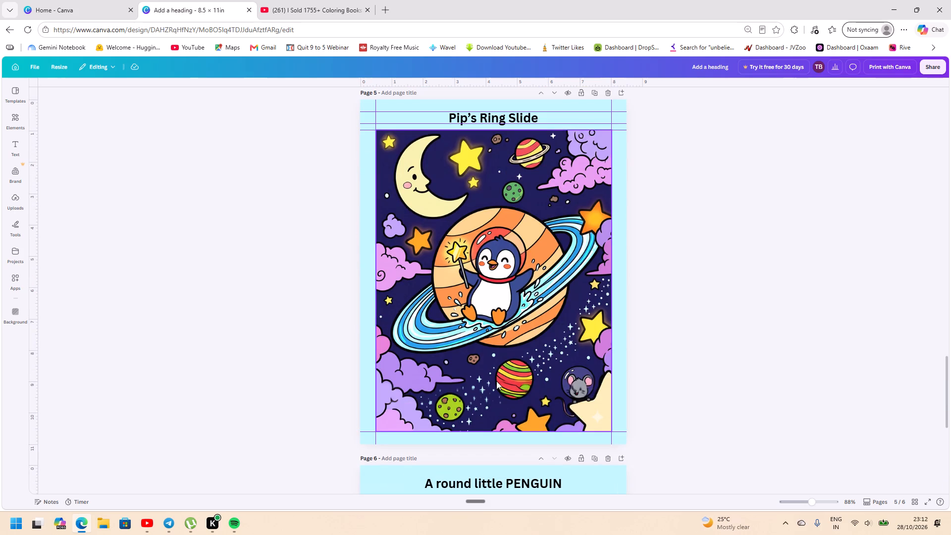
pyautogui.scroll(-6, 496, 381)
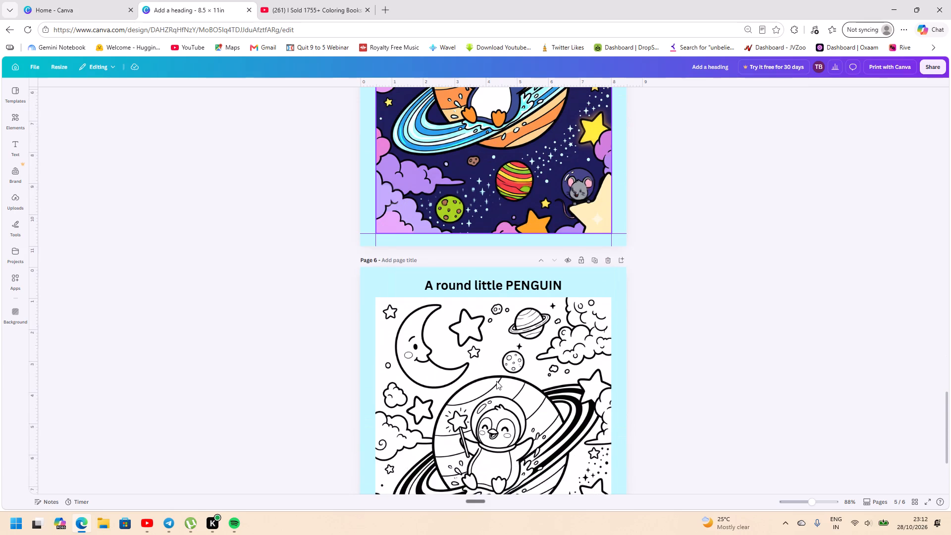
pyautogui.scroll(-6, 496, 381)
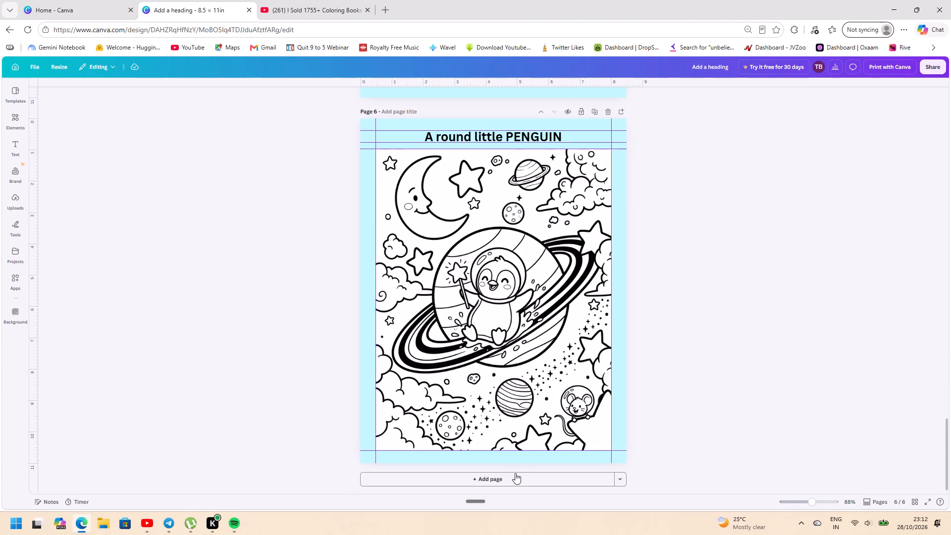
# Add a new page 7 after the penguin line-art page.
pyautogui.click(509, 481)
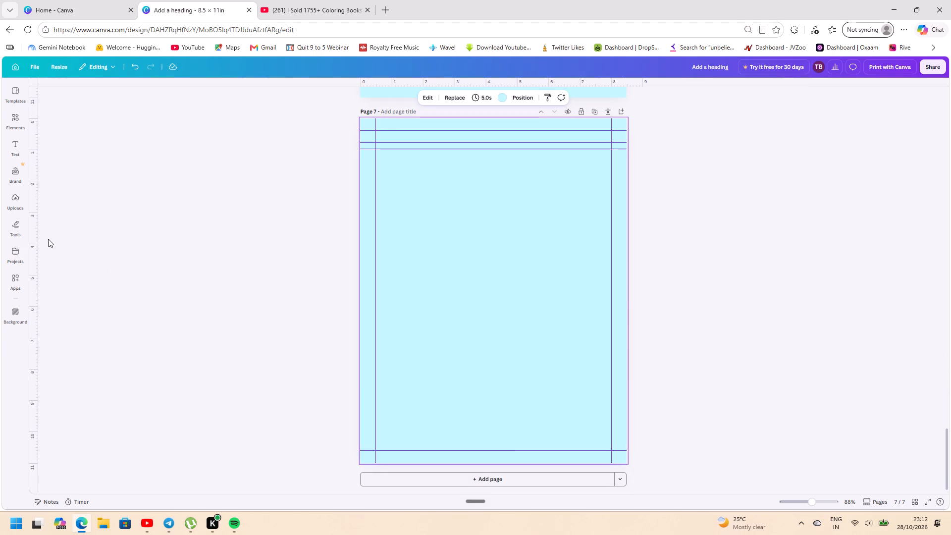
# Place the uploaded coloured lion astronaut image on page 7 and enlarge it to fill the area inside the margin guides.
pyautogui.click(16, 202)
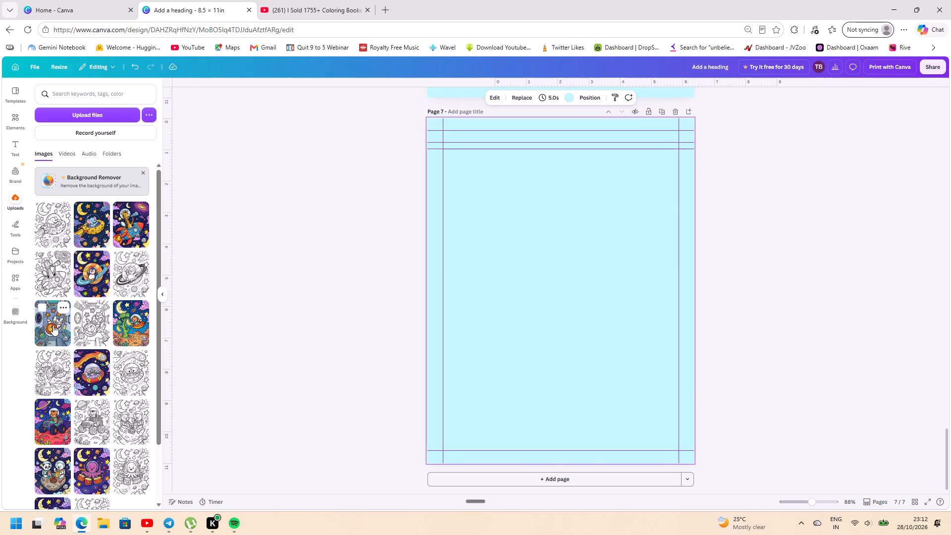
pyautogui.moveTo(51, 325); pyautogui.dragTo(511, 236)
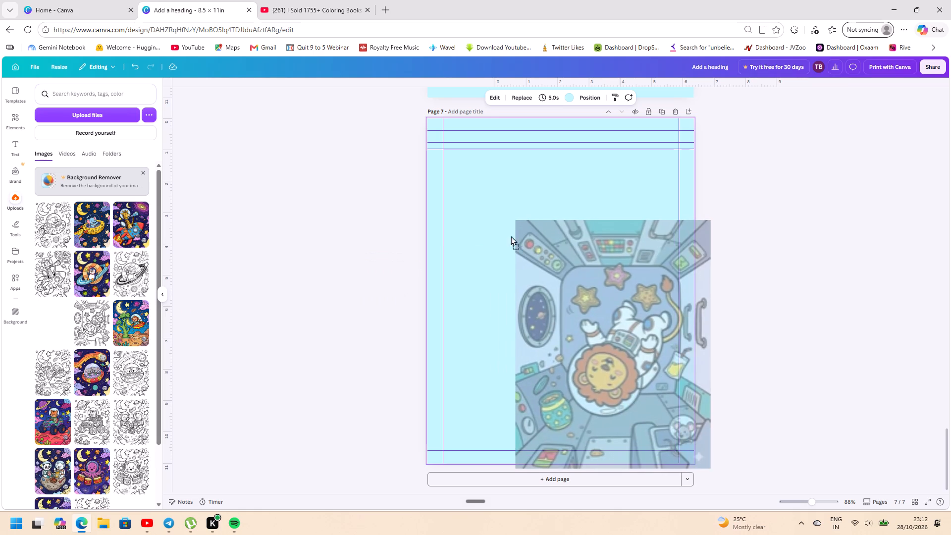
pyautogui.moveTo(511, 236); pyautogui.dragTo(476, 220)
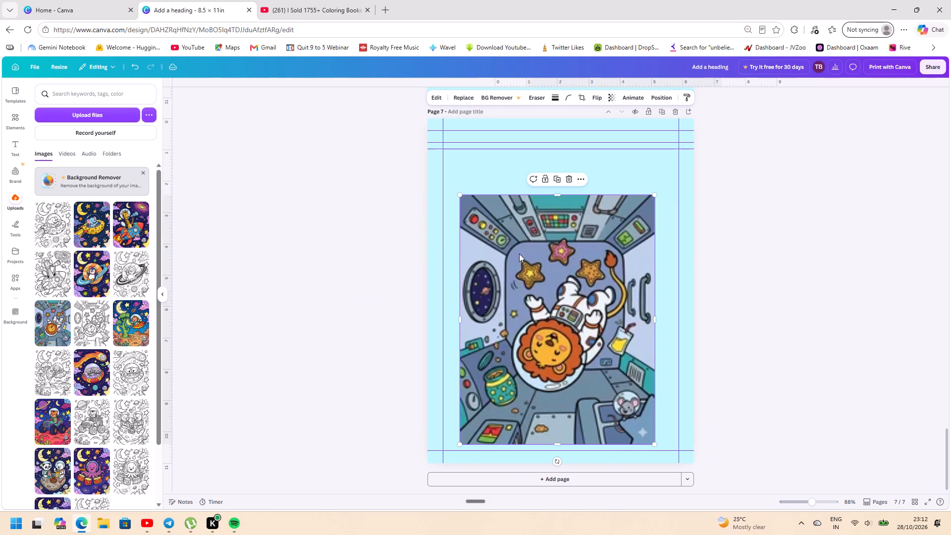
pyautogui.moveTo(519, 254); pyautogui.dragTo(503, 211)
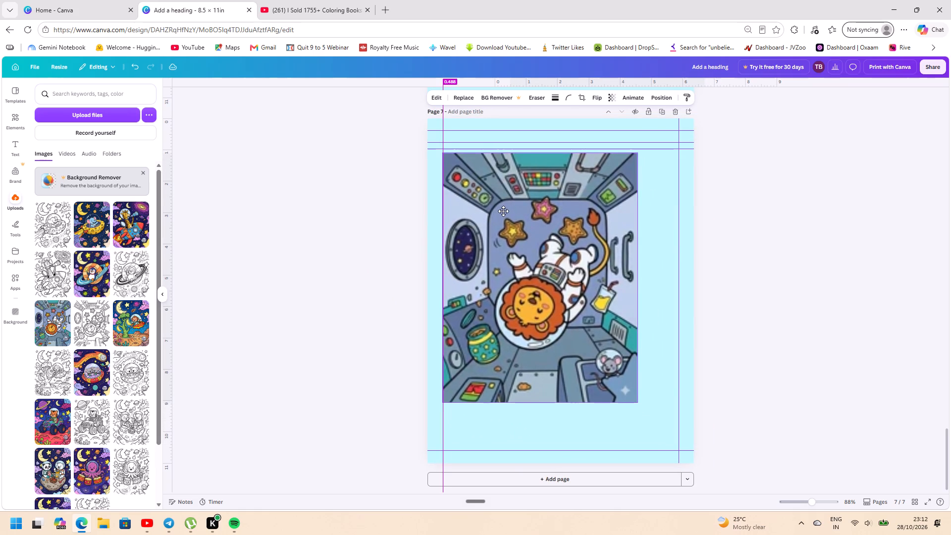
pyautogui.moveTo(503, 211); pyautogui.dragTo(503, 208)
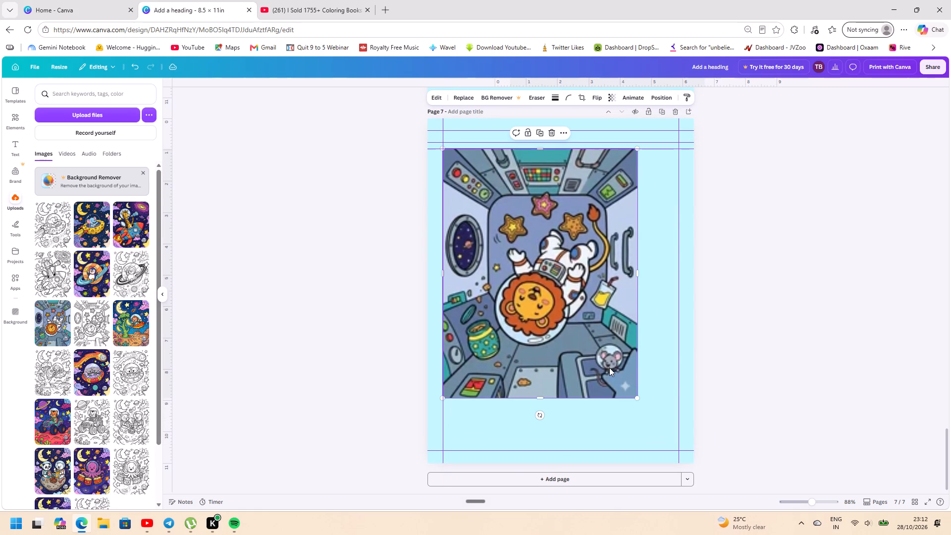
pyautogui.moveTo(638, 399); pyautogui.dragTo(667, 442)
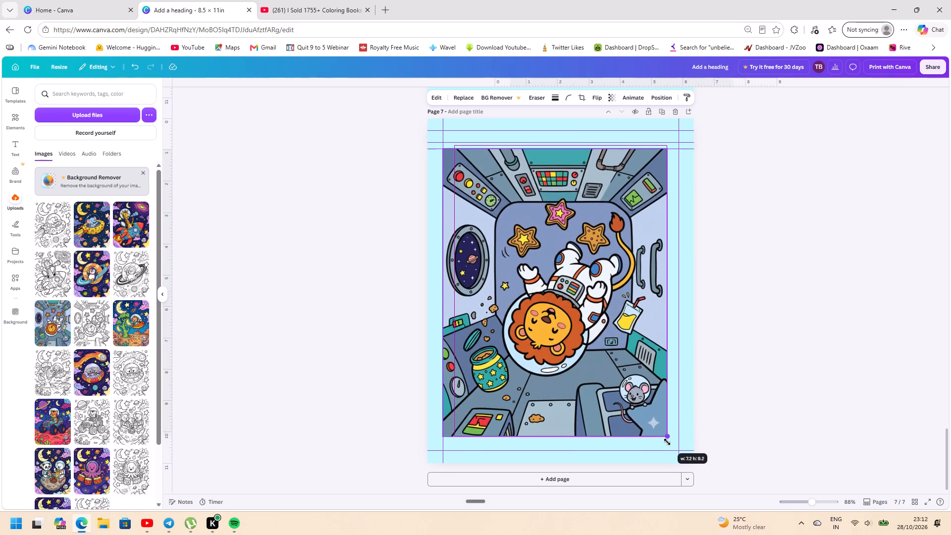
pyautogui.moveTo(667, 442); pyautogui.dragTo(677, 451)
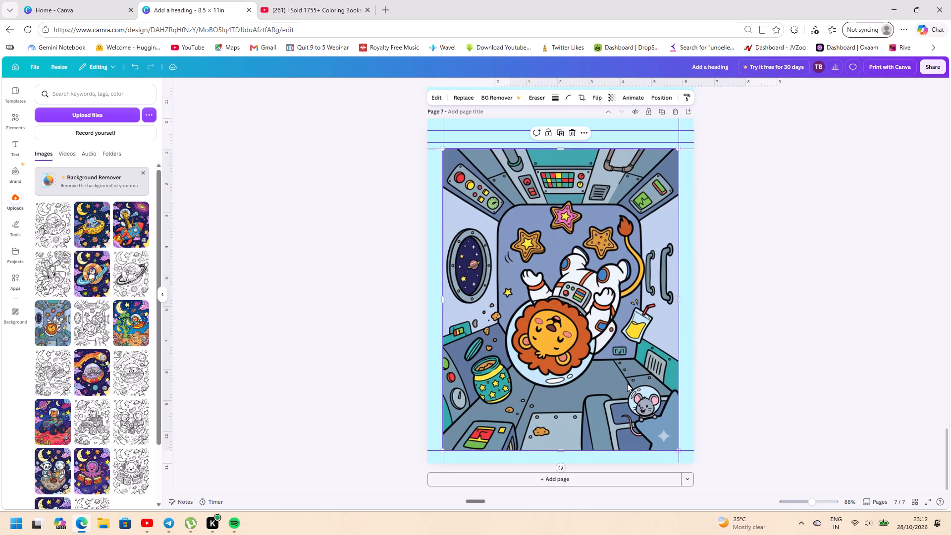
pyautogui.click(343, 308)
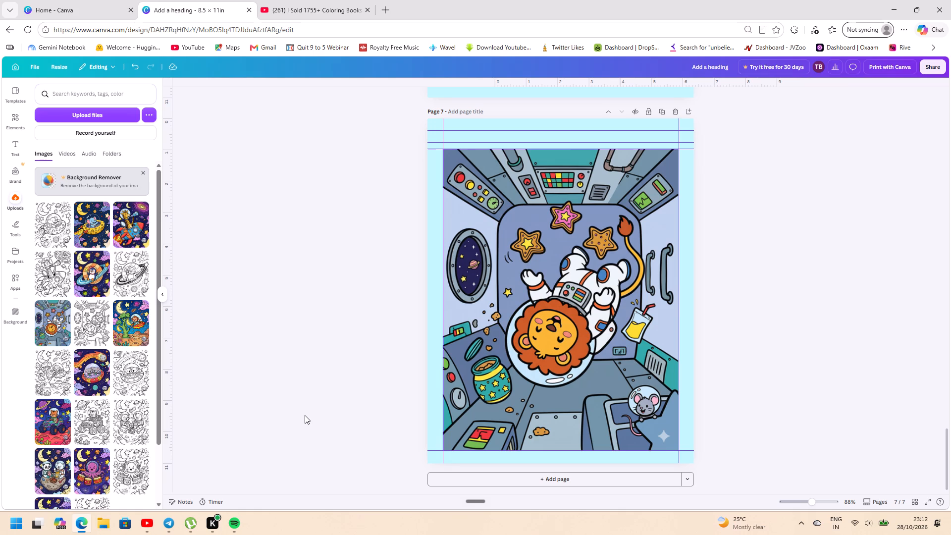
# Open Notepad and place the text cursor before "Leo's Zero-G Snack Time" in item 4 of the scene list.
pyautogui.press('super+r')
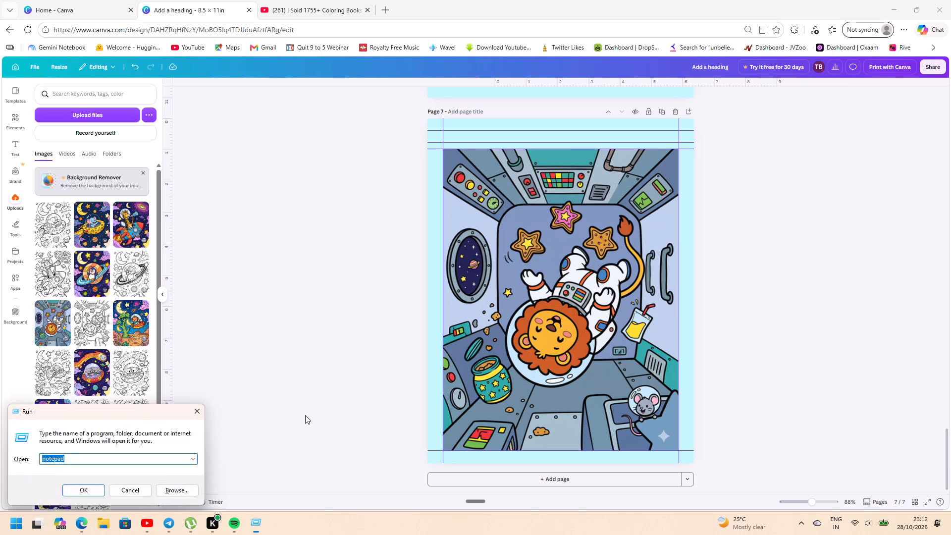
pyautogui.press('Return')
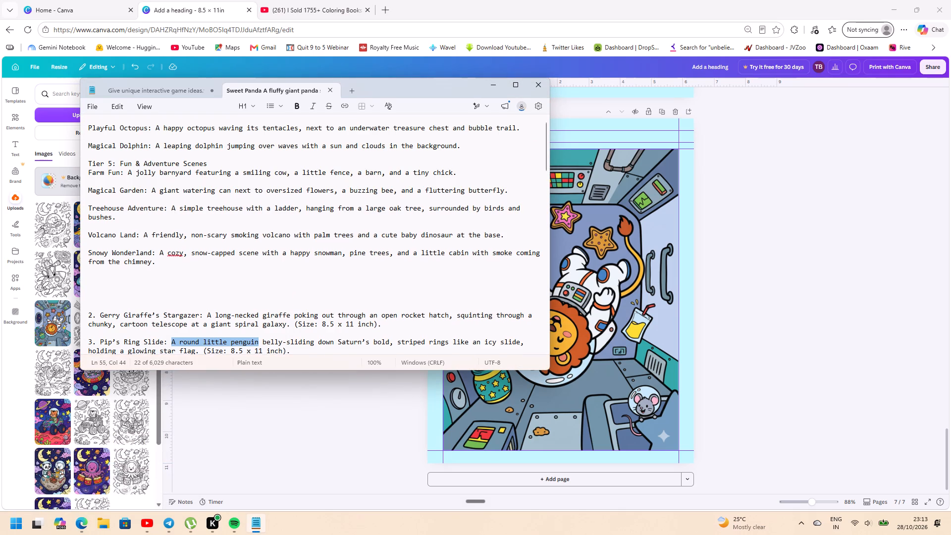
pyautogui.scroll(-4, 293, 290)
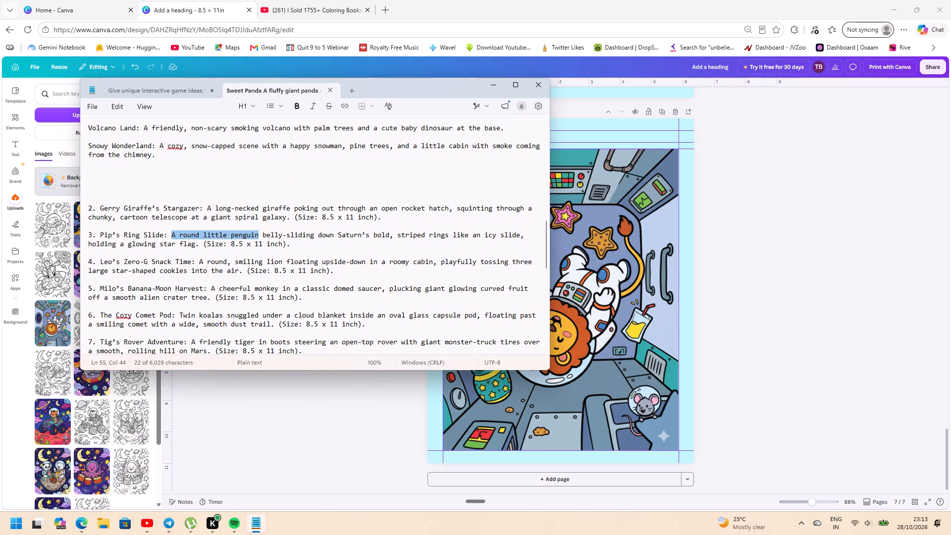
pyautogui.click(101, 263)
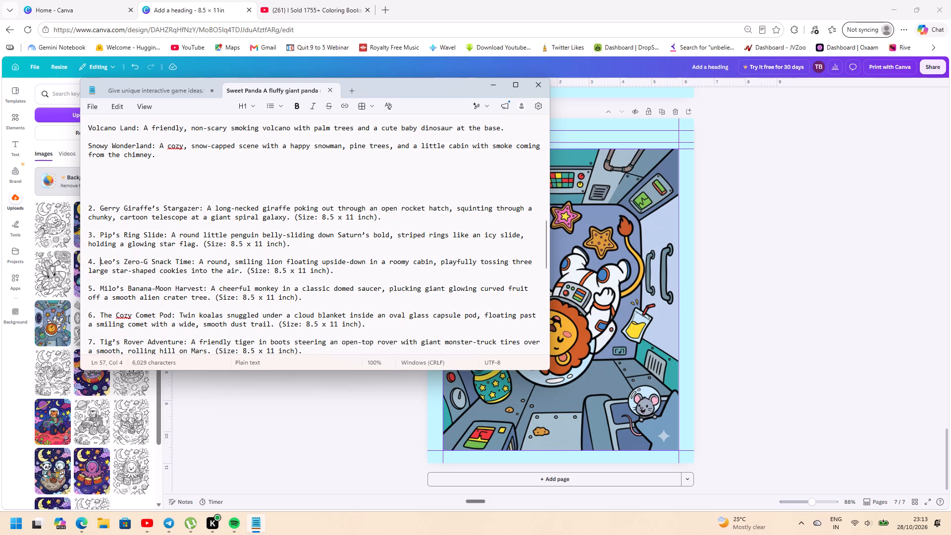
# Back in the Canva design, copy the "A round little PENGUIN" heading from page 6 onto page 7 above the lion image.
pyautogui.hotkey('alt', 'Tab')
pyautogui.scroll(5, 484, 288)
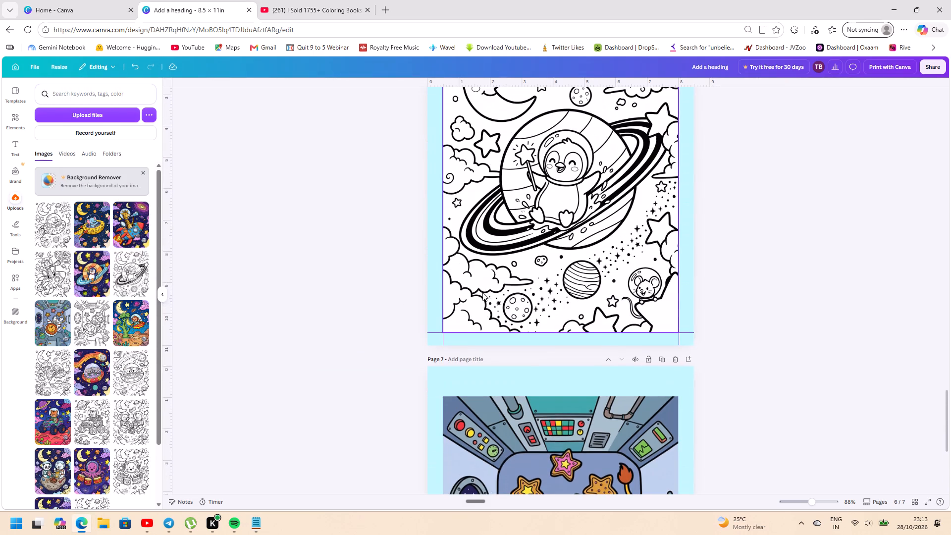
pyautogui.scroll(2, 481, 291)
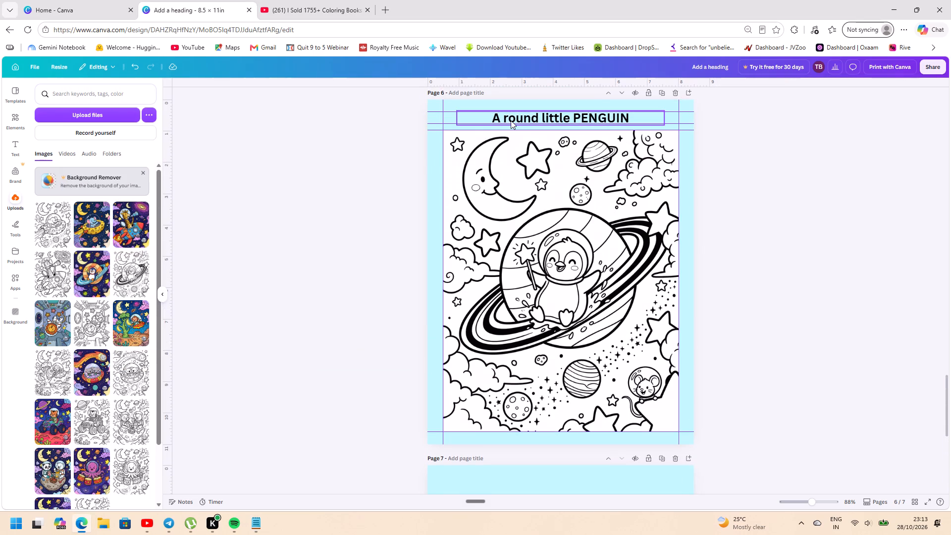
pyautogui.click(511, 120)
pyautogui.hotkey('ctrl', 'c')
pyautogui.scroll(-3, 562, 264)
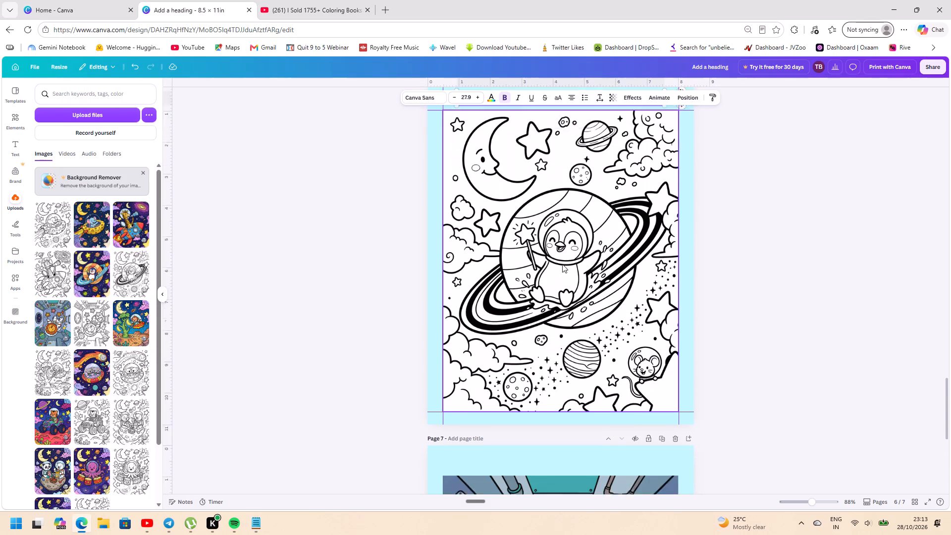
pyautogui.scroll(-2, 562, 264)
pyautogui.click(550, 229)
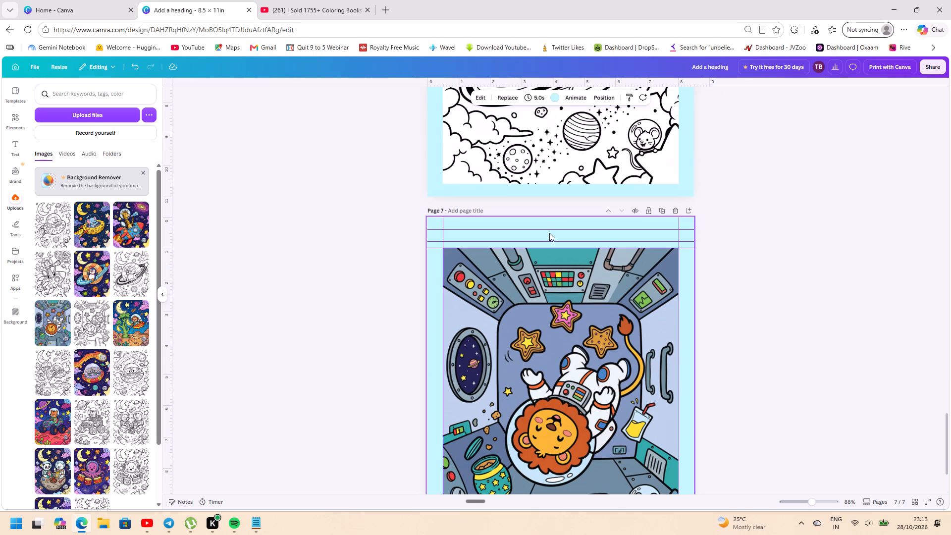
pyautogui.hotkey('ctrl', 'v')
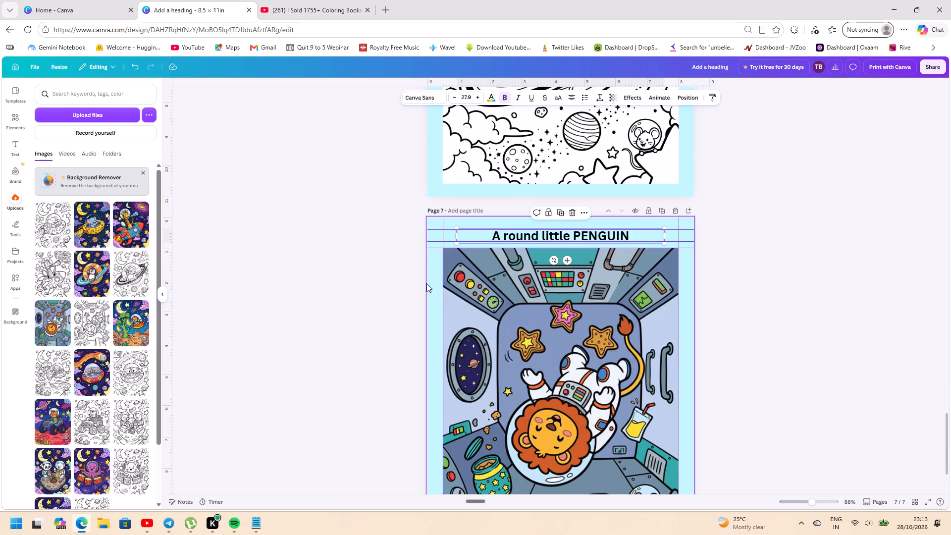
# Copy the title "Leo's Zero-G Snack Time" from item 4 in Notepad and replace the page 7 heading in Canva with it.
pyautogui.hotkey('alt', 'Tab')
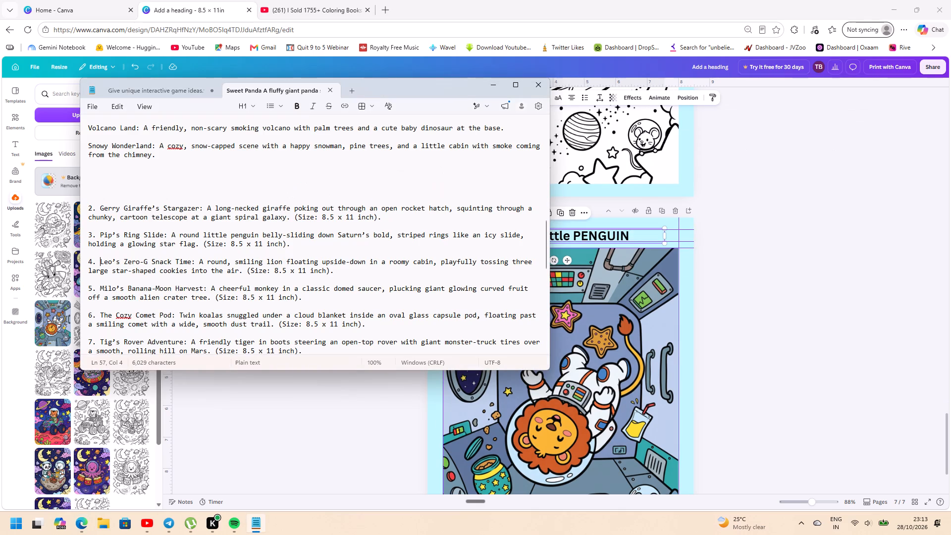
pyautogui.hotkey('ctrl', 'shift', 'Right')
pyautogui.hotkey('ctrl', 'shift', 'Right')
pyautogui.hotkey('ctrl', 'shift', 'Right')
pyautogui.hotkey('ctrl', 'shift', 'Right')
pyautogui.hotkey('ctrl', 'shift', 'Right')
pyautogui.hotkey('ctrl', 'shift', 'Right')
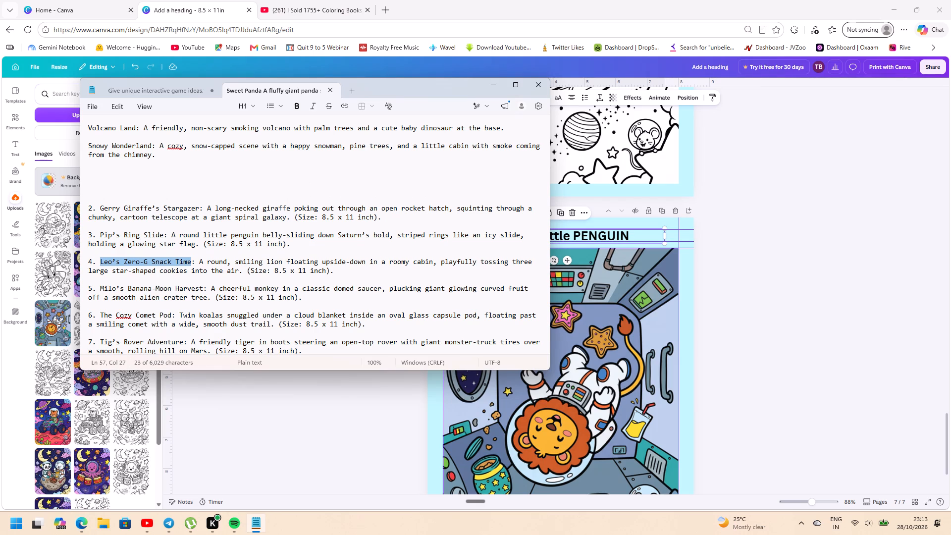
pyautogui.hotkey('ctrl', 'c')
pyautogui.hotkey('alt', 'Tab')
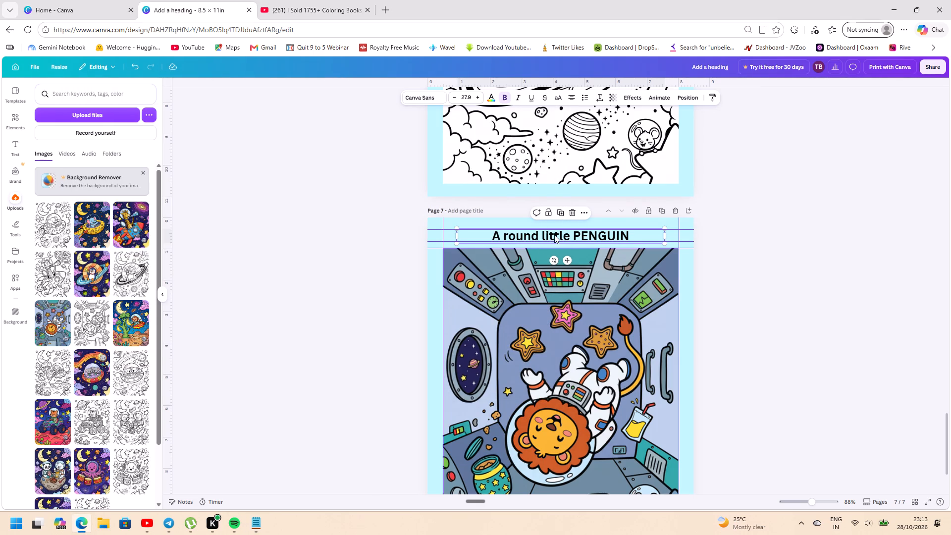
pyautogui.tripleClick(554, 235)
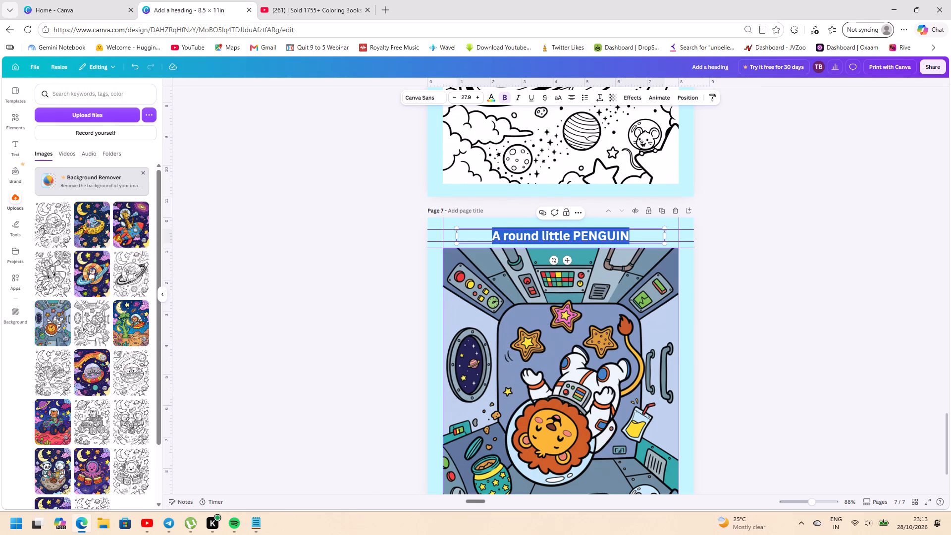
pyautogui.hotkey('ctrl', 'v')
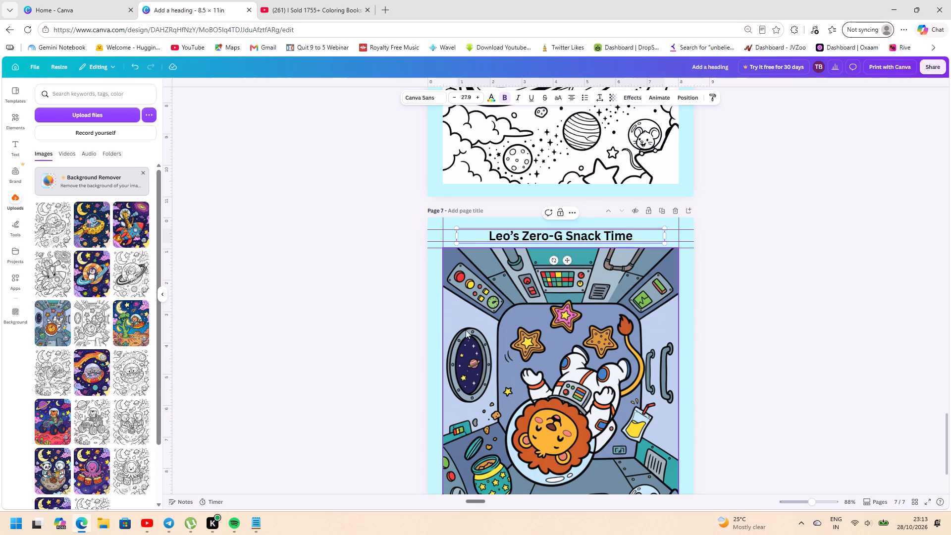
pyautogui.scroll(-4, 347, 347)
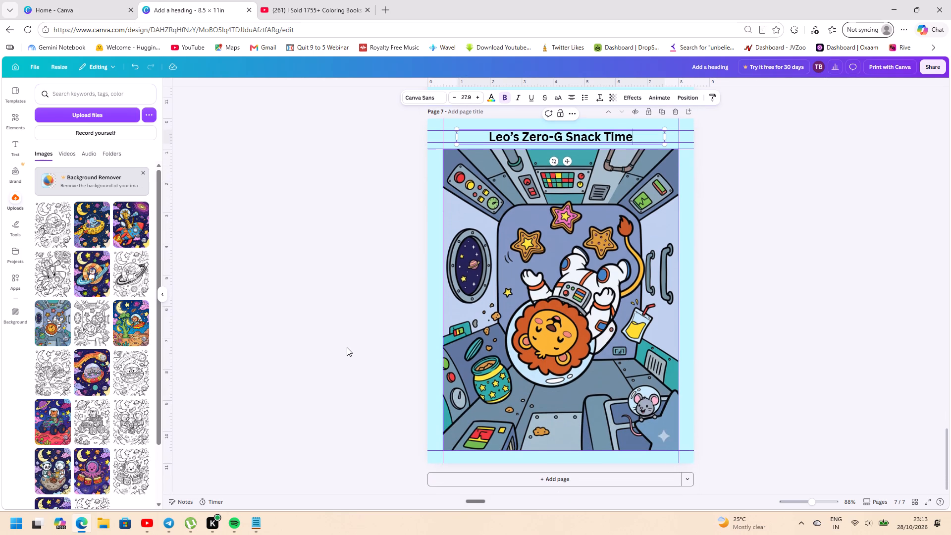
pyautogui.click(347, 347)
# Add a new page 8 after the coloured lion page.
pyautogui.scroll(-2, 347, 347)
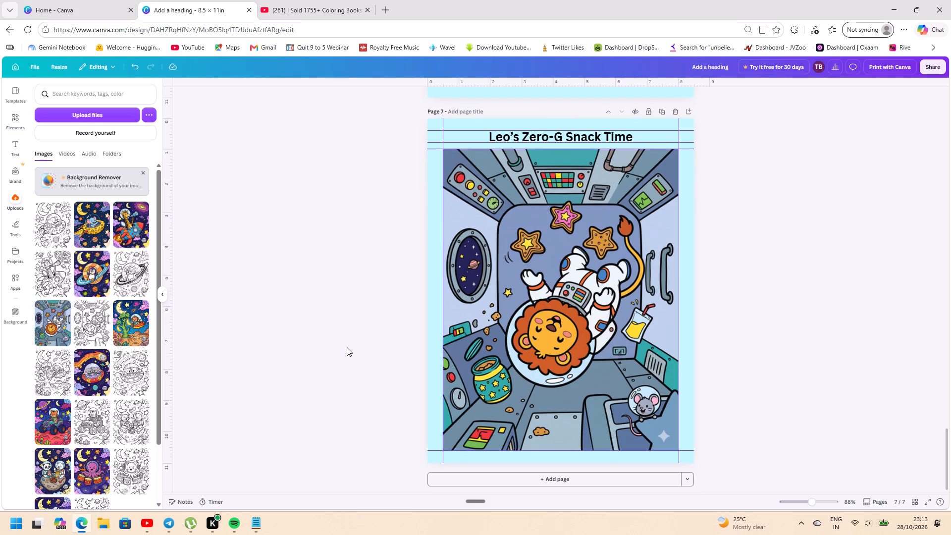
pyautogui.click(558, 481)
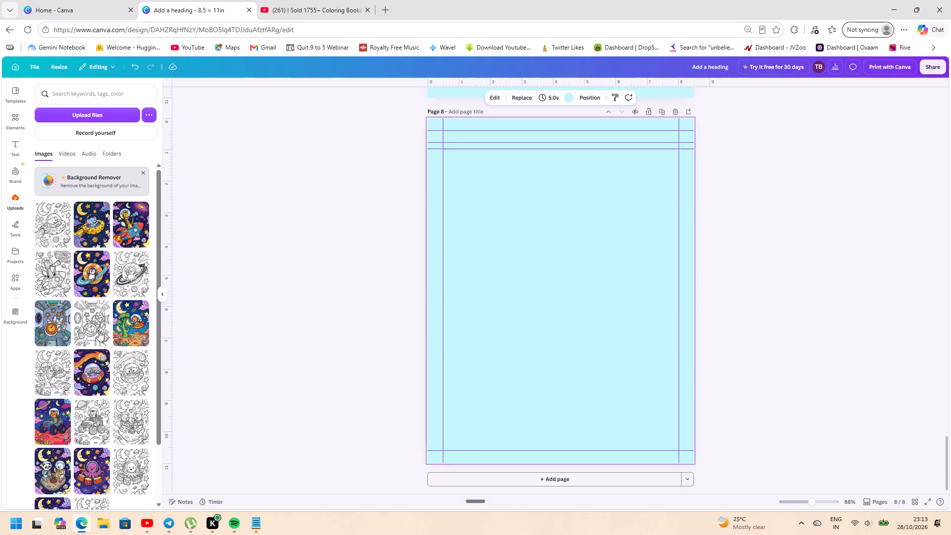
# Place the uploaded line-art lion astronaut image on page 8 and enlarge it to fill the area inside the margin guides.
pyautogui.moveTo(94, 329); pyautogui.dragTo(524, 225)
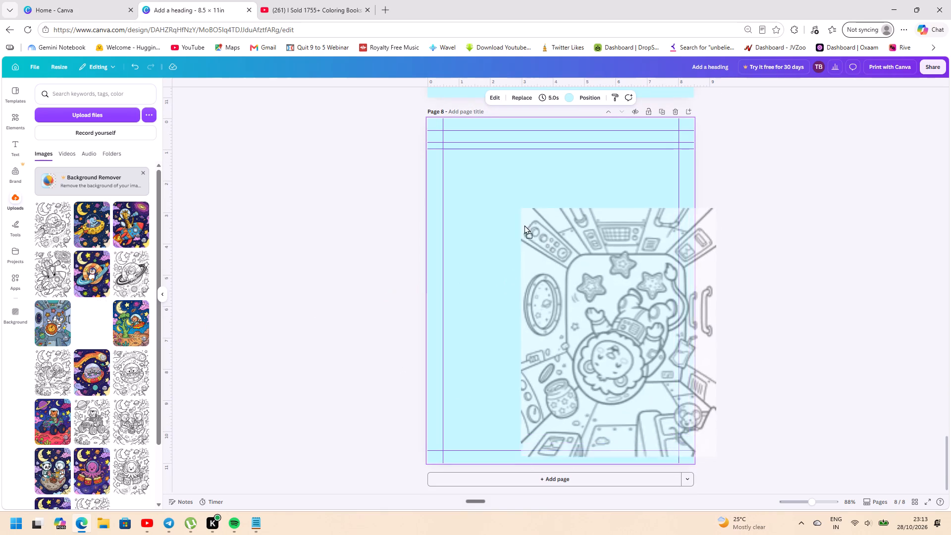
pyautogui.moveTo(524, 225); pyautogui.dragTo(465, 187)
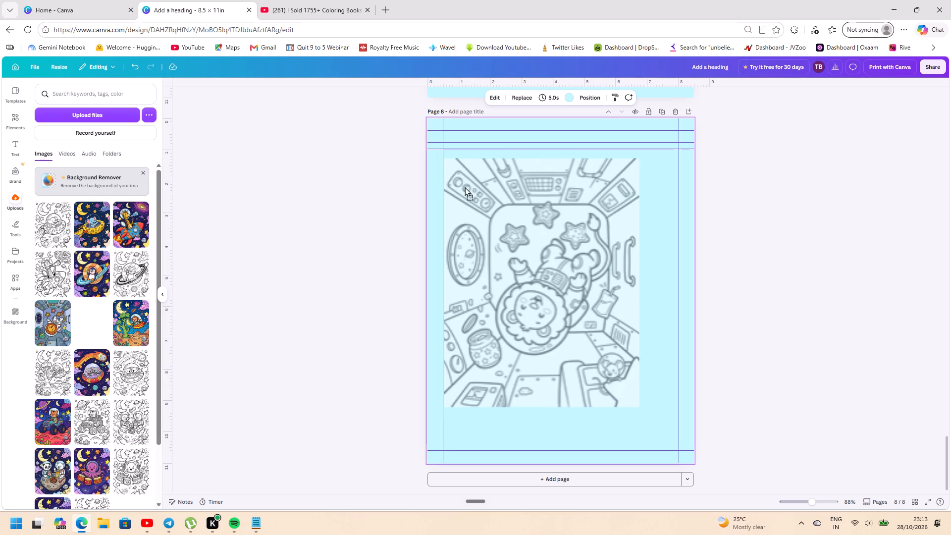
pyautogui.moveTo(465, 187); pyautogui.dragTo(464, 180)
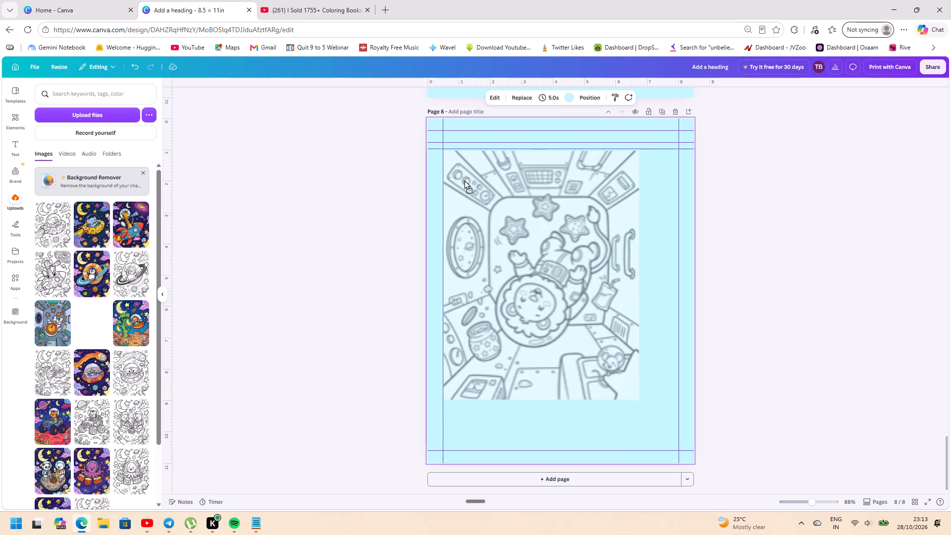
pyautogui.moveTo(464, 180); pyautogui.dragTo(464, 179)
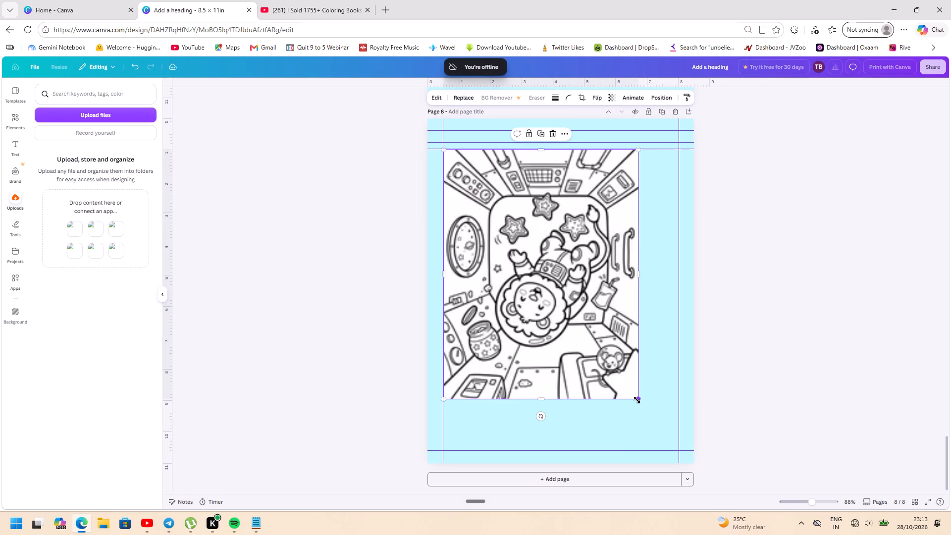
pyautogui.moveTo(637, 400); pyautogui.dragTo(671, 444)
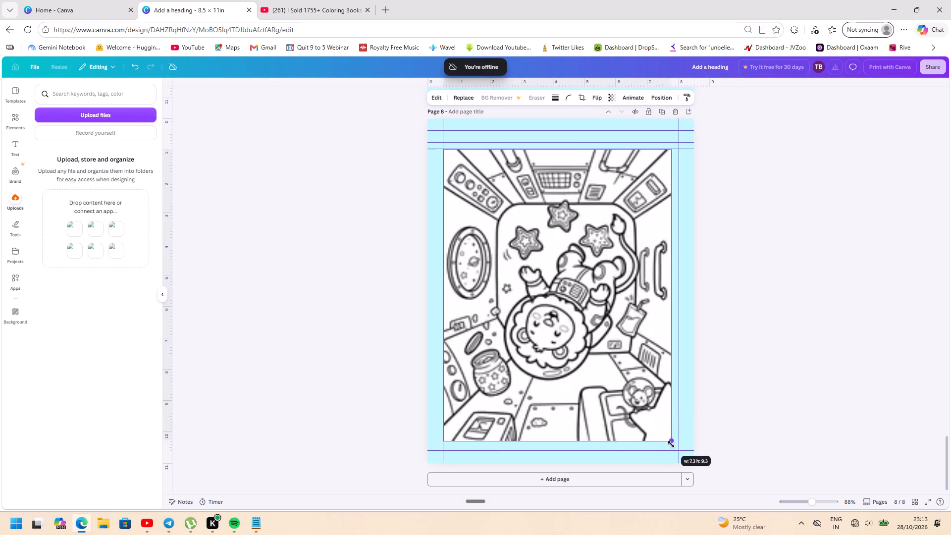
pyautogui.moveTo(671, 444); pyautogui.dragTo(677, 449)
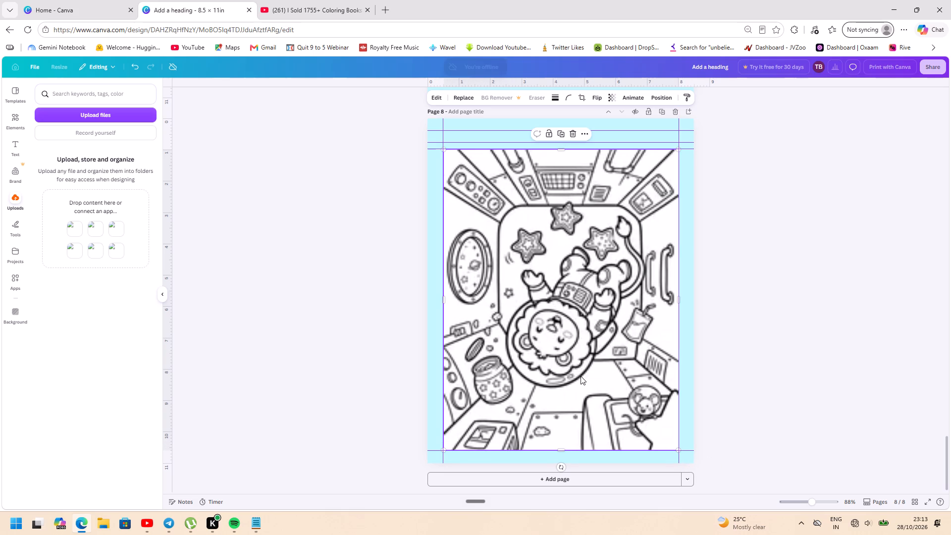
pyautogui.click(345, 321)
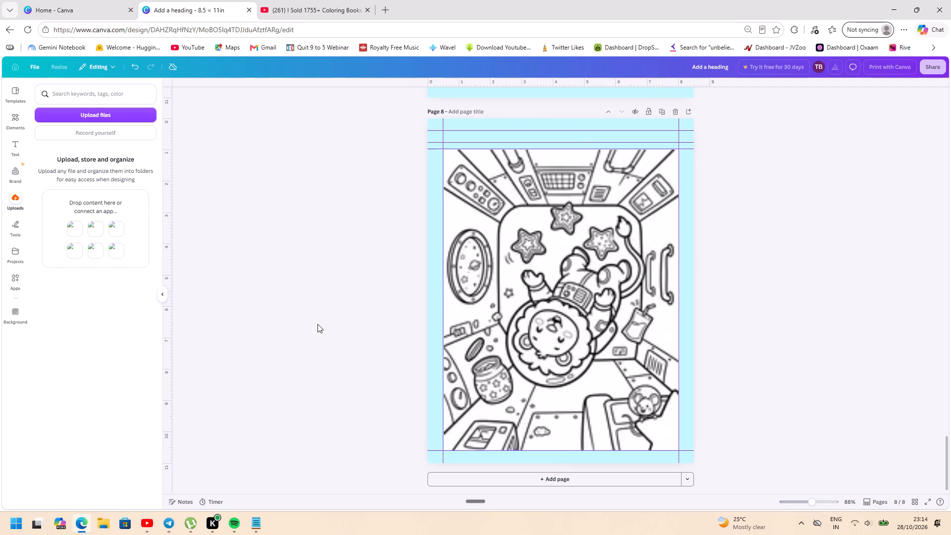
# Reopen the library of uploaded images.
pyautogui.click(19, 198)
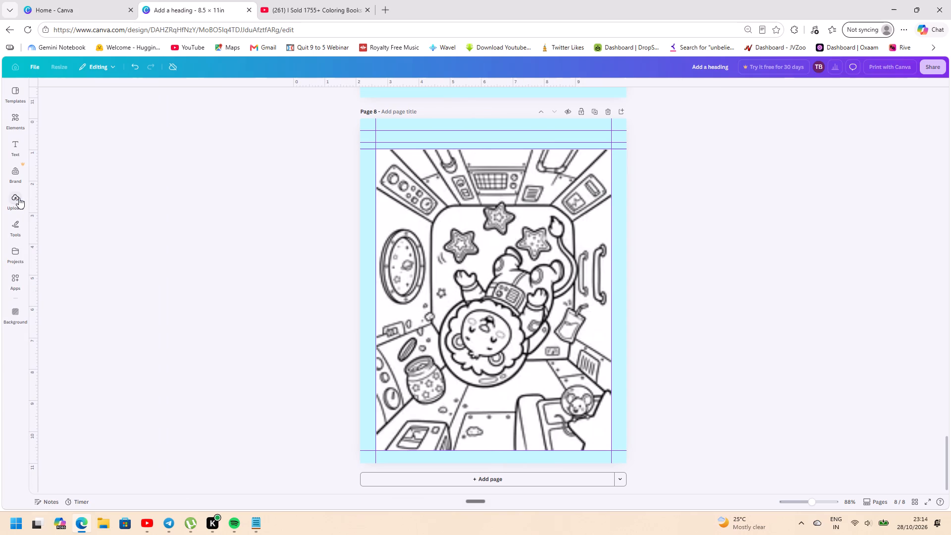
pyautogui.click(19, 198)
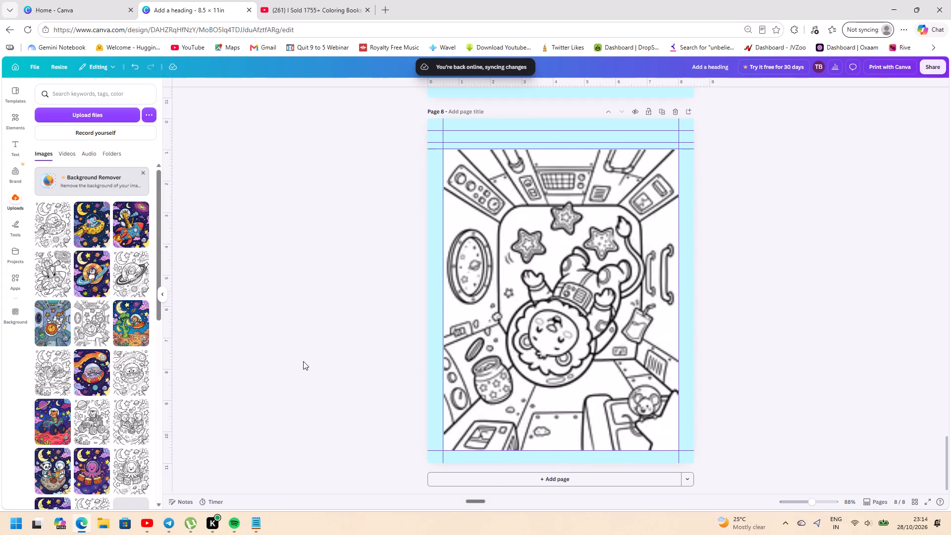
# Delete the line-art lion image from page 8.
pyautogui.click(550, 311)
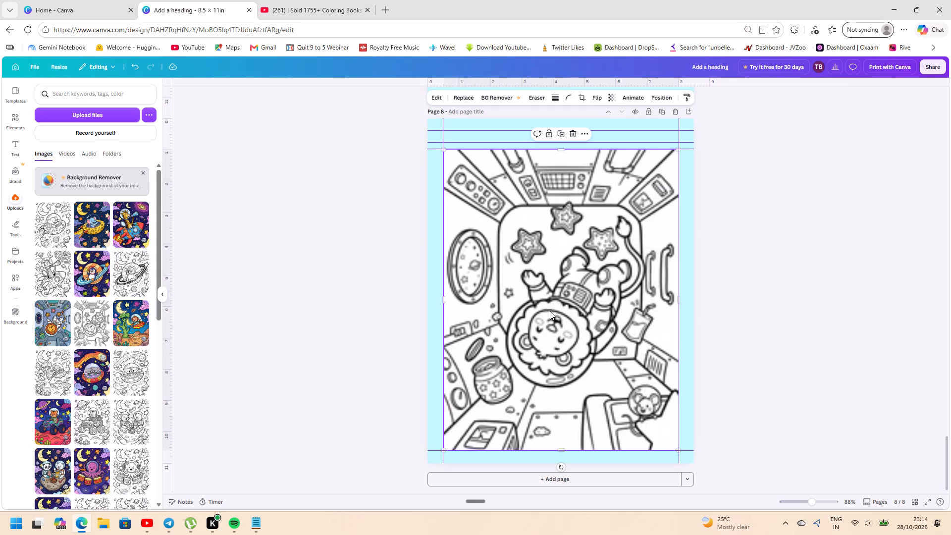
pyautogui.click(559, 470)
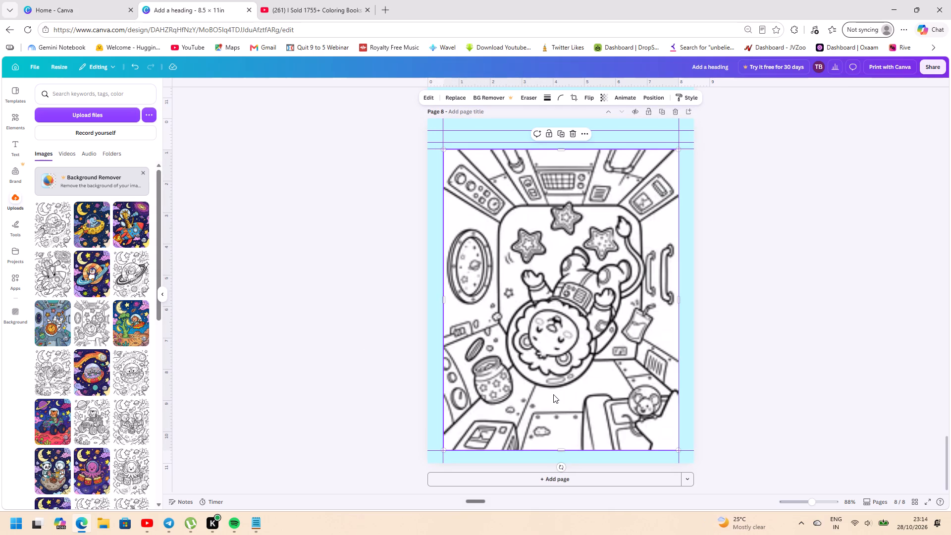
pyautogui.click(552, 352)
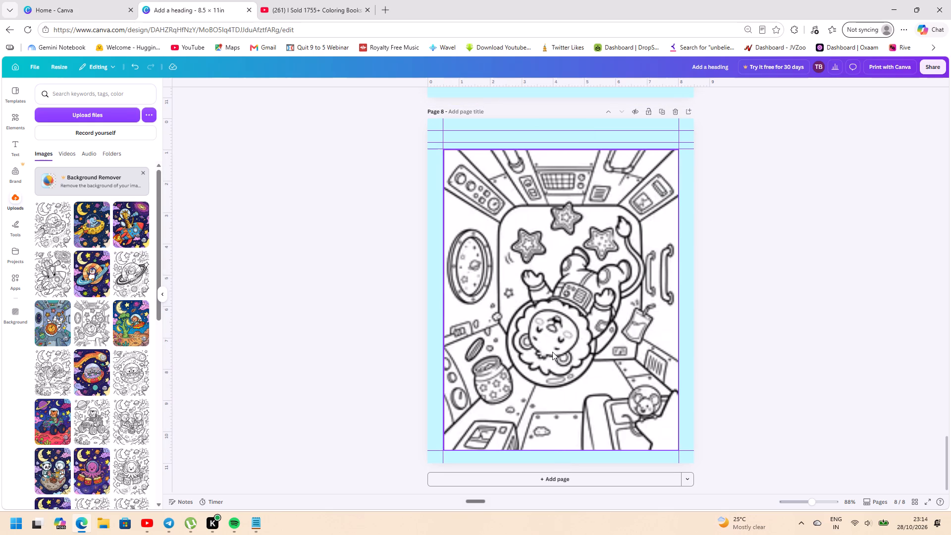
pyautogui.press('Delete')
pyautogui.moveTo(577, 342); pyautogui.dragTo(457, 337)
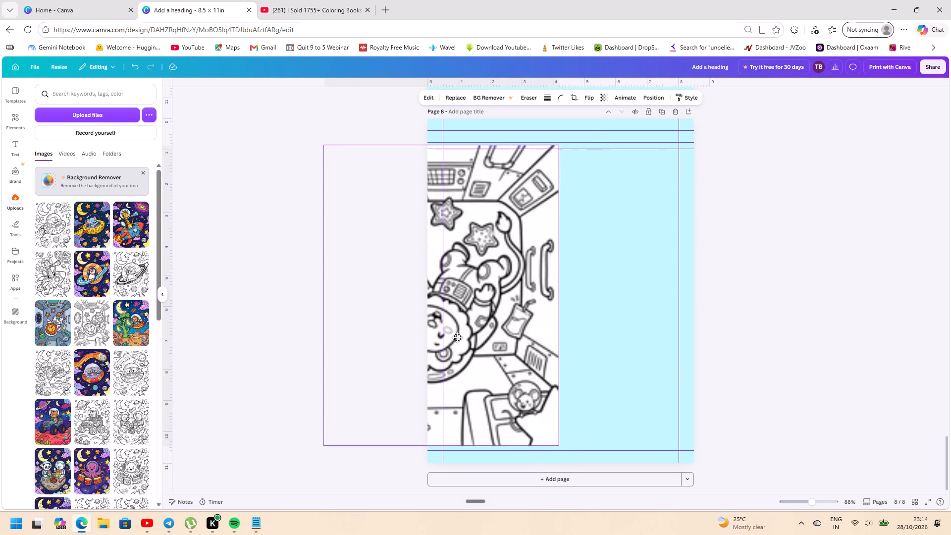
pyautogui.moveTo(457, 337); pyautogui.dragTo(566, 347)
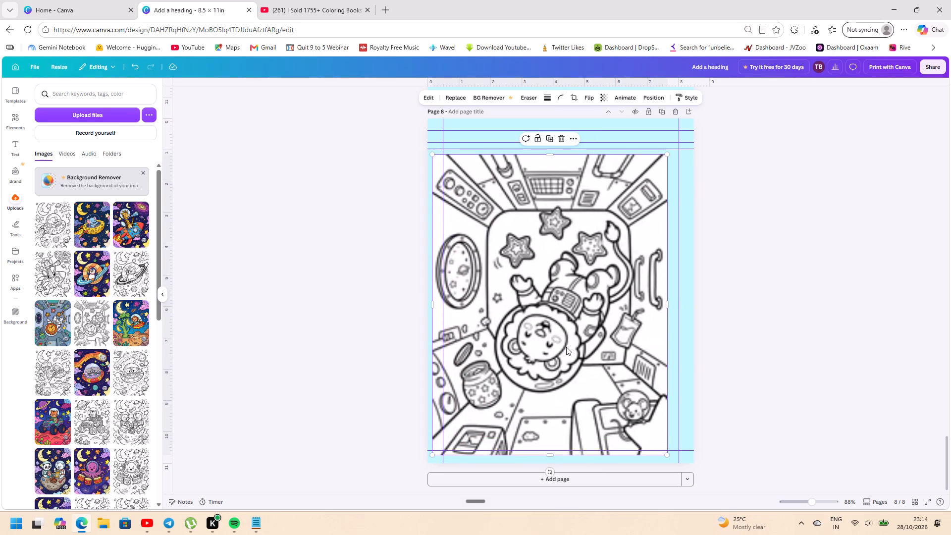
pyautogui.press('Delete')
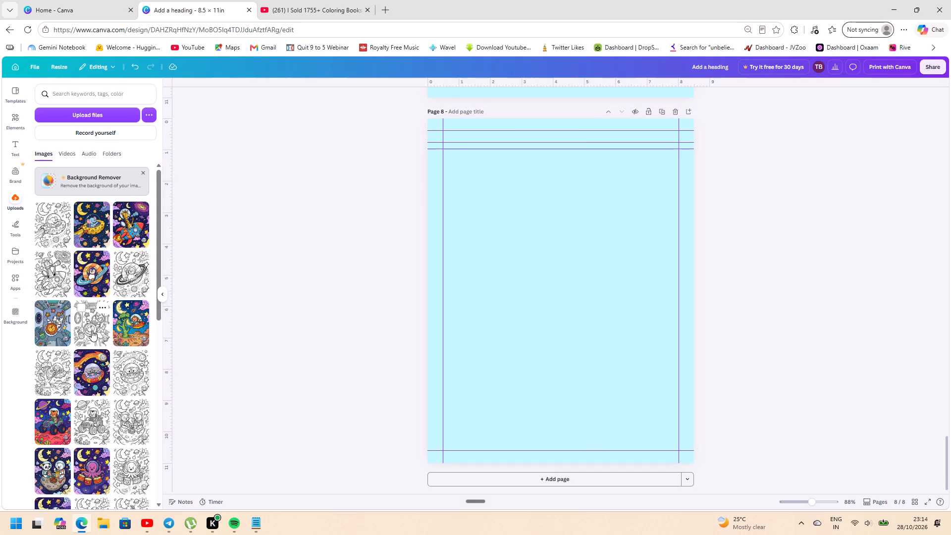
# Place the uploaded line-art lion image on the empty page 8 again and enlarge it to fill the area inside the margin guides.
pyautogui.moveTo(92, 330); pyautogui.dragTo(468, 217)
pyautogui.moveTo(507, 300); pyautogui.dragTo(505, 278)
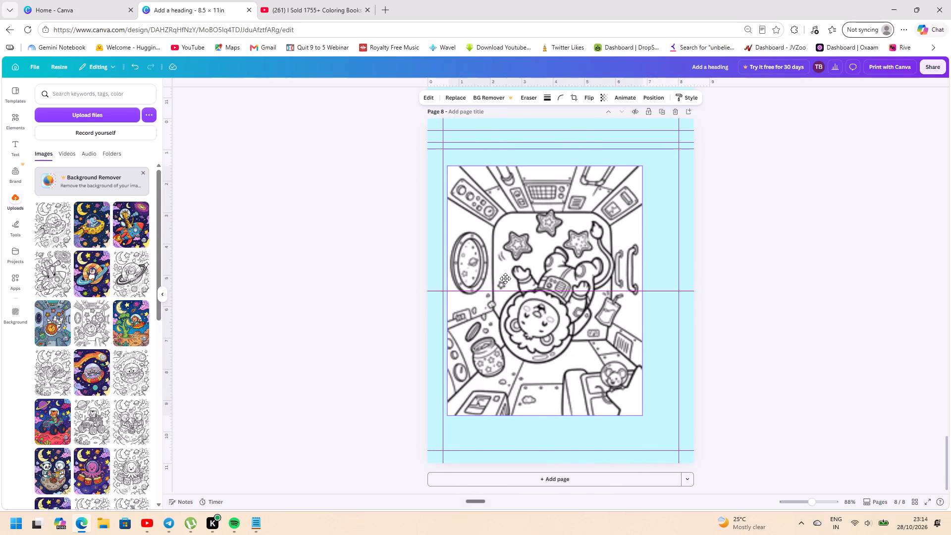
pyautogui.moveTo(505, 278); pyautogui.dragTo(501, 264)
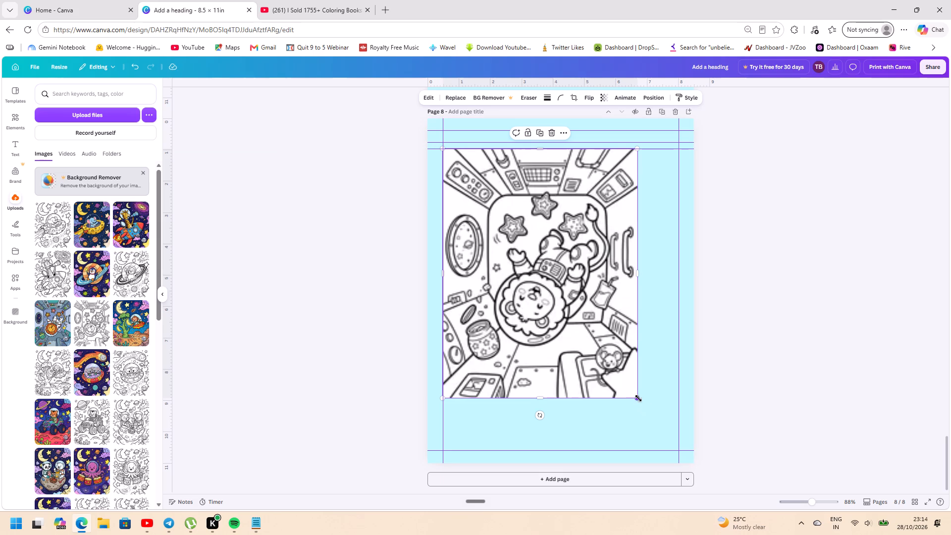
pyautogui.moveTo(638, 398); pyautogui.dragTo(679, 451)
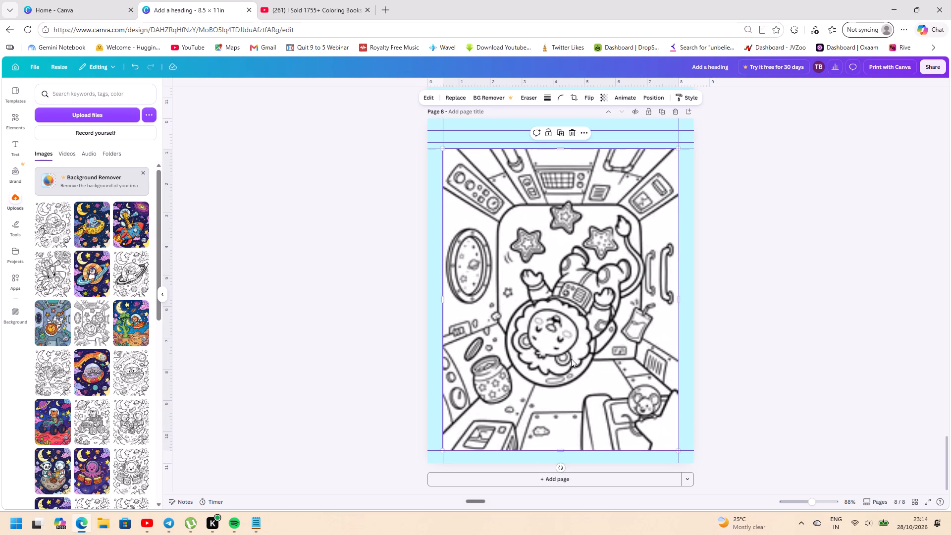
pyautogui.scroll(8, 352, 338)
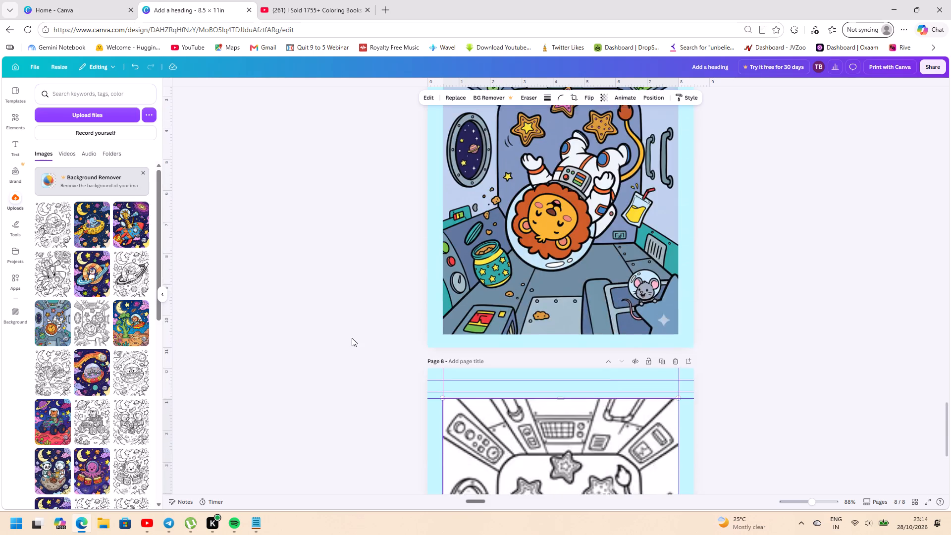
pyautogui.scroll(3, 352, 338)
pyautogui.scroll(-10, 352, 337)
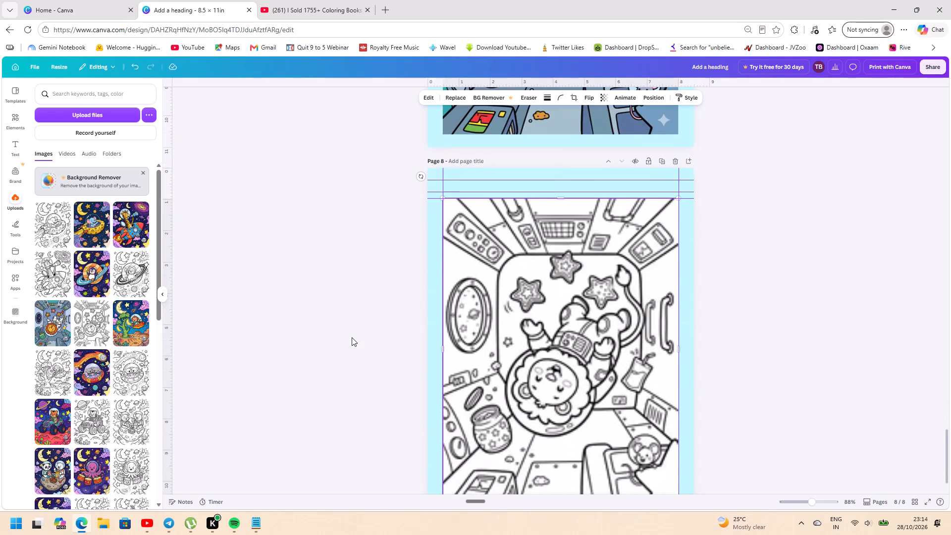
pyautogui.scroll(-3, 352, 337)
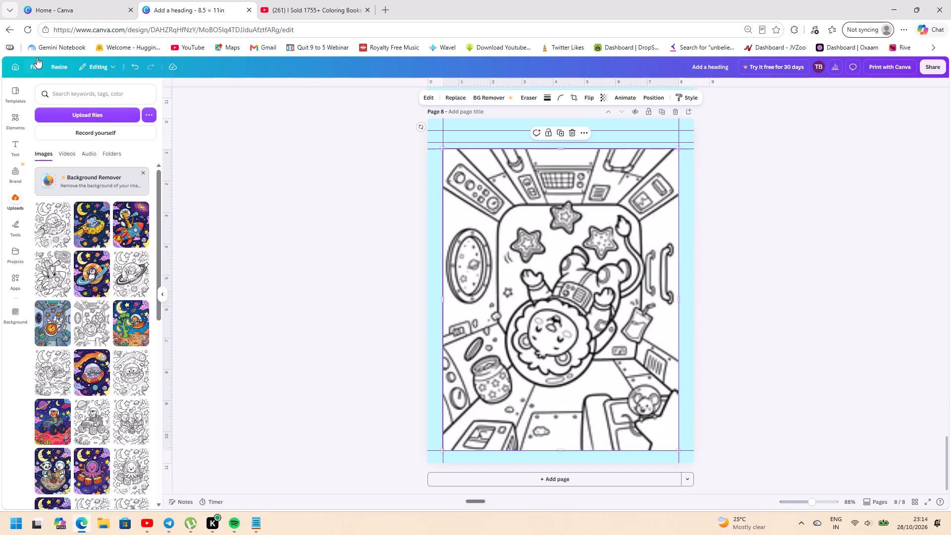
# Reload the design in the browser and return to the lion page titled "Leo's Zero-G Snack Time".
pyautogui.click(27, 37)
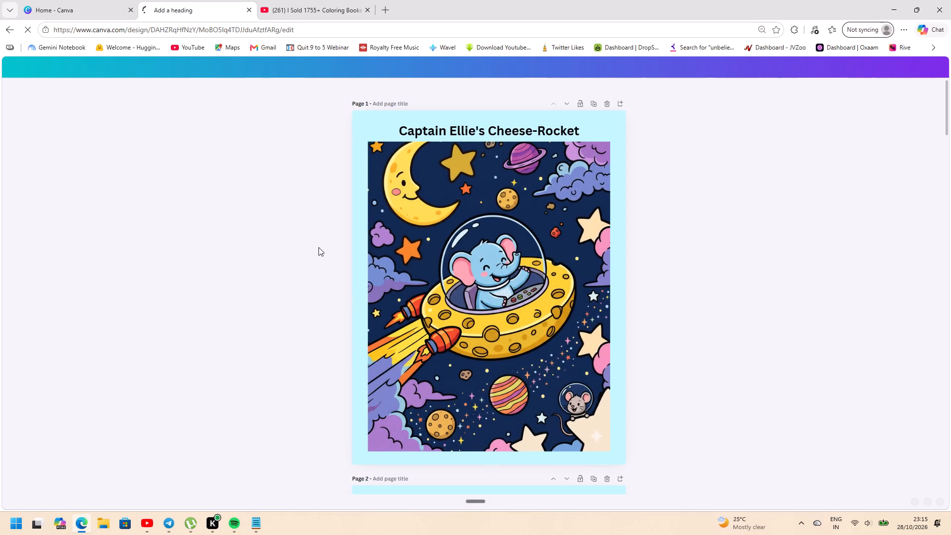
pyautogui.scroll(-12, 320, 248)
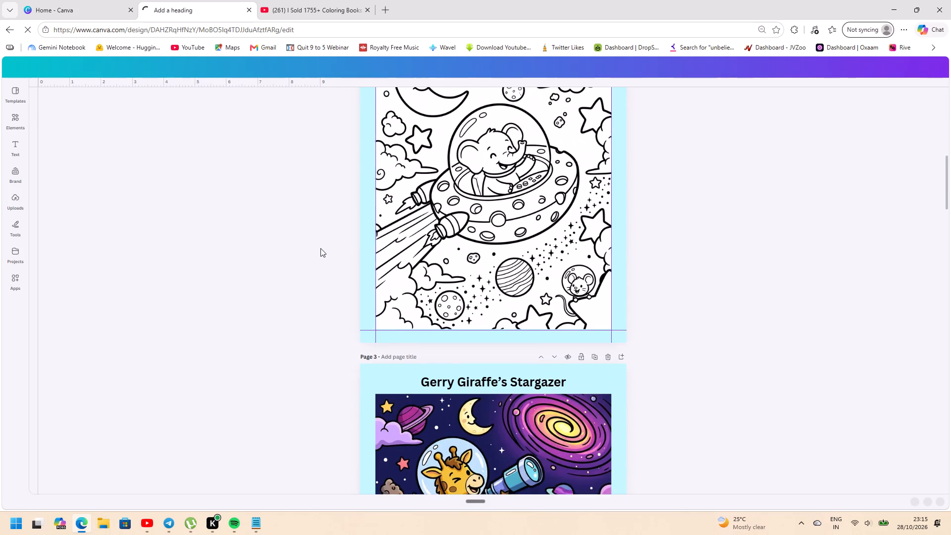
pyautogui.scroll(-20, 320, 248)
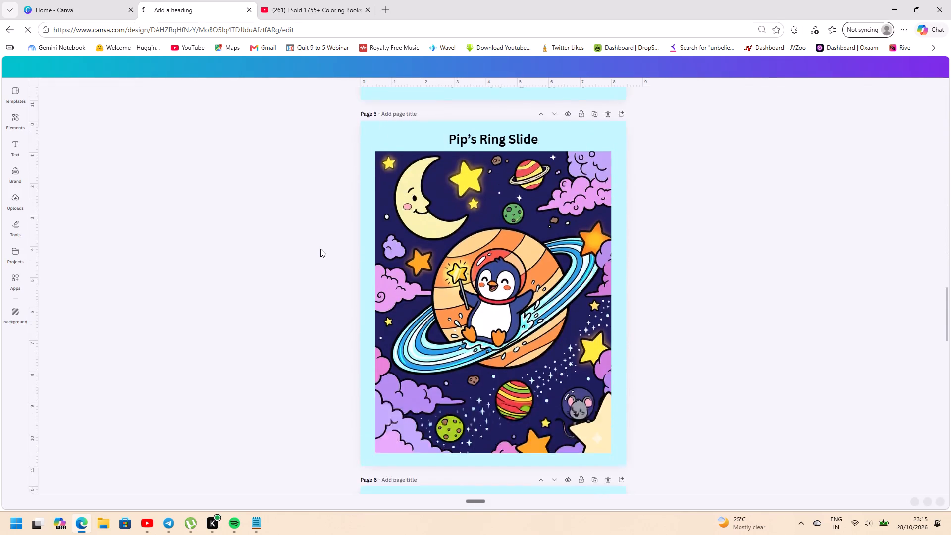
pyautogui.scroll(-13, 320, 249)
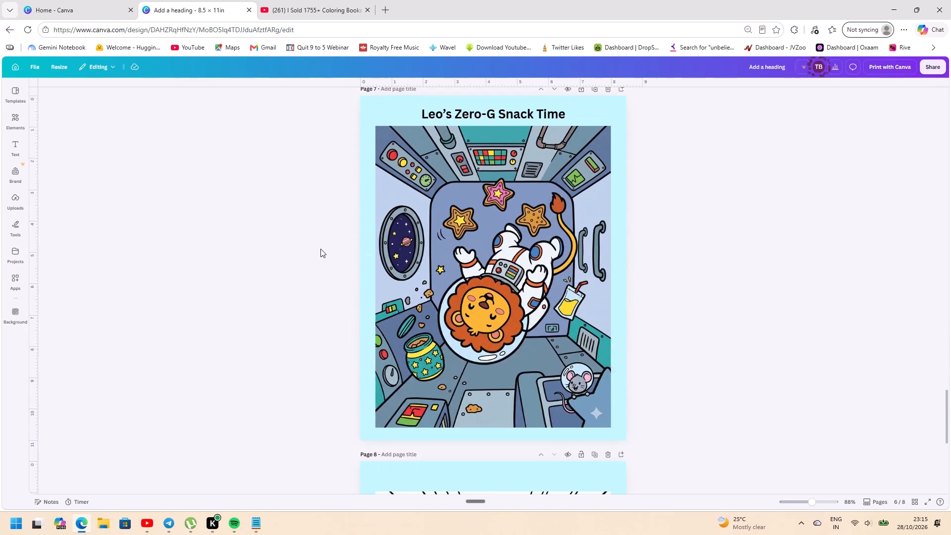
# Copy the phrase "A round, smiling lion" from scene 4, Leo's Zero-G Snack Time, in the Notepad scene list.
pyautogui.scroll(-9, 320, 249)
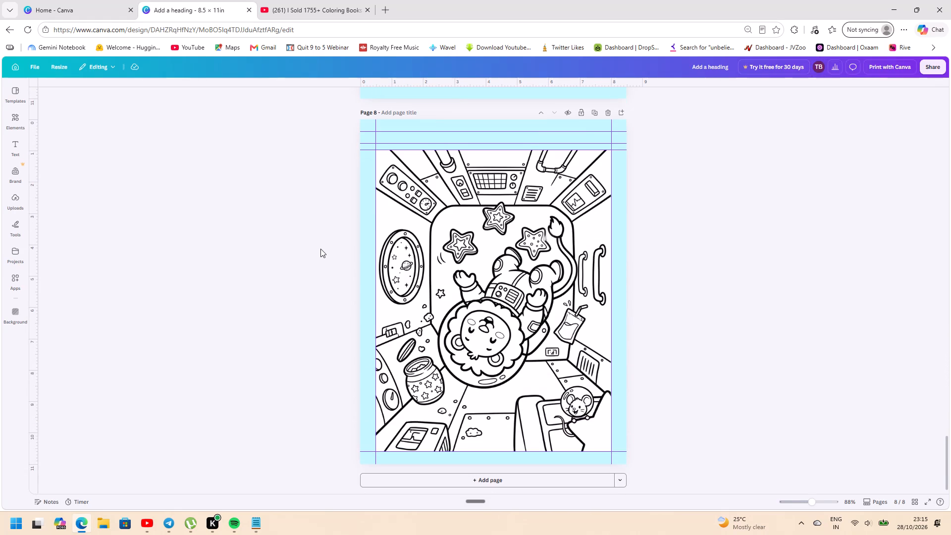
pyautogui.scroll(-1, 320, 249)
pyautogui.hotkey('alt', 'Tab')
pyautogui.hotkey('ctrl', 'Right')
pyautogui.hotkey('ctrl', 'Right')
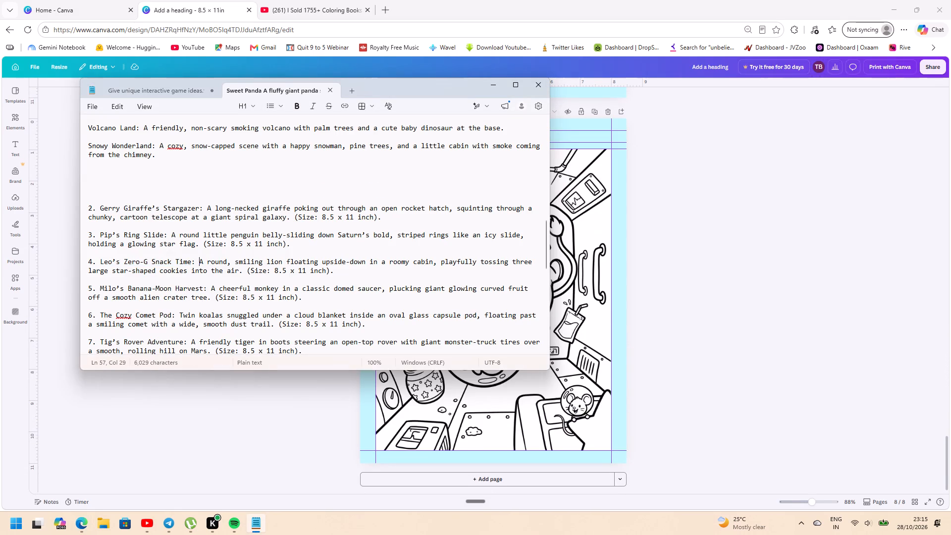
pyautogui.hotkey('ctrl', 'shift', 'Right')
pyautogui.hotkey('ctrl', 'shift', 'Right')
pyautogui.hotkey('ctrl', 'shift', 'Right')
pyautogui.hotkey('ctrl', 'shift', 'Right')
pyautogui.hotkey('ctrl', 'shift', 'Right')
pyautogui.hotkey('ctrl', 'shift', 'Right')
pyautogui.hotkey('ctrl', 'shift', 'Left')
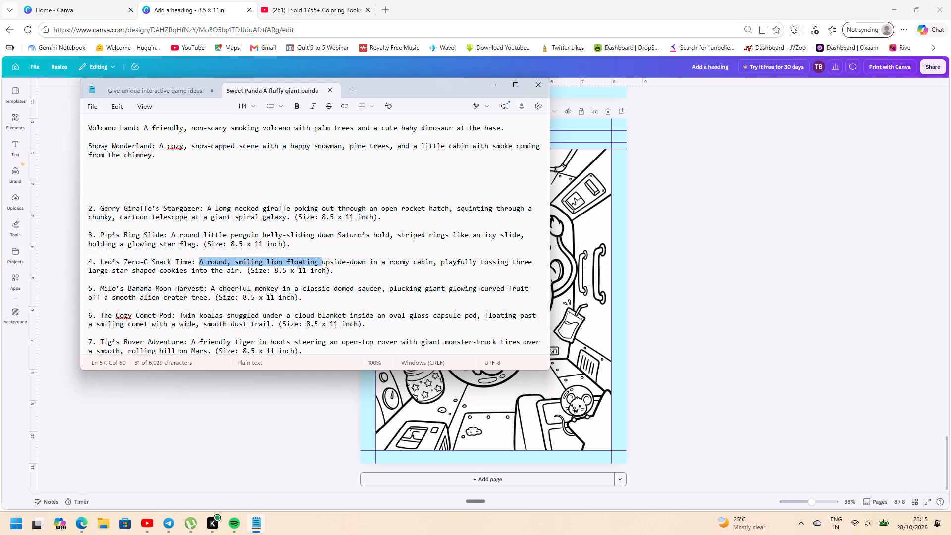
pyautogui.hotkey('shift', 'Left')
pyautogui.hotkey('ctrl', 'c')
pyautogui.hotkey('alt', 'Tab')
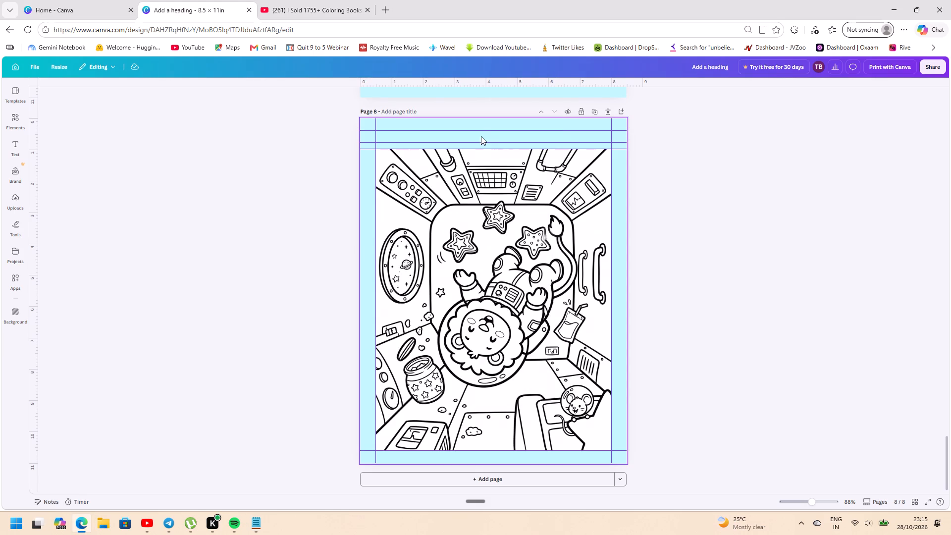
# Copy the title "Leo's Zero-G Snack Time" from page 7 and paste it above the line-art lion on page 8.
pyautogui.scroll(10, 484, 184)
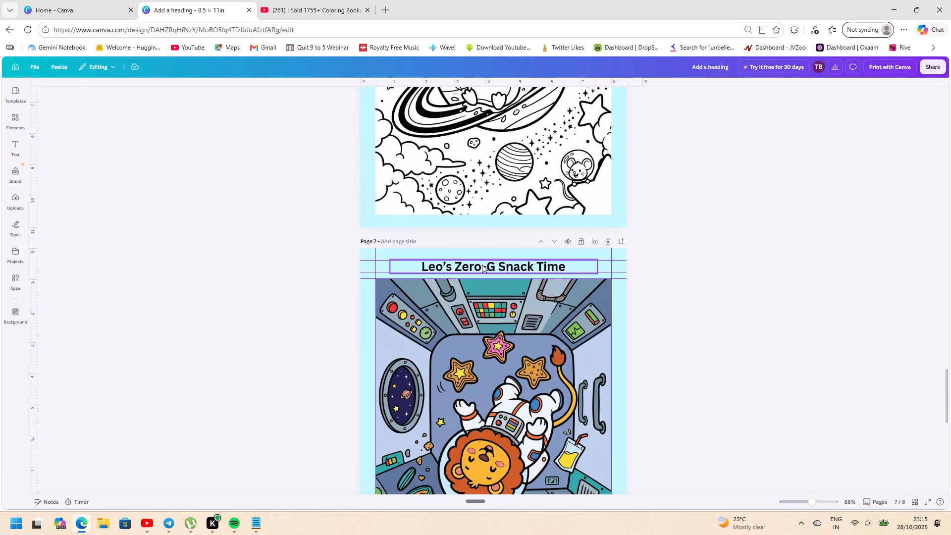
pyautogui.click(482, 265)
pyautogui.hotkey('ctrl', 'c')
pyautogui.scroll(-9, 485, 275)
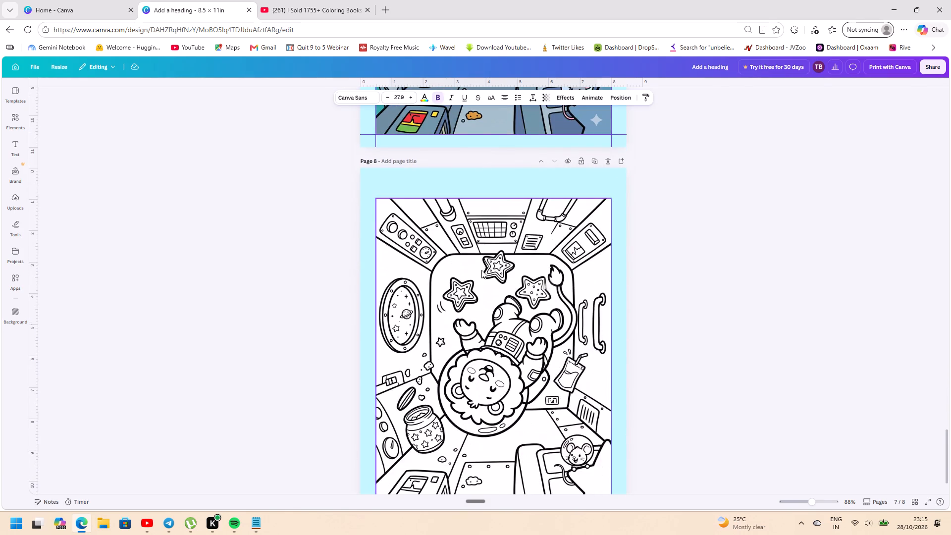
pyautogui.click(475, 189)
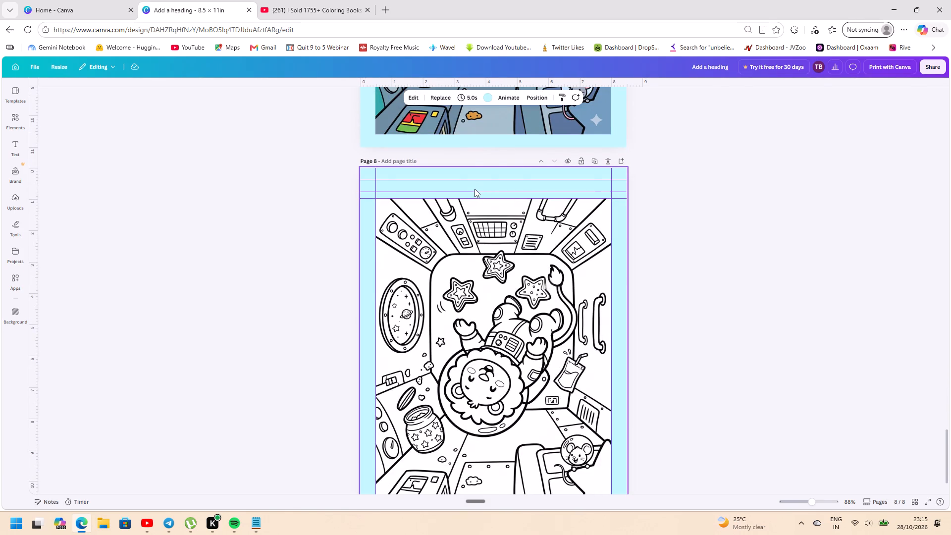
pyautogui.hotkey('ctrl', 'v')
# Recopy the selected lion phrase in Notepad and replace the page 8 title with it, reading "A round, smiling LION".
pyautogui.hotkey('alt', 'Tab')
pyautogui.hotkey('ctrl', 'c')
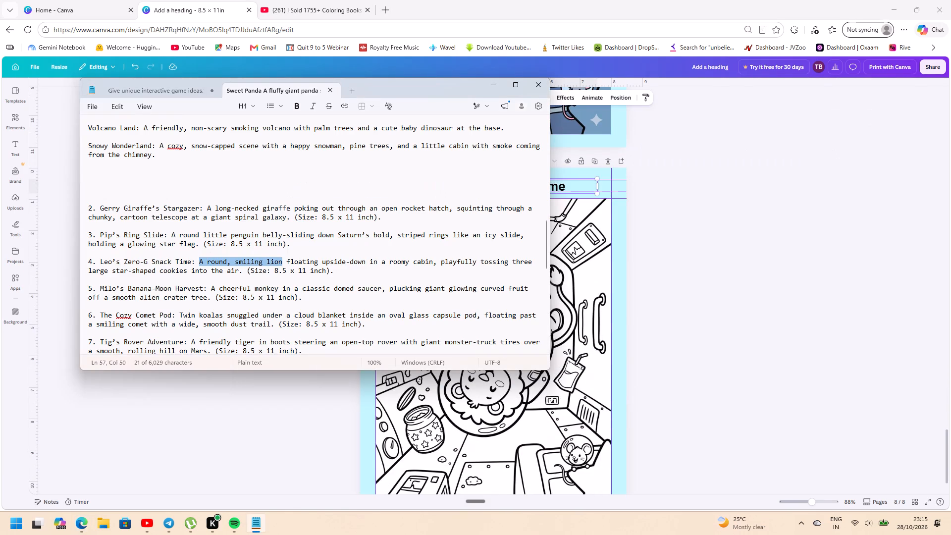
pyautogui.hotkey('alt', 'Tab')
pyautogui.tripleClick(452, 185)
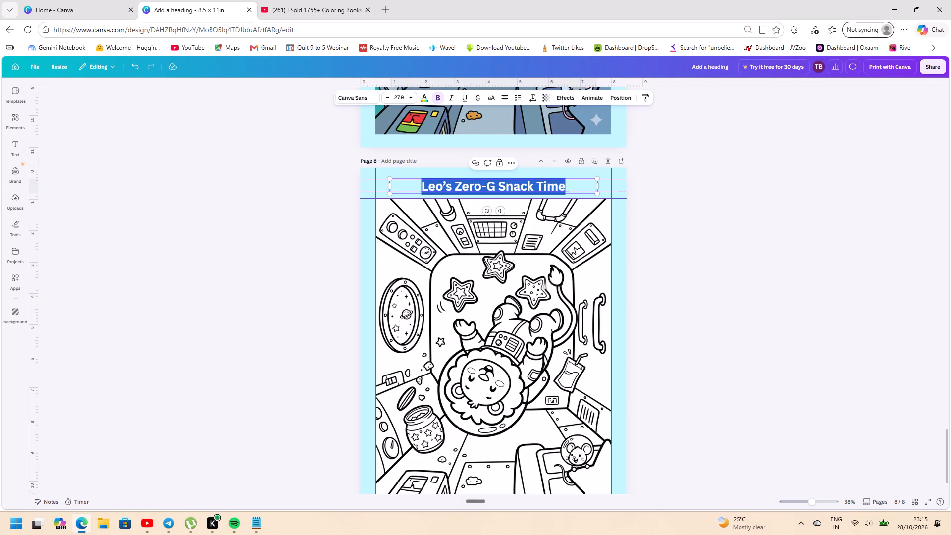
pyautogui.hotkey('ctrl', 'v')
pyautogui.hotkey('ctrl', 'shift', 'Left')
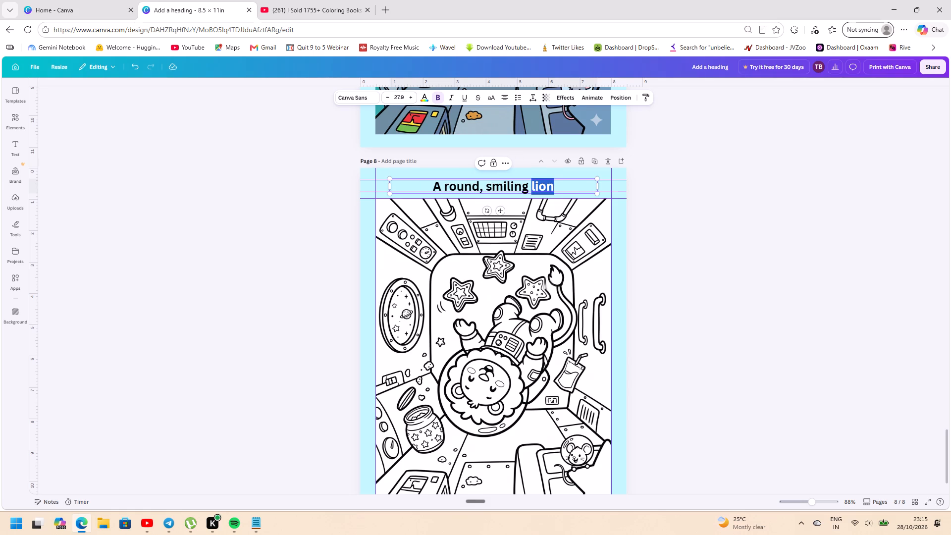
pyautogui.write('LION')
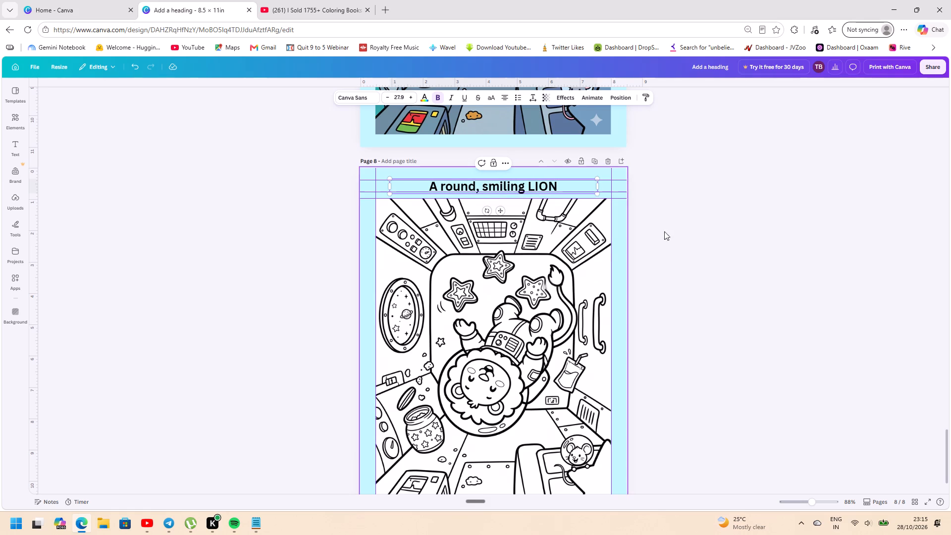
pyautogui.click(684, 235)
# Add page 9 and place the uploaded coloured monkey-in-saucer image on it, enlarged to fill the area inside the margin guides.
pyautogui.scroll(-5, 673, 241)
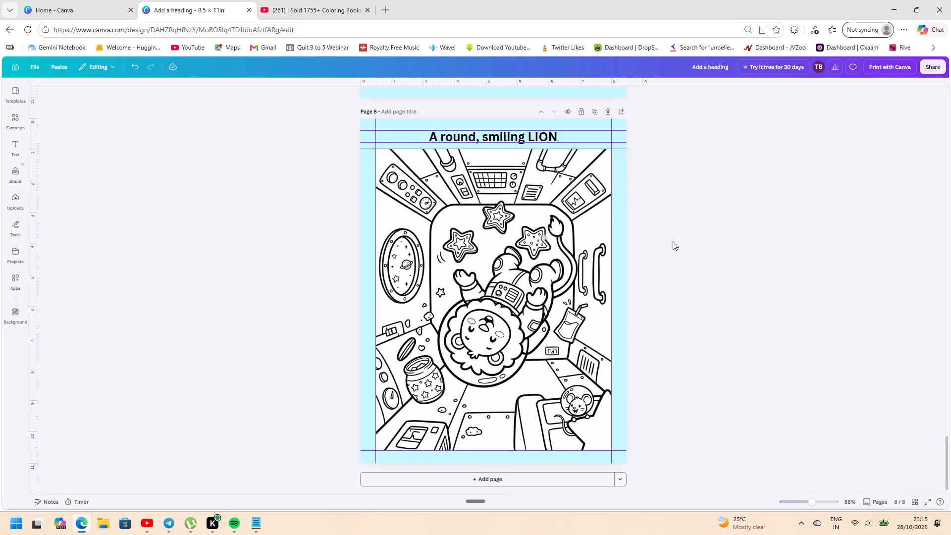
pyautogui.click(500, 481)
pyautogui.hotkey('alt', 'Tab')
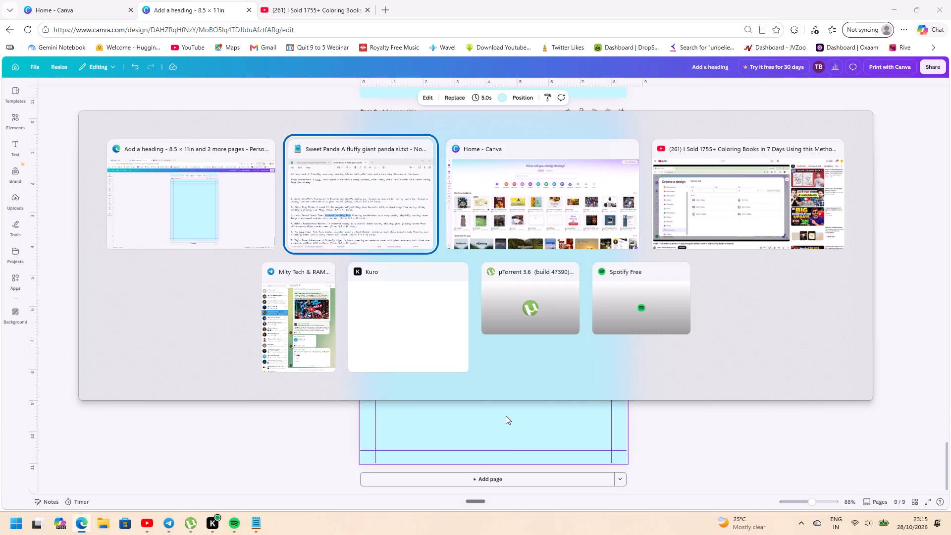
pyautogui.hotkey('alt', 'shift', 'Tab')
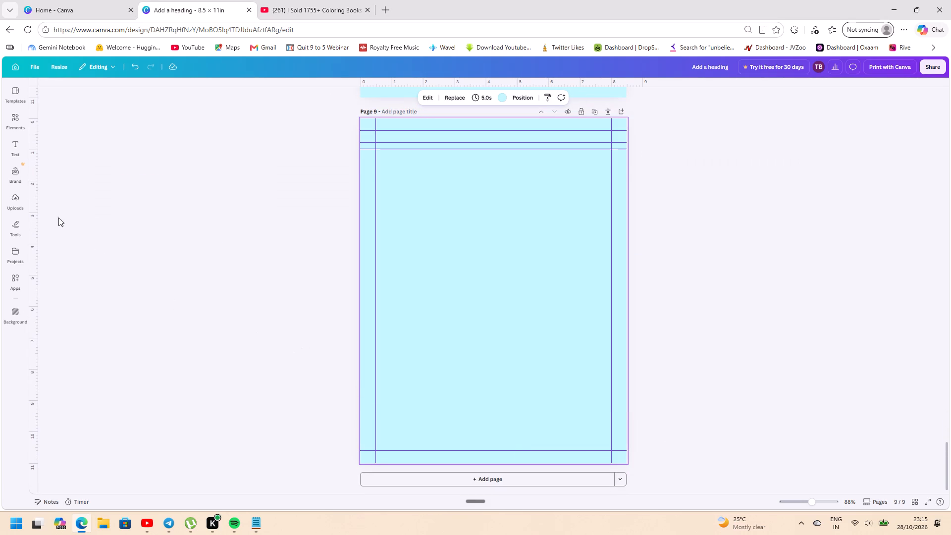
pyautogui.click(18, 176)
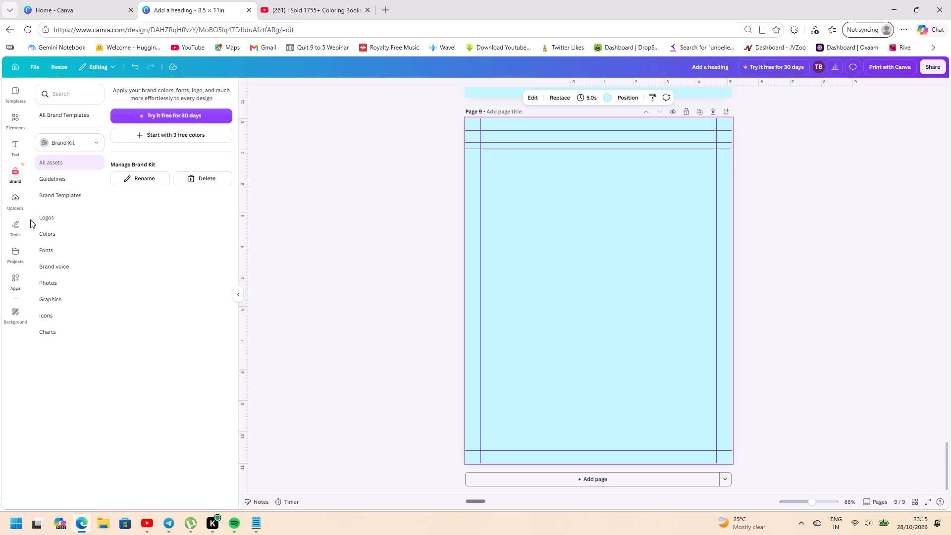
pyautogui.click(12, 203)
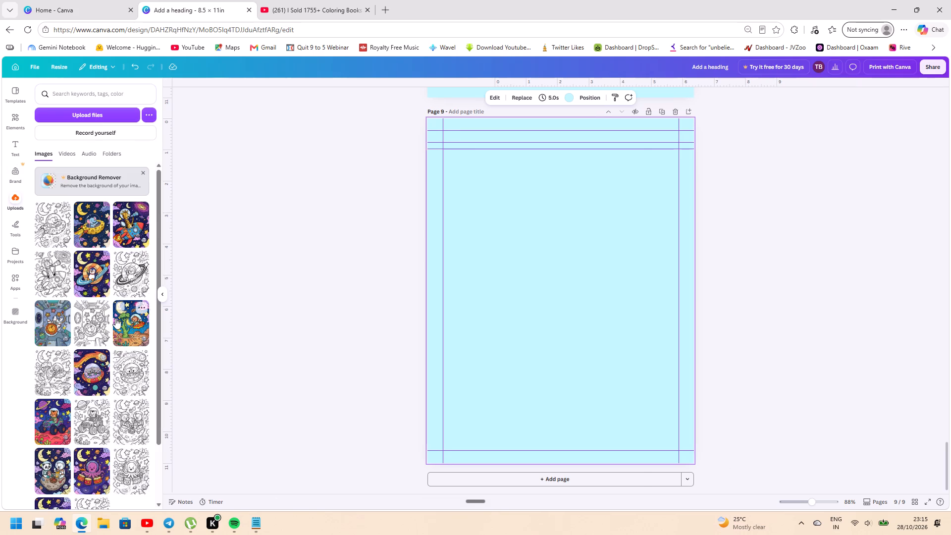
pyautogui.moveTo(130, 330); pyautogui.dragTo(461, 193)
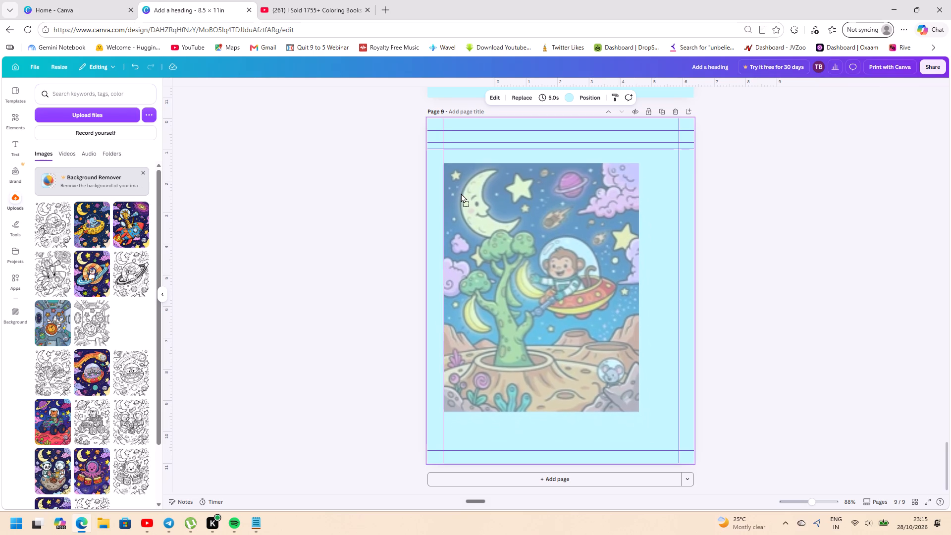
pyautogui.moveTo(461, 193); pyautogui.dragTo(460, 179)
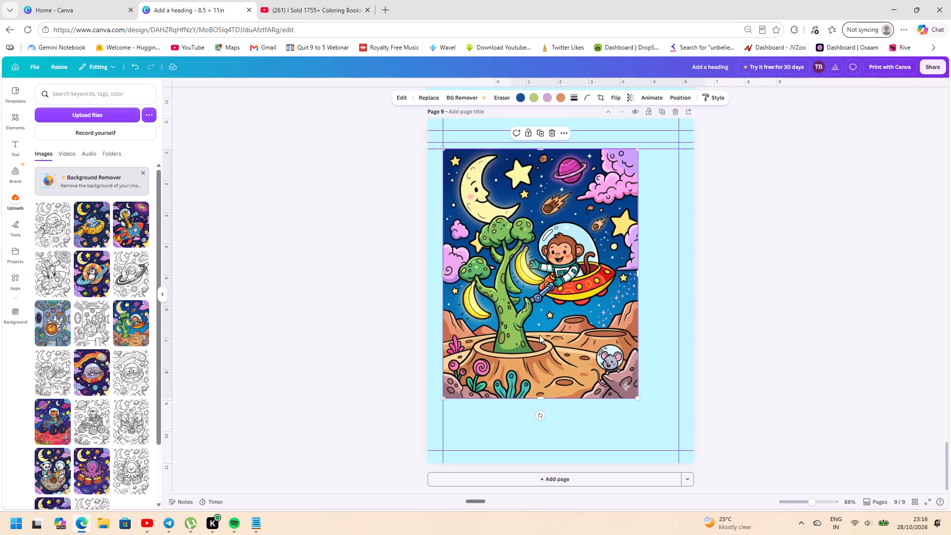
pyautogui.moveTo(636, 397); pyautogui.dragTo(665, 431)
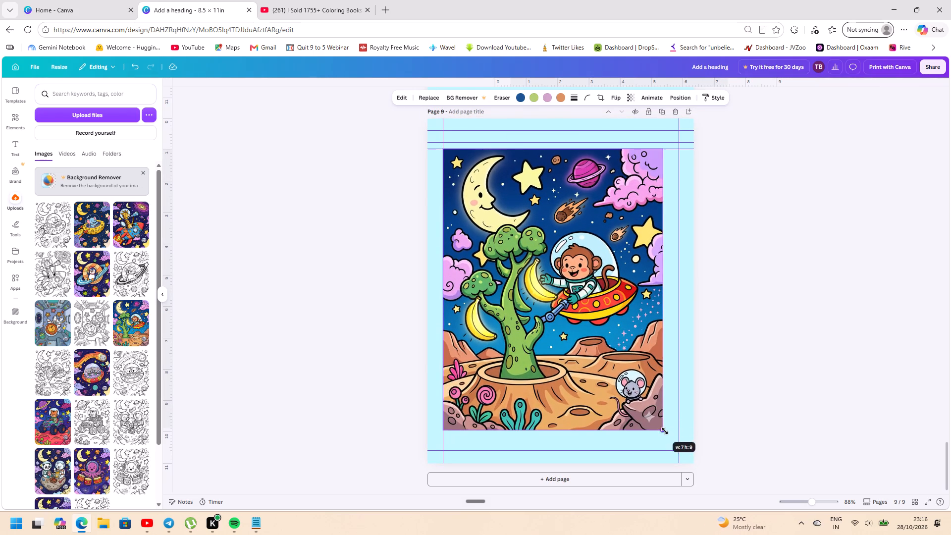
pyautogui.moveTo(665, 431); pyautogui.dragTo(679, 444)
pyautogui.click(376, 322)
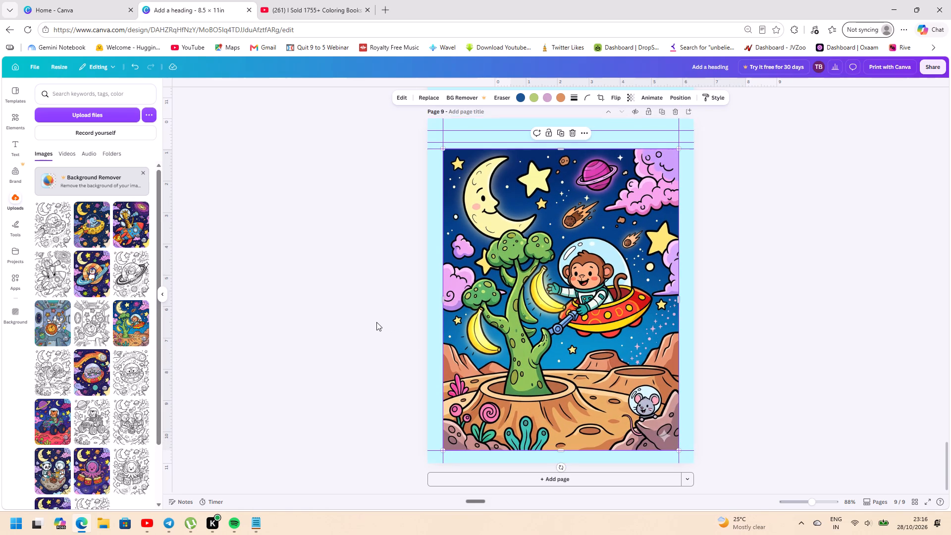
# Add page 10 and place the uploaded line-art monkey-in-saucer image on it, enlarged to fill the area inside the margin guides.
pyautogui.scroll(5, 376, 321)
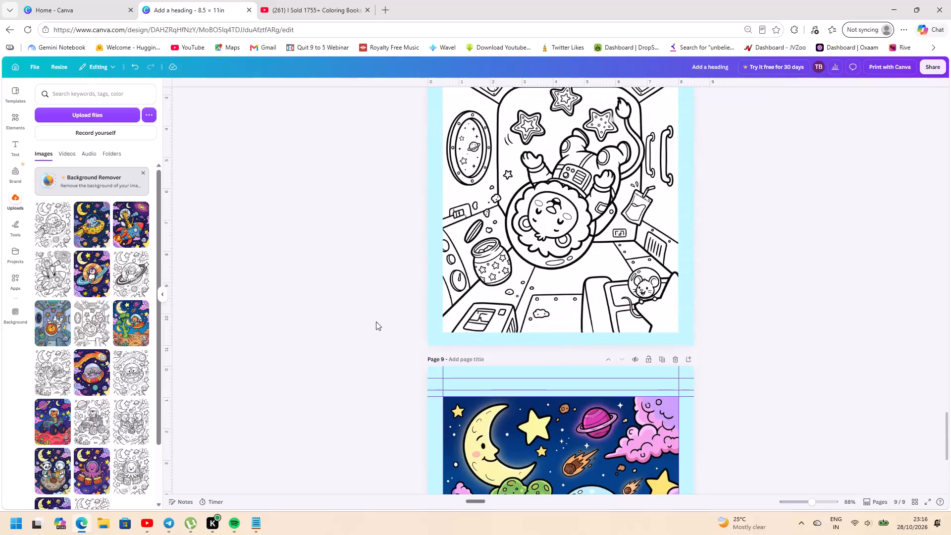
pyautogui.scroll(-7, 376, 321)
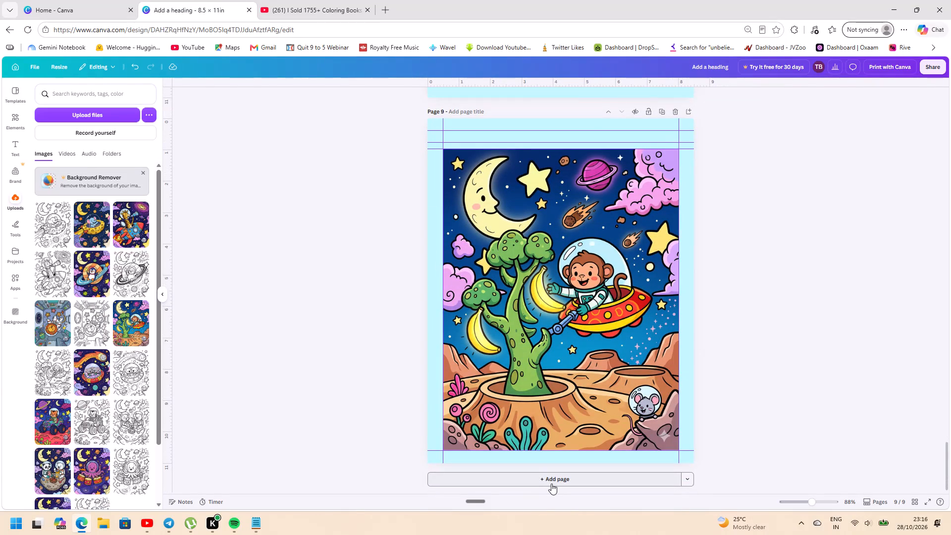
pyautogui.click(551, 482)
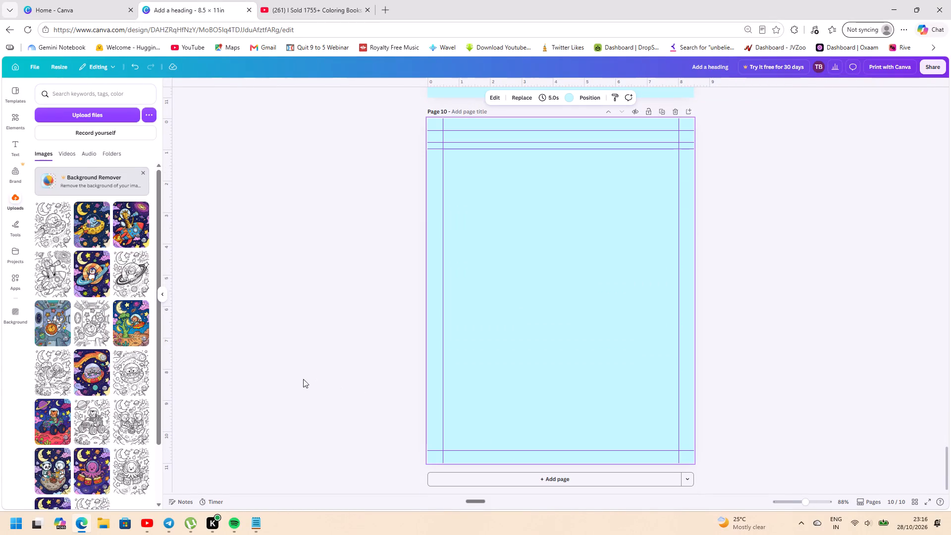
pyautogui.moveTo(56, 368); pyautogui.dragTo(202, 341)
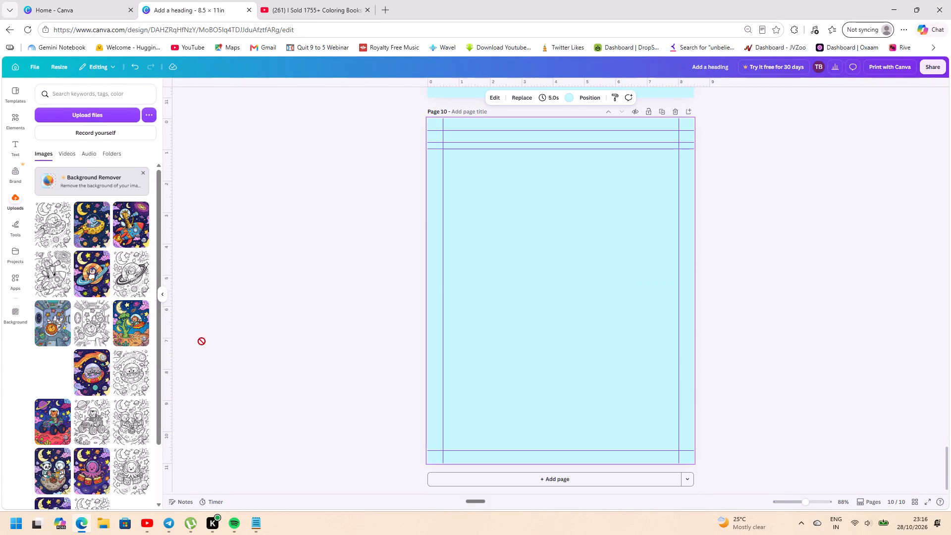
pyautogui.moveTo(202, 341); pyautogui.dragTo(465, 195)
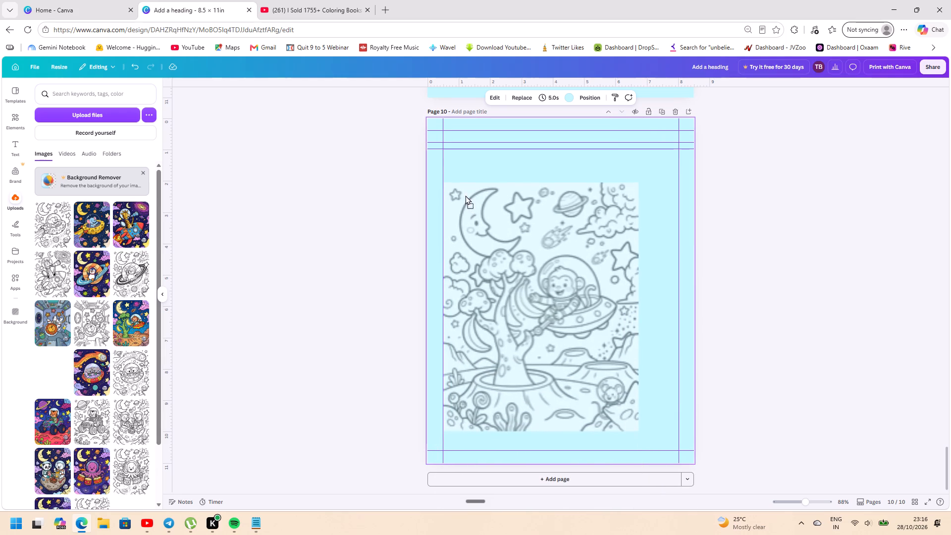
pyautogui.moveTo(465, 195); pyautogui.dragTo(463, 173)
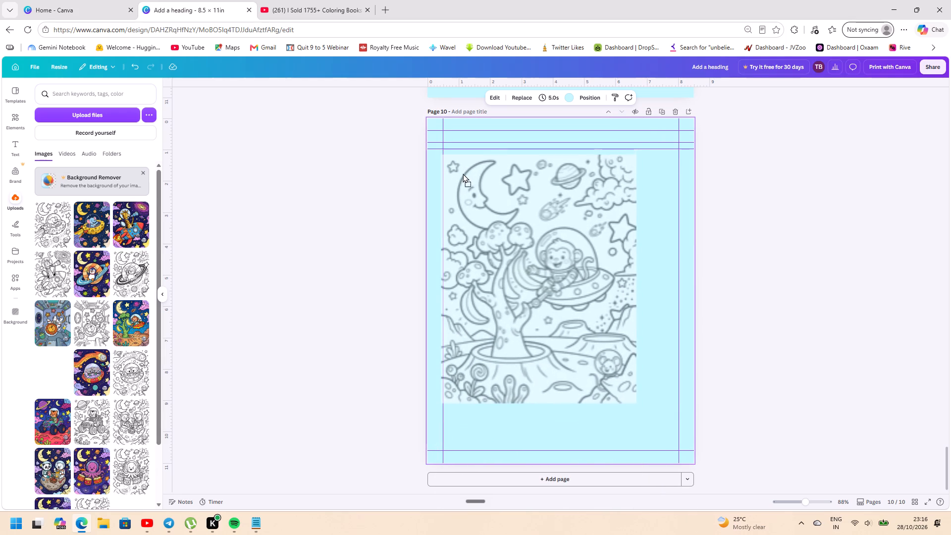
pyautogui.moveTo(463, 173); pyautogui.dragTo(463, 173)
pyautogui.moveTo(486, 250); pyautogui.dragTo(489, 244)
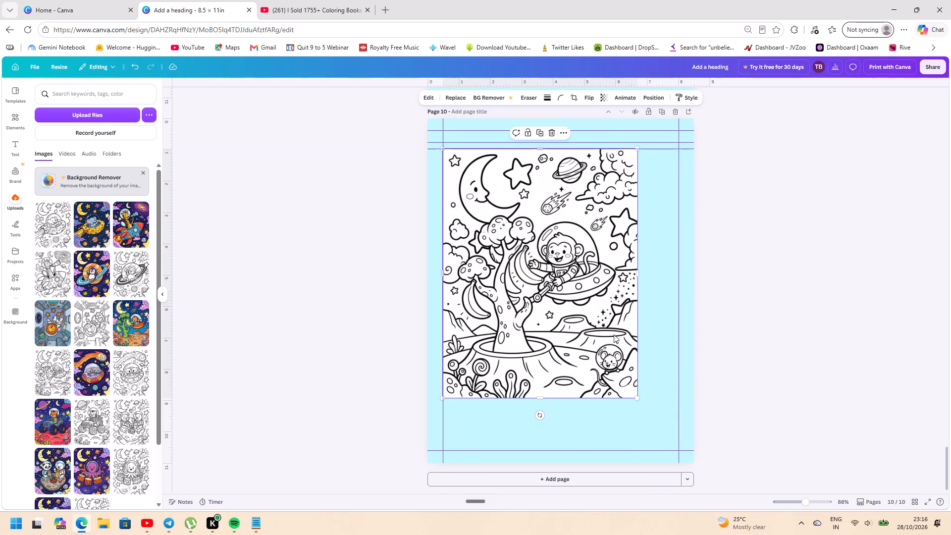
pyautogui.moveTo(636, 395); pyautogui.dragTo(664, 434)
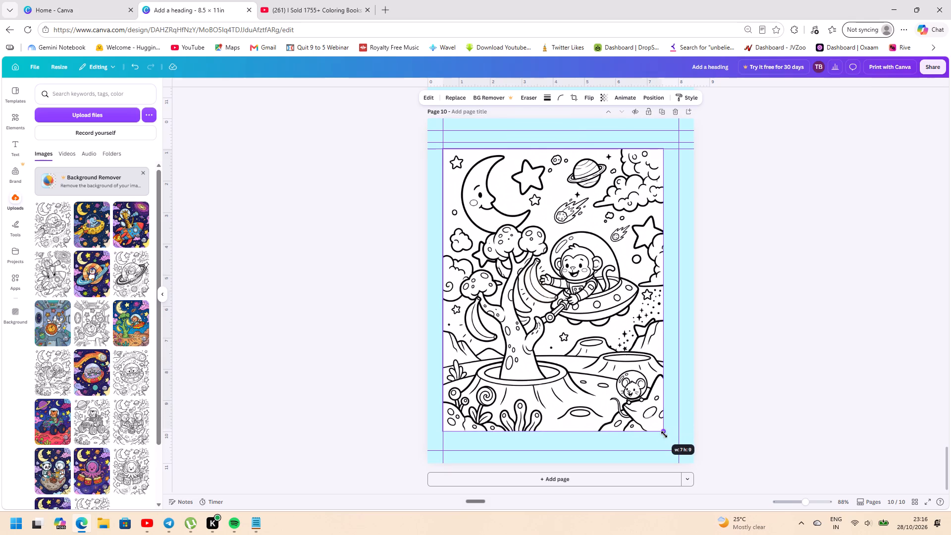
pyautogui.moveTo(664, 434); pyautogui.dragTo(680, 444)
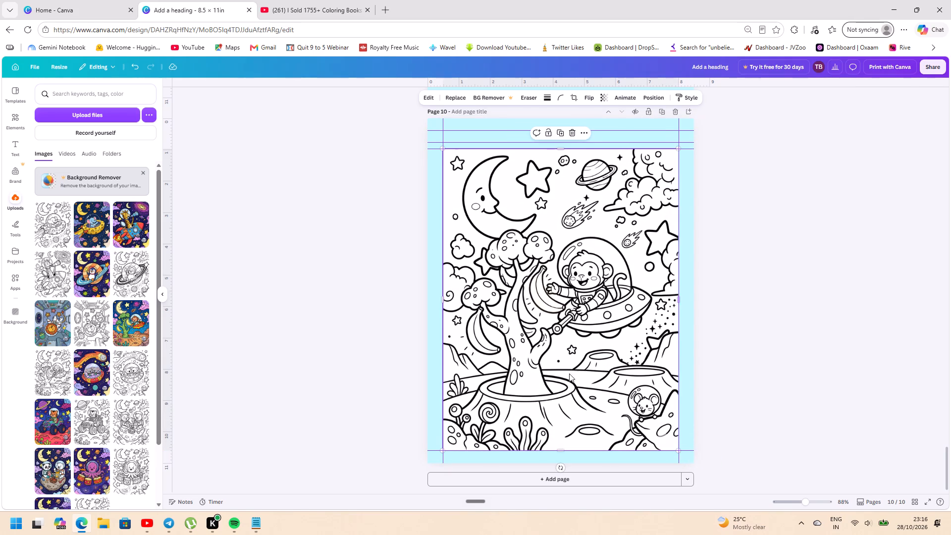
pyautogui.click(344, 318)
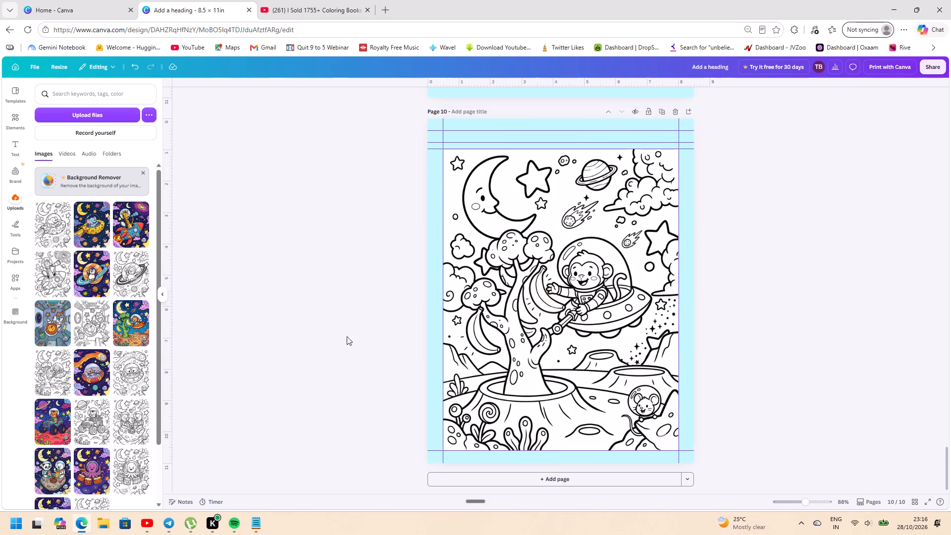
# Copy the title "A round, smiling LION" from page 8 and paste it above the monkey images on pages 9 and 10.
pyautogui.scroll(14, 347, 336)
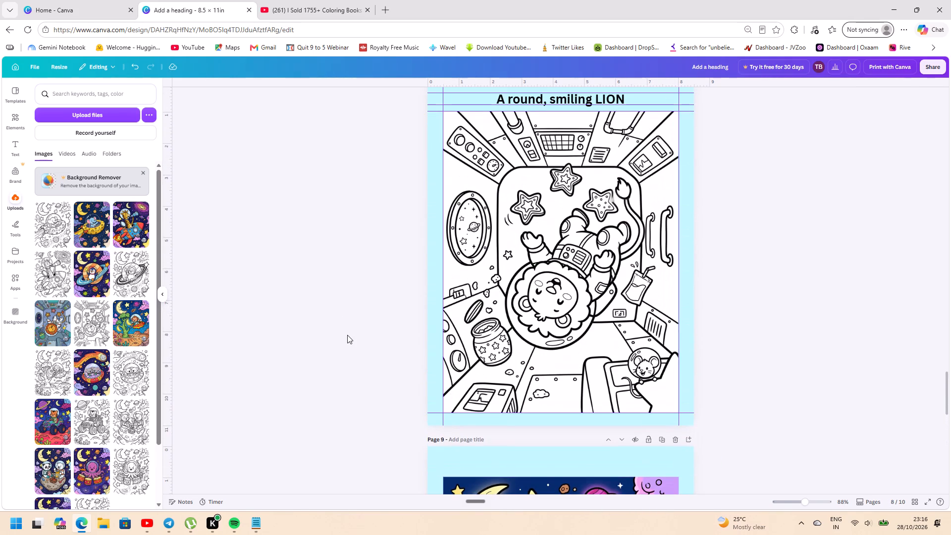
pyautogui.click(507, 98)
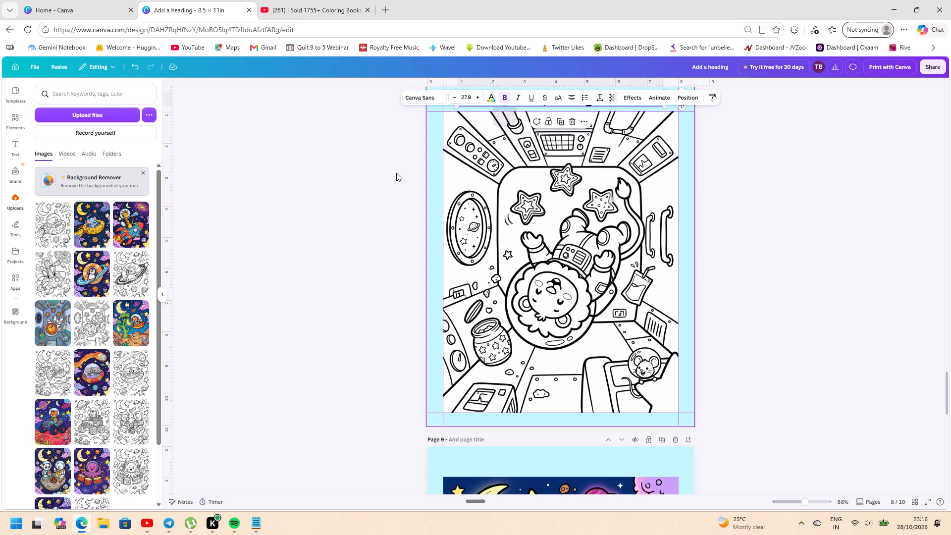
pyautogui.click(322, 192)
pyautogui.click(515, 102)
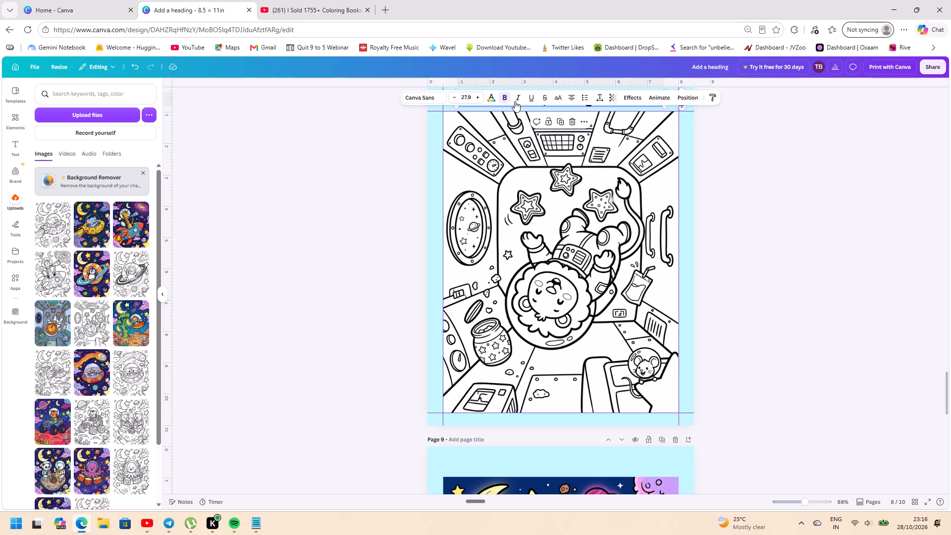
pyautogui.scroll(1, 317, 255)
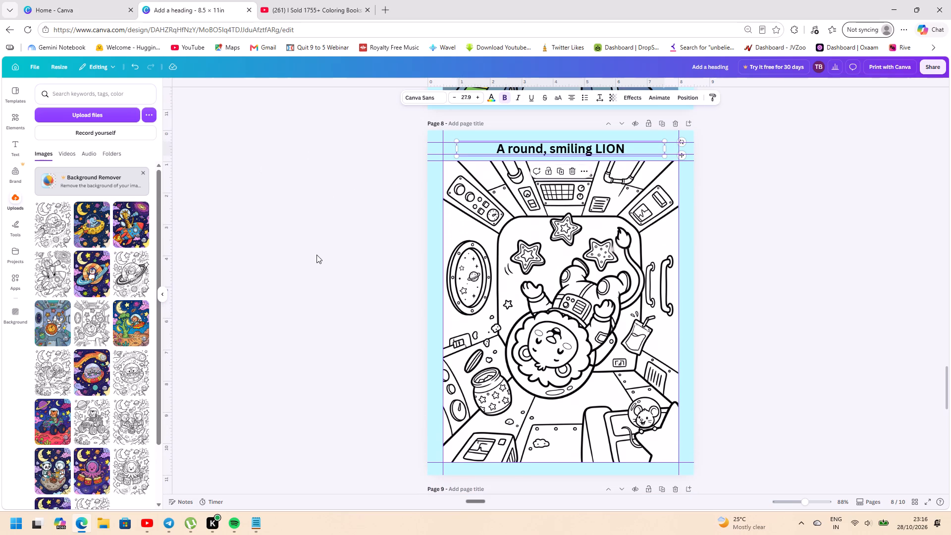
pyautogui.hotkey('ctrl', 'c')
pyautogui.scroll(-7, 321, 275)
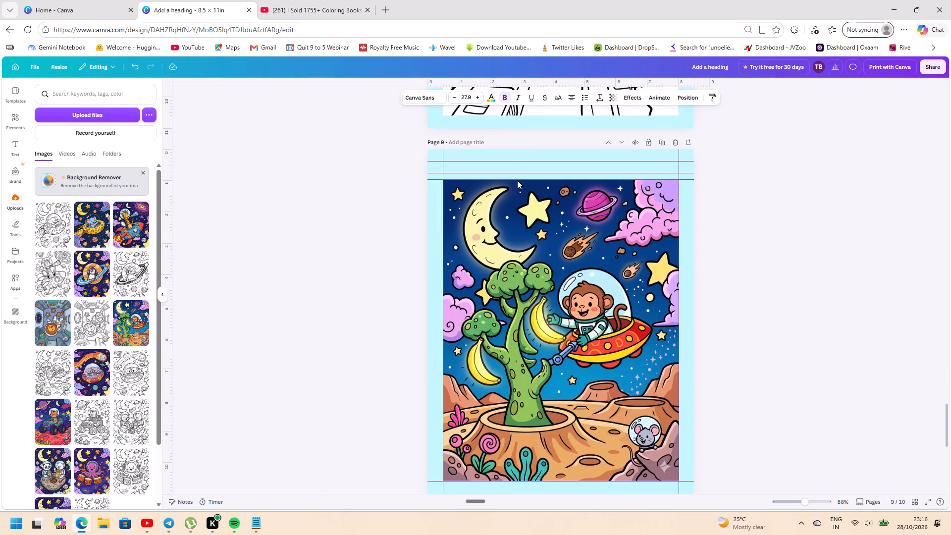
pyautogui.click(525, 169)
pyautogui.hotkey('ctrl', 'v')
pyautogui.scroll(-7, 395, 247)
pyautogui.click(549, 187)
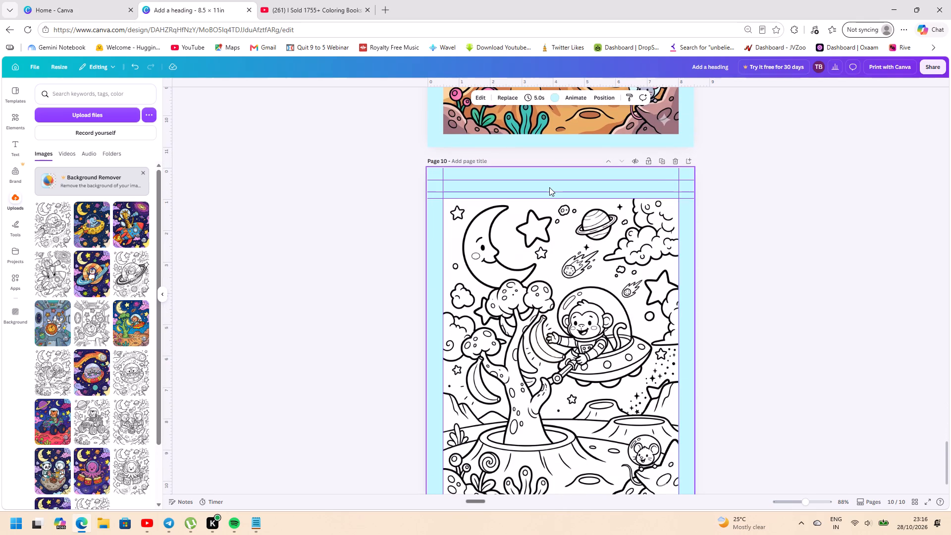
pyautogui.hotkey('ctrl', 'v')
# Replace the page 9 title text with the scene 5 name copied from Notepad, "Milo's Banana-Moon Harvest".
pyautogui.scroll(8, 412, 250)
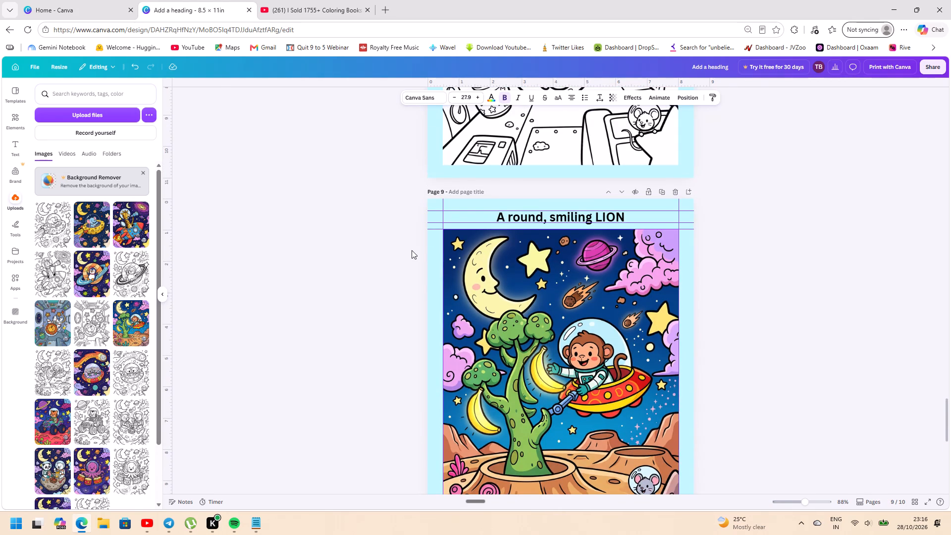
pyautogui.tripleClick(514, 216)
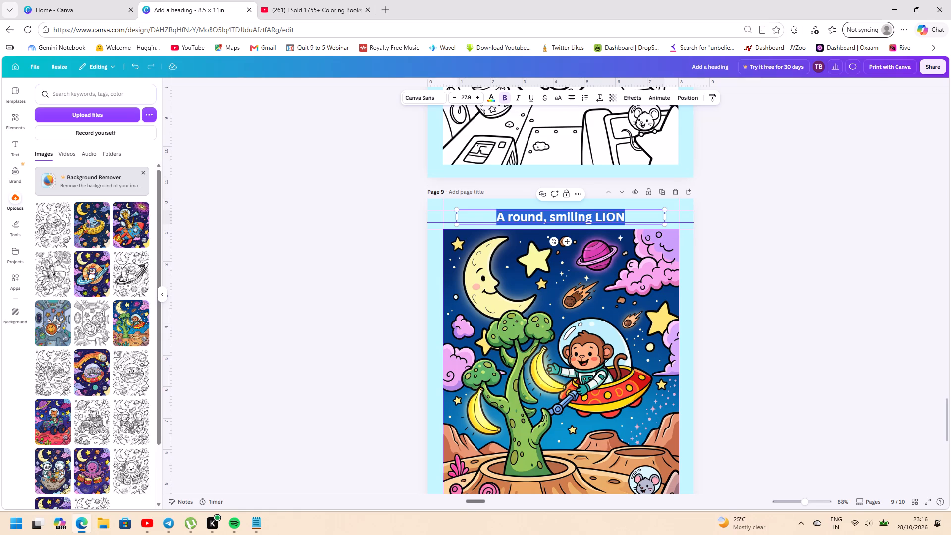
pyautogui.press('Delete')
pyautogui.hotkey('alt', 'Tab')
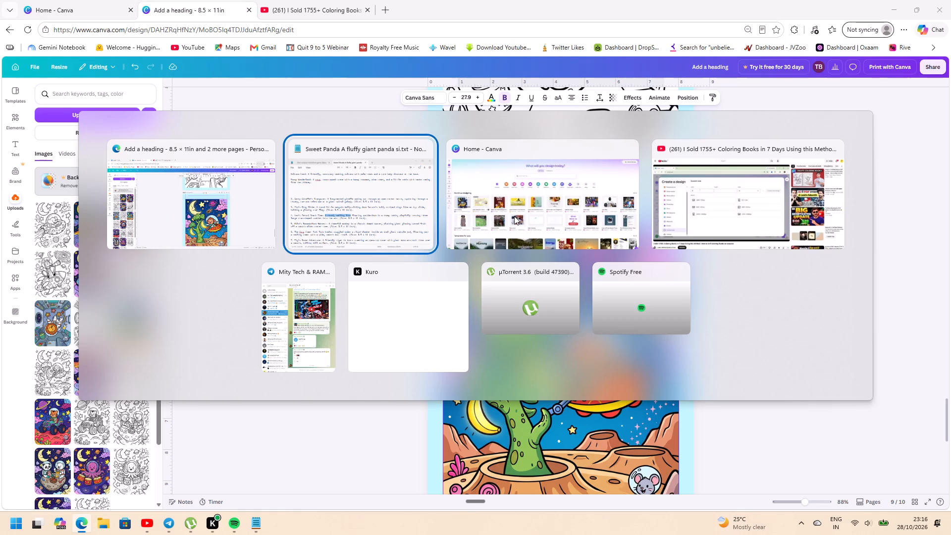
pyautogui.press('Down')
pyautogui.press('Down')
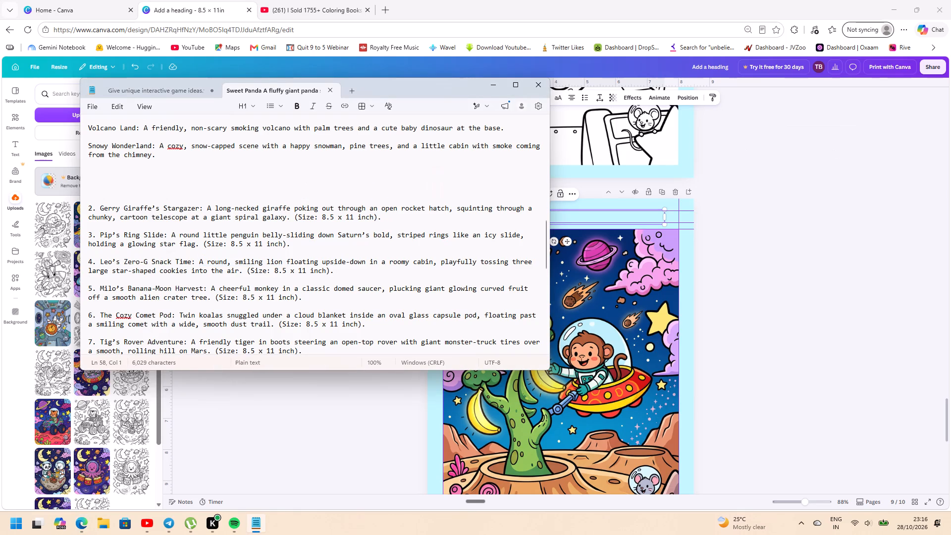
pyautogui.press('Right')
pyautogui.hotkey('ctrl', 'Right')
pyautogui.hotkey('ctrl', 'Right')
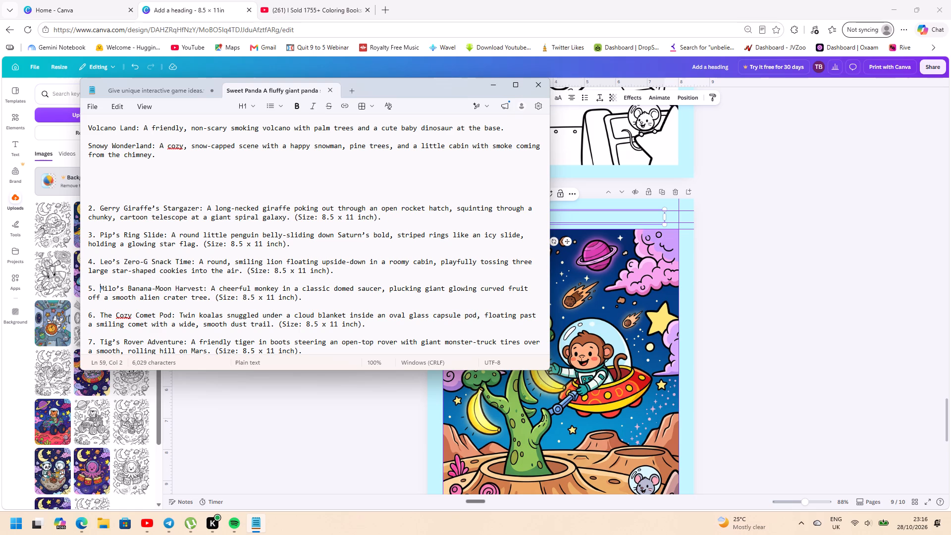
pyautogui.hotkey('ctrl', 'shift', 'Right')
pyautogui.hotkey('ctrl', 'shift', 'Right')
pyautogui.hotkey('ctrl', 'shift', 'Right')
pyautogui.hotkey('ctrl', 'shift', 'Right')
pyautogui.hotkey('ctrl', 'shift', 'Right')
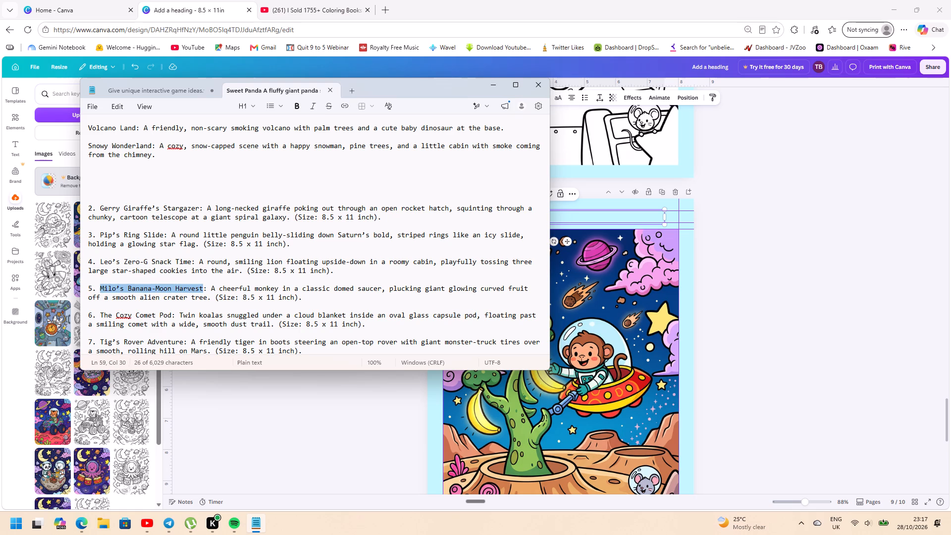
pyautogui.hotkey('ctrl', 'c')
pyautogui.hotkey('alt', 'Tab')
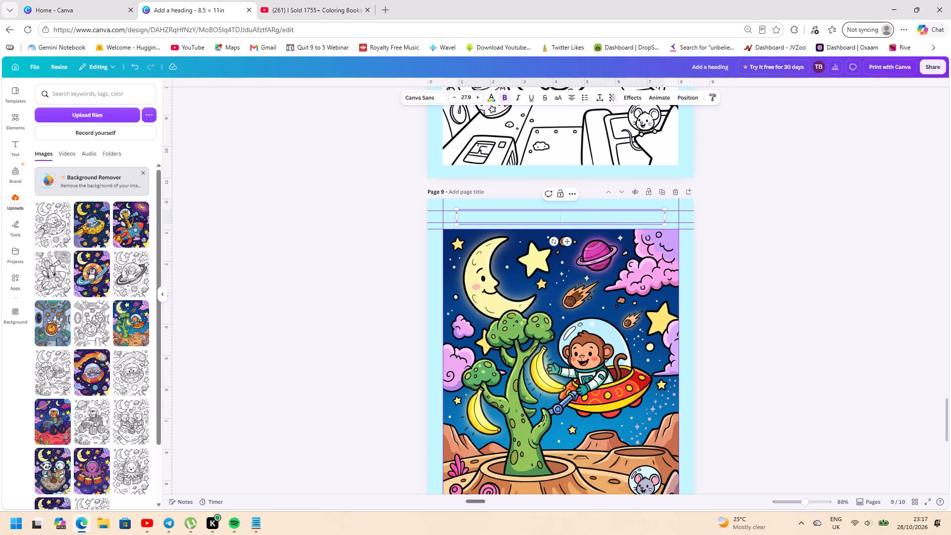
pyautogui.hotkey('ctrl', 'v')
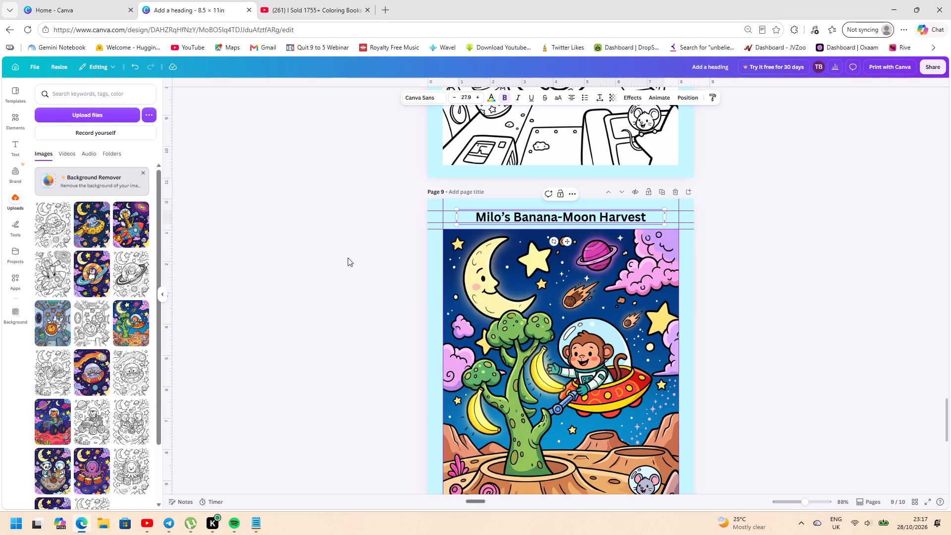
pyautogui.click(348, 258)
# Replace the page 10 title with the scene 5 monkey phrase from Notepad, with the animal in capitals, reading "A cheerful MONKEY".
pyautogui.scroll(-6, 348, 258)
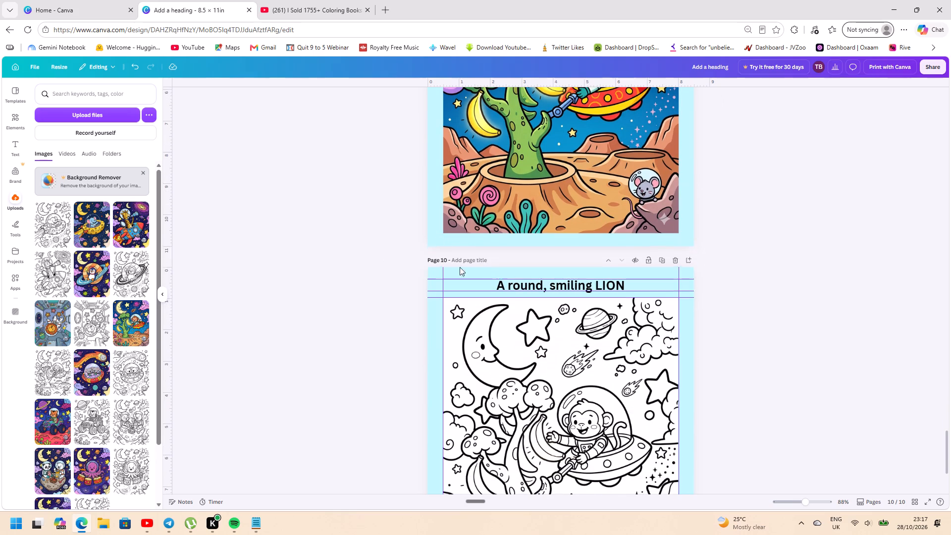
pyautogui.doubleClick(538, 286)
pyautogui.hotkey('alt', 'Tab')
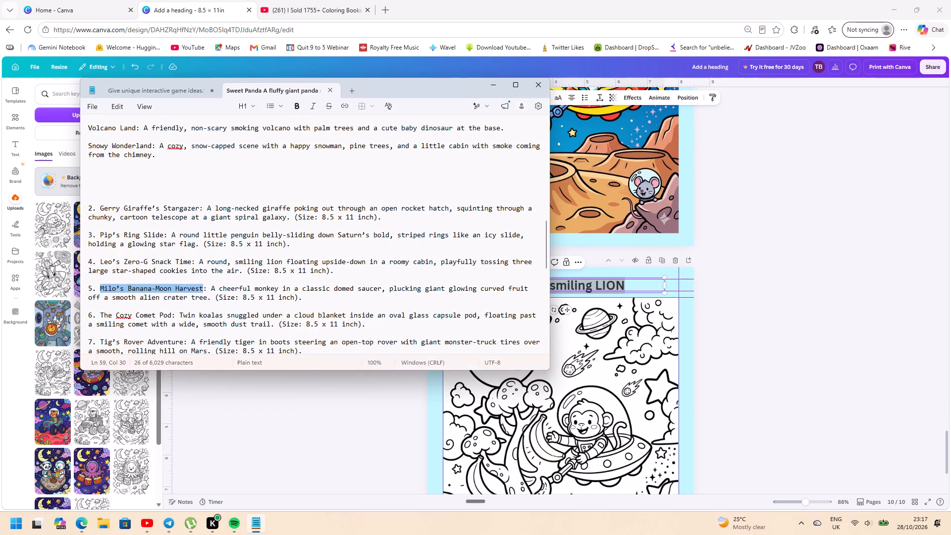
pyautogui.hotkey('ctrl', 'Right')
pyautogui.hotkey('ctrl', 'Right')
pyautogui.hotkey('ctrl', 'shift', 'Right')
pyautogui.hotkey('ctrl', 'shift', 'Right')
pyautogui.hotkey('ctrl', 'shift', 'Right')
pyautogui.hotkey('shift', 'Left')
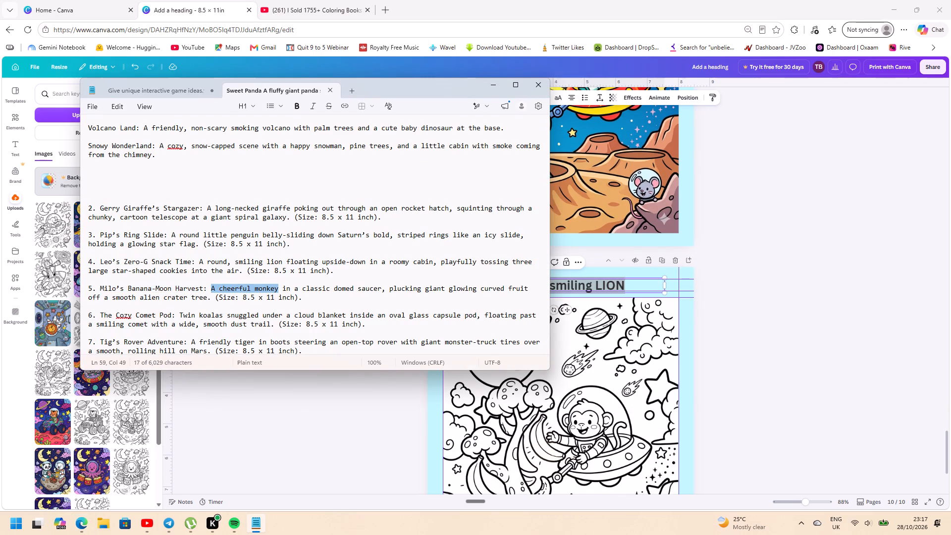
pyautogui.hotkey('ctrl', 'c')
pyautogui.hotkey('alt', 'Tab')
pyautogui.hotkey('ctrl', 'v')
pyautogui.hotkey('ctrl', 'shift', 'Left')
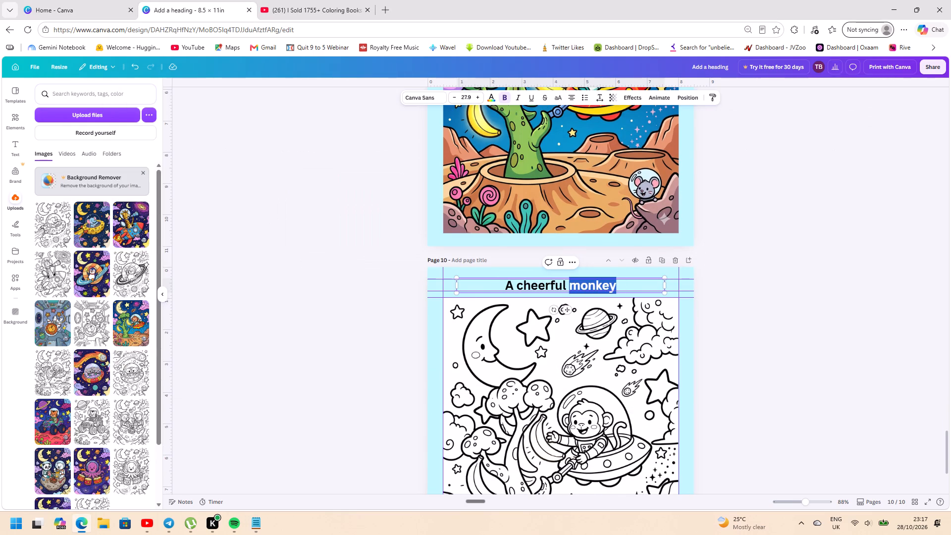
pyautogui.write('MONKEY')
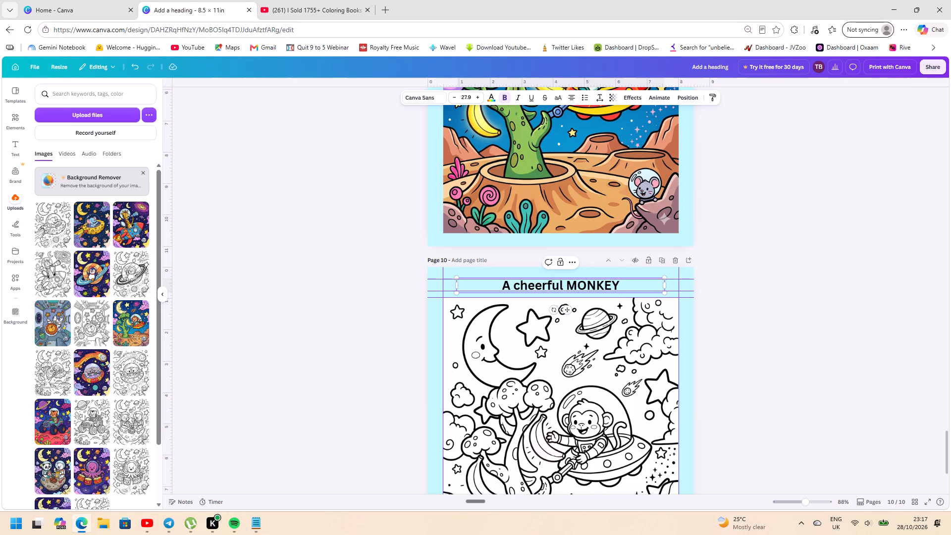
pyautogui.click(372, 348)
# Add page 11 and place the uploaded coloured koalas-in-saucer image on it, enlarged to fill the area inside the margin guides.
pyautogui.scroll(-3, 371, 348)
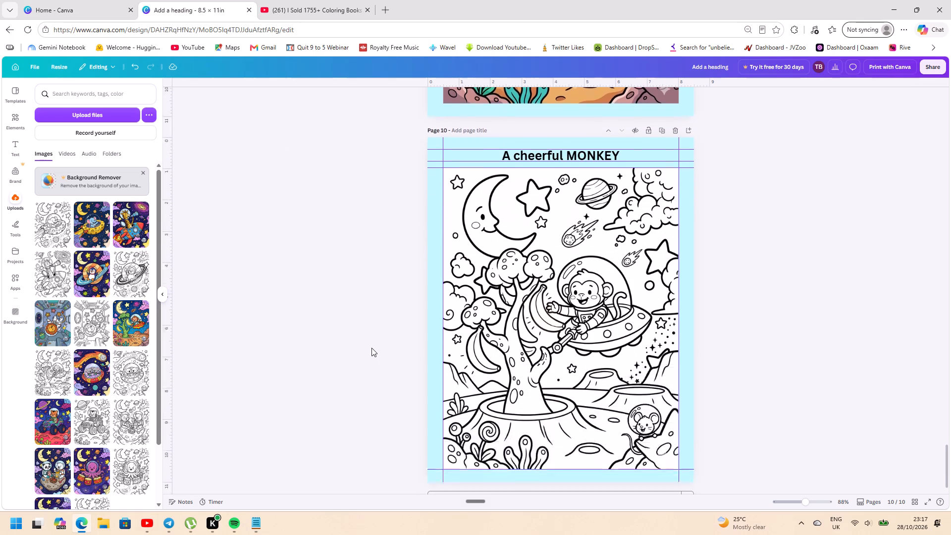
pyautogui.scroll(-3, 371, 347)
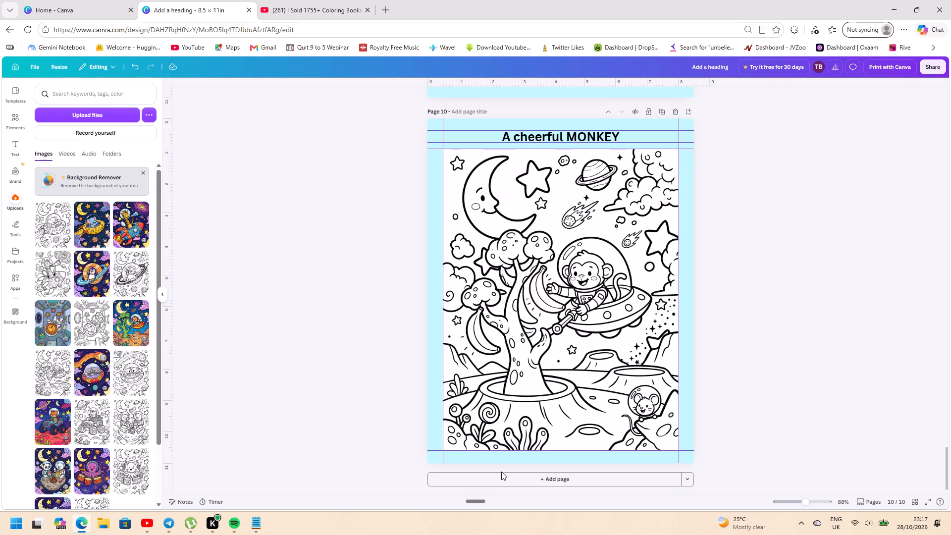
pyautogui.click(547, 477)
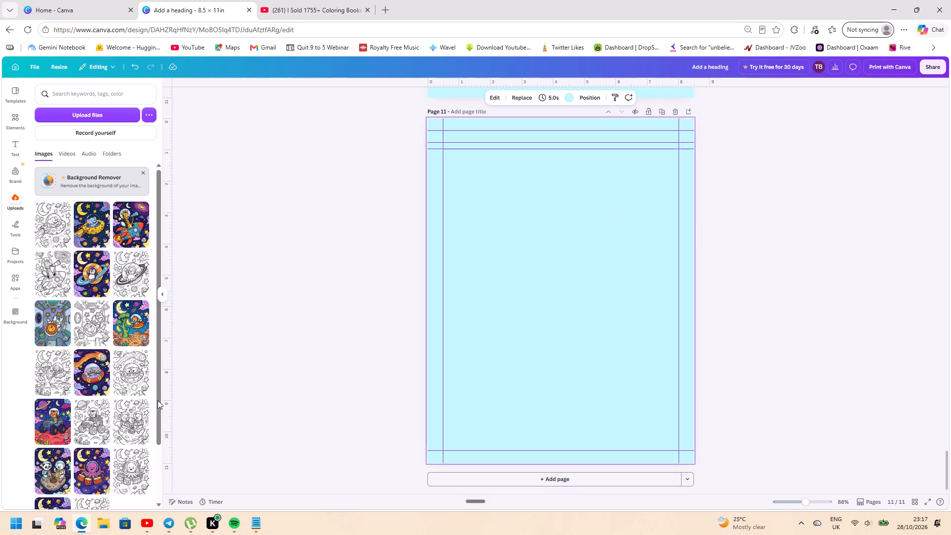
pyautogui.moveTo(94, 375); pyautogui.dragTo(465, 194)
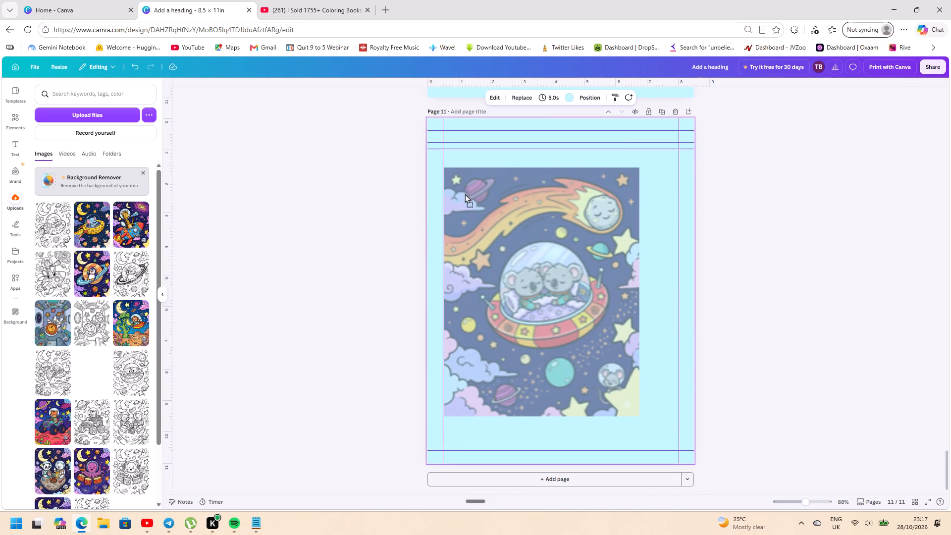
pyautogui.moveTo(465, 194); pyautogui.dragTo(464, 174)
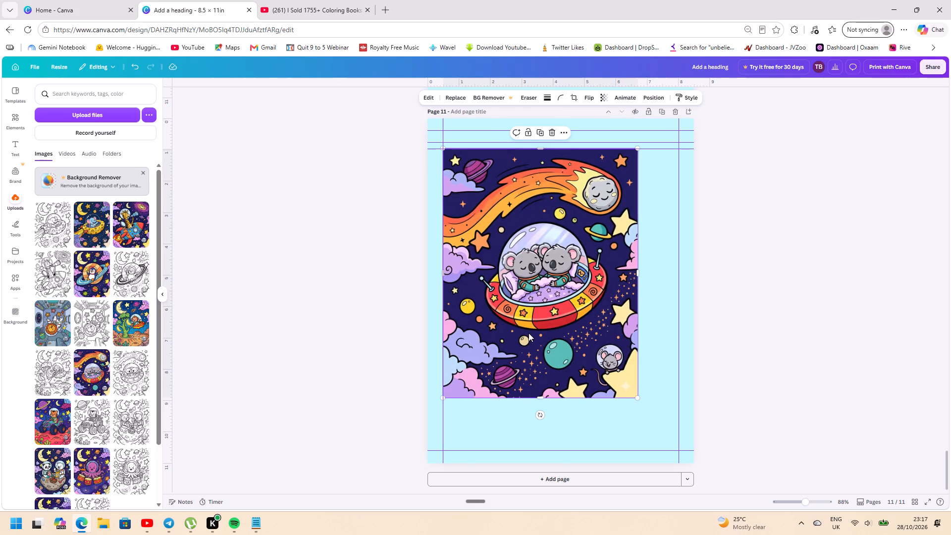
pyautogui.click(530, 321)
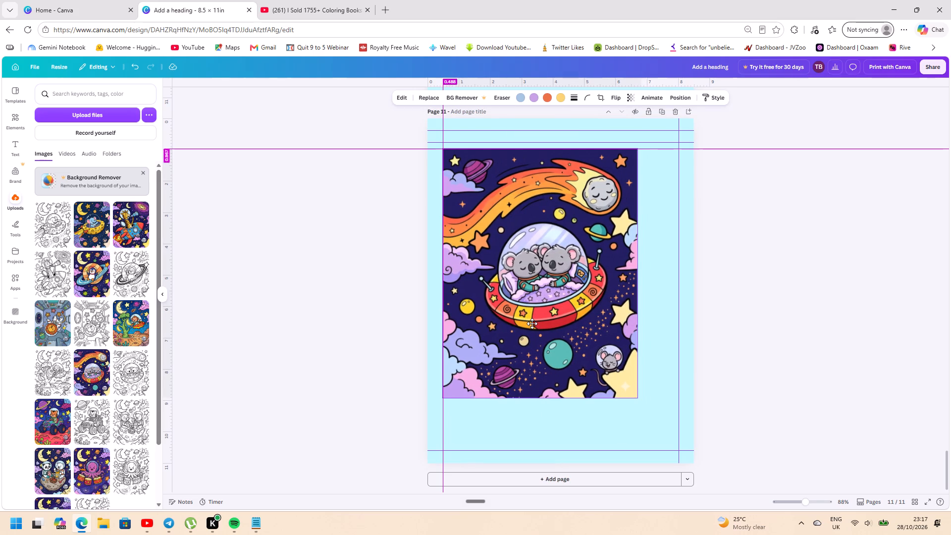
pyautogui.moveTo(635, 399); pyautogui.dragTo(677, 450)
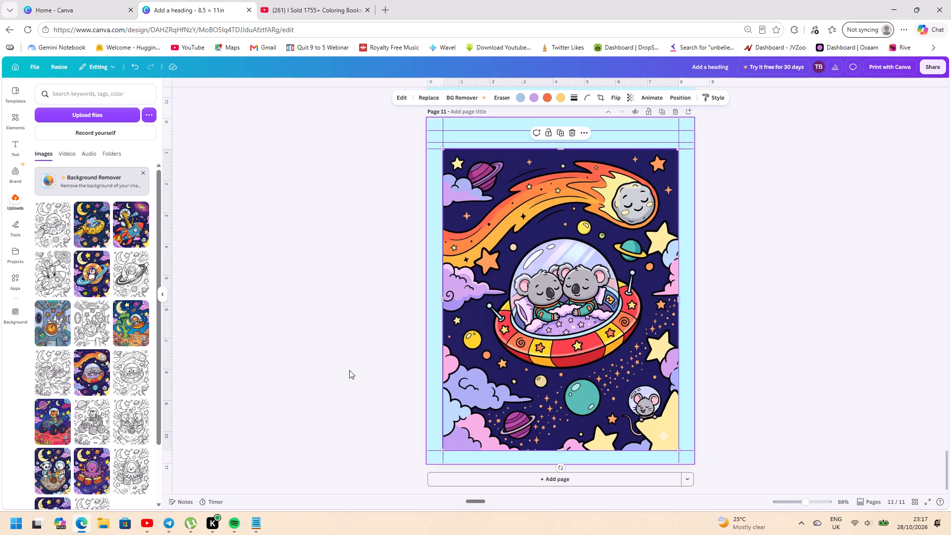
pyautogui.click(349, 370)
# Add page 12 and place the uploaded line-art koalas-in-saucer image on it, enlarged to fill the area inside the margin guides.
pyautogui.scroll(-1, 349, 370)
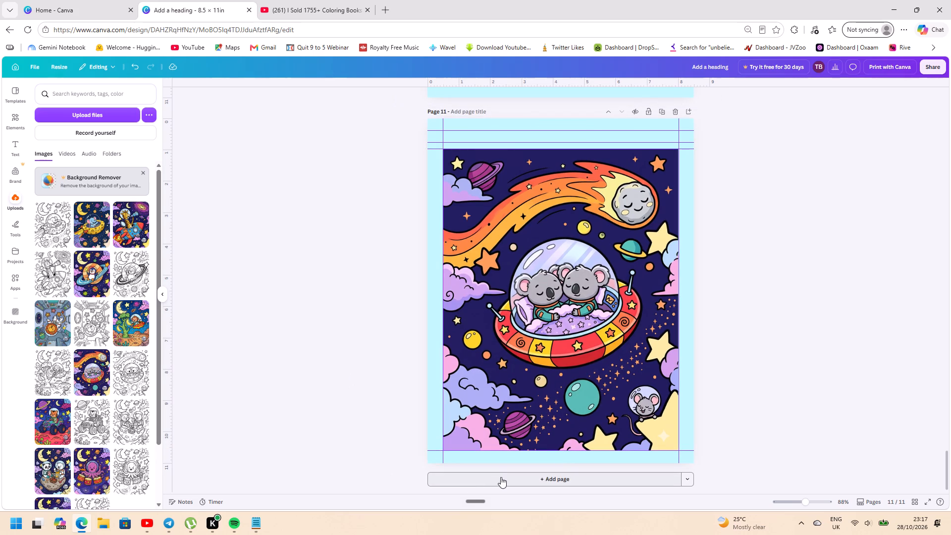
pyautogui.click(501, 477)
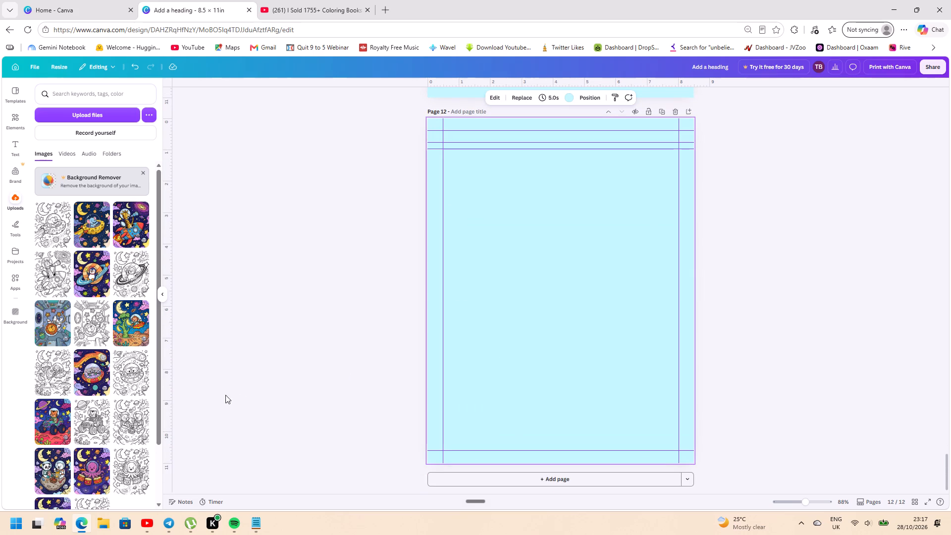
pyautogui.moveTo(132, 377); pyautogui.dragTo(474, 280)
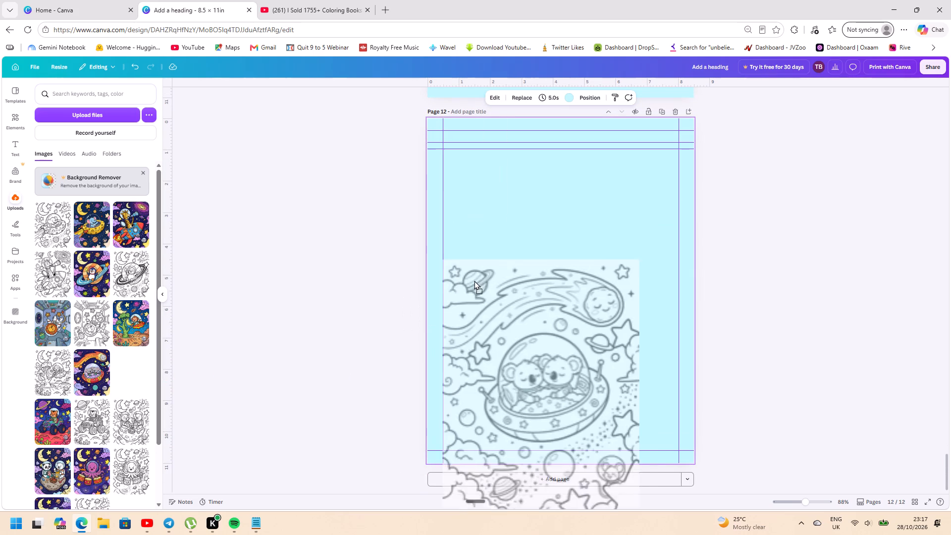
pyautogui.moveTo(474, 280); pyautogui.dragTo(462, 178)
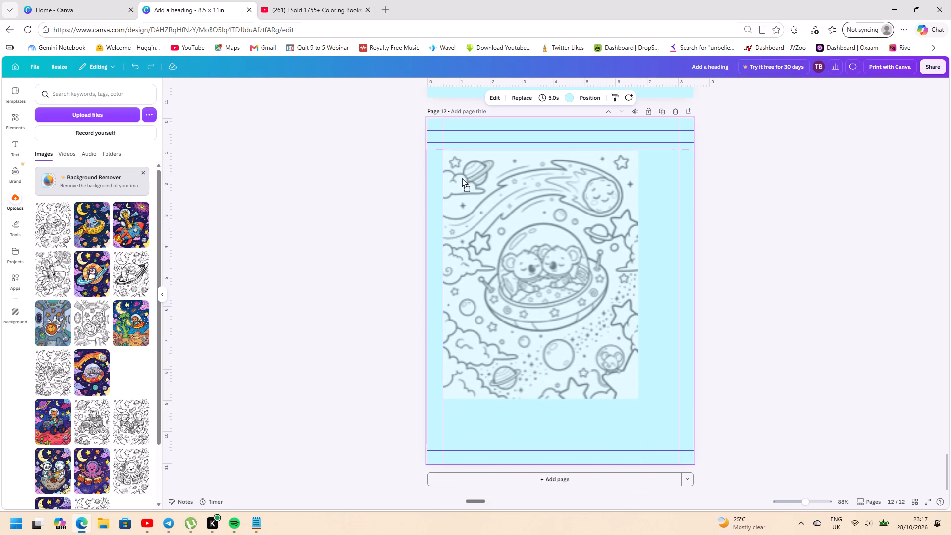
pyautogui.moveTo(462, 178); pyautogui.dragTo(462, 181)
pyautogui.moveTo(474, 217); pyautogui.dragTo(475, 216)
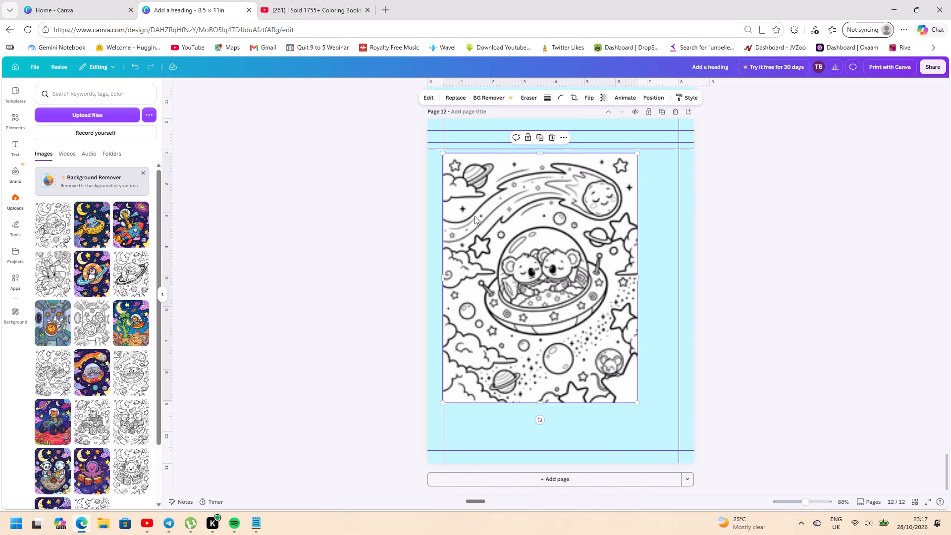
pyautogui.moveTo(475, 216); pyautogui.dragTo(475, 213)
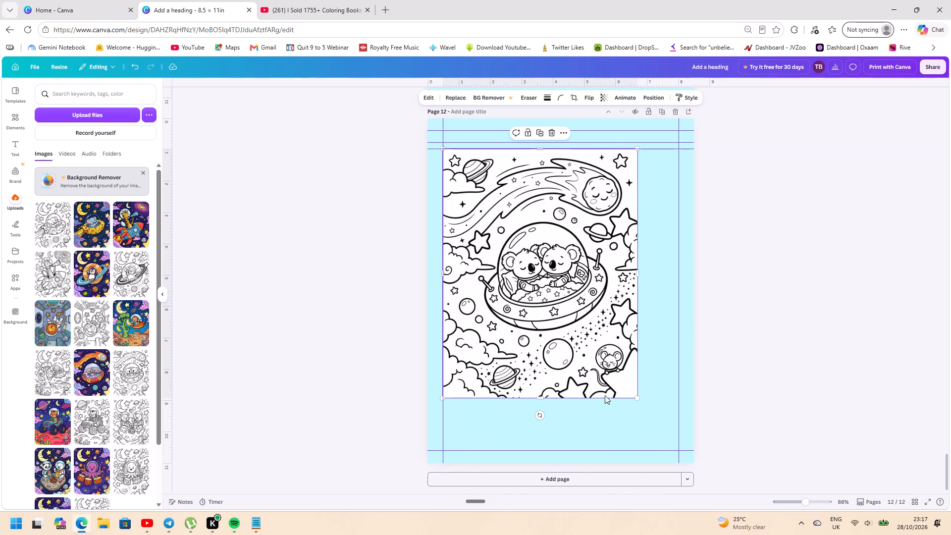
pyautogui.moveTo(635, 398); pyautogui.dragTo(669, 442)
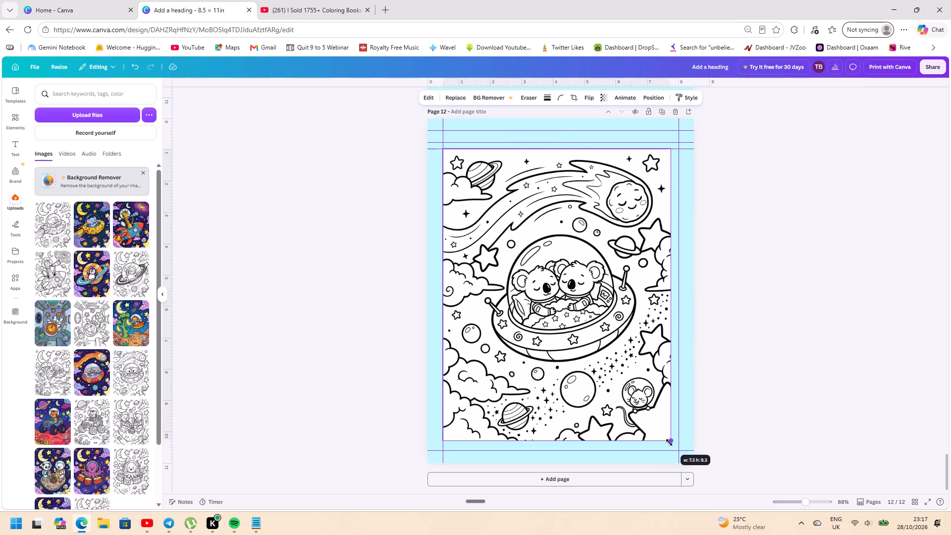
pyautogui.moveTo(669, 442); pyautogui.dragTo(677, 450)
pyautogui.click(366, 330)
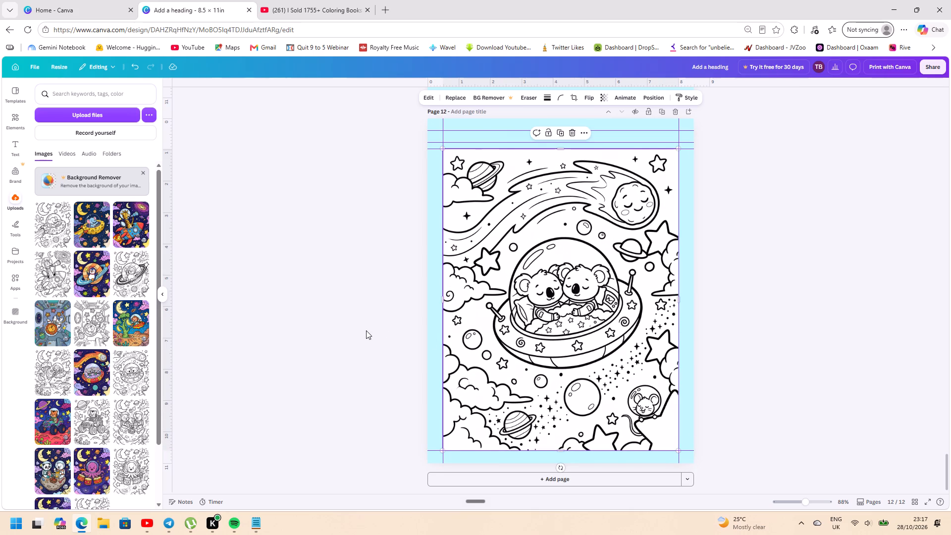
# Add page 13 and place the uploaded coloured tiger-in-jeep image on it, enlarged to fill the area inside the margin guides.
pyautogui.scroll(-3, 360, 339)
pyautogui.click(529, 481)
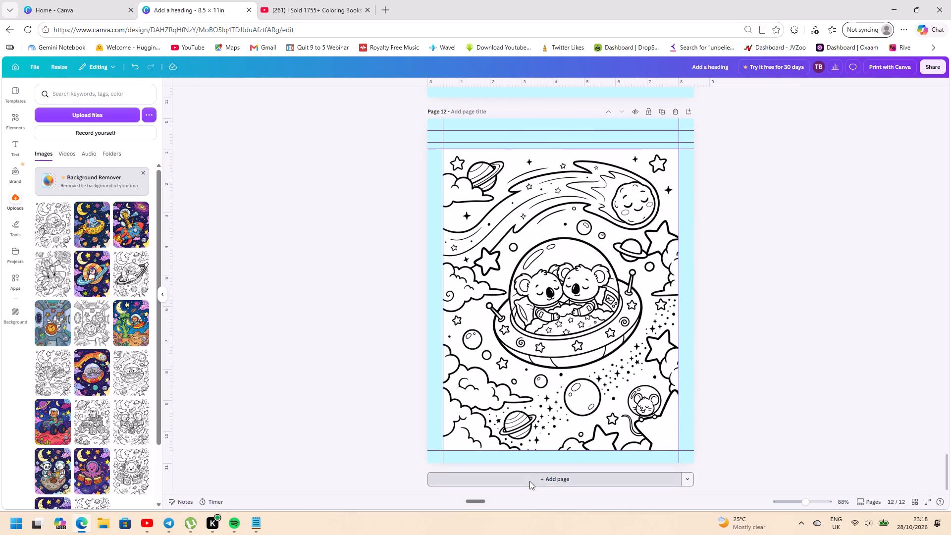
pyautogui.hotkey('alt', 'Tab')
pyautogui.hotkey('alt', 'Tab')
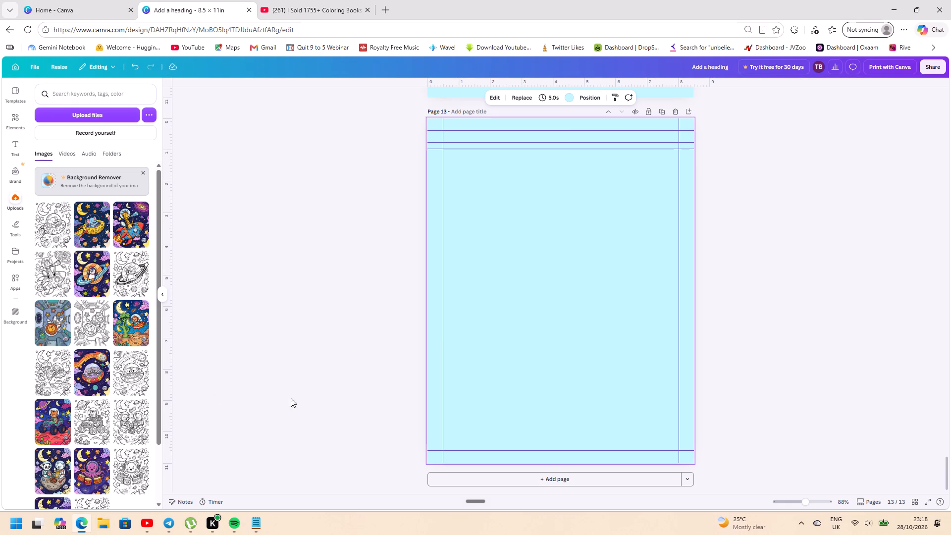
pyautogui.scroll(6, 308, 396)
pyautogui.scroll(-5, 308, 396)
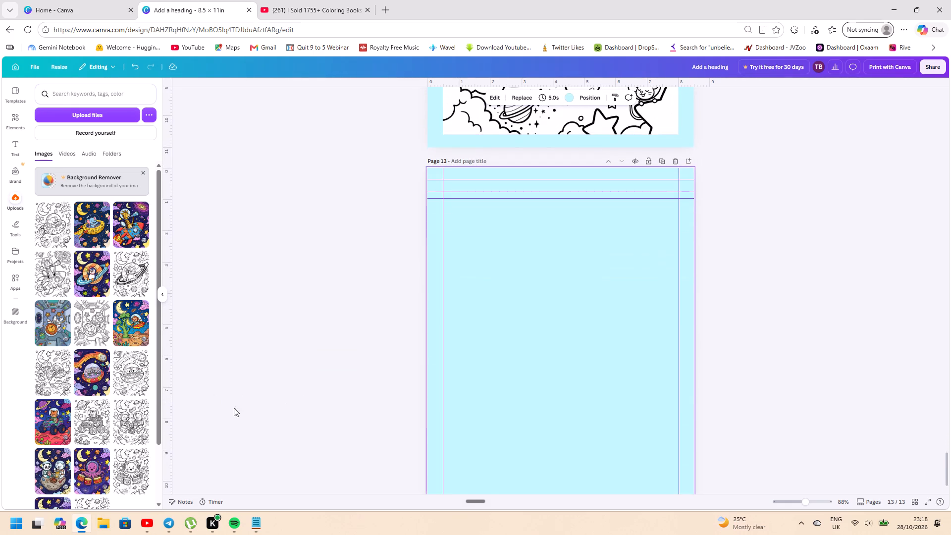
pyautogui.moveTo(57, 427); pyautogui.dragTo(447, 331)
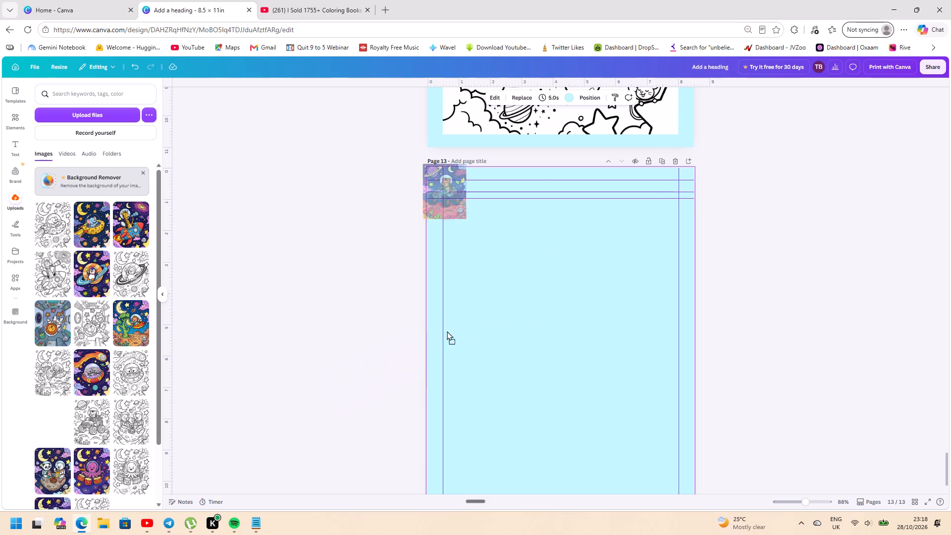
pyautogui.moveTo(447, 331); pyautogui.dragTo(467, 230)
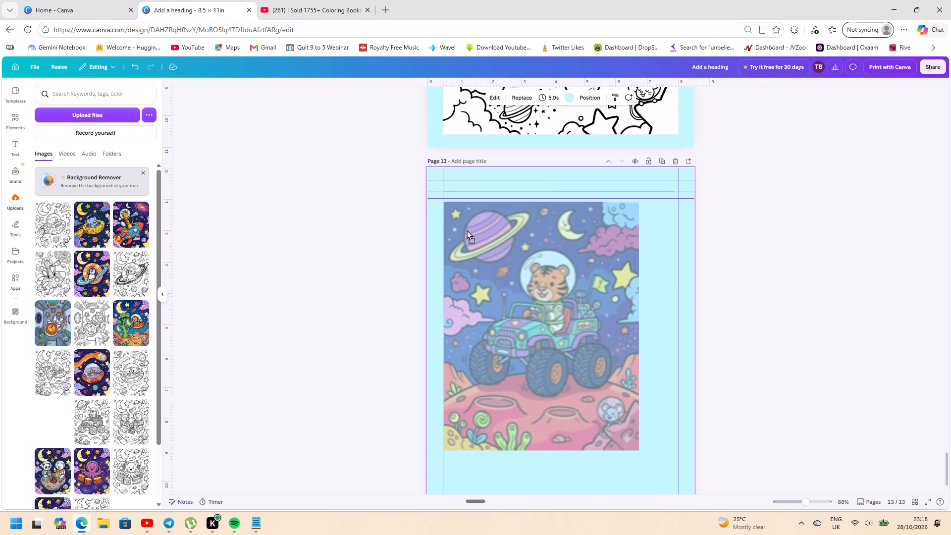
pyautogui.moveTo(467, 230); pyautogui.dragTo(466, 230)
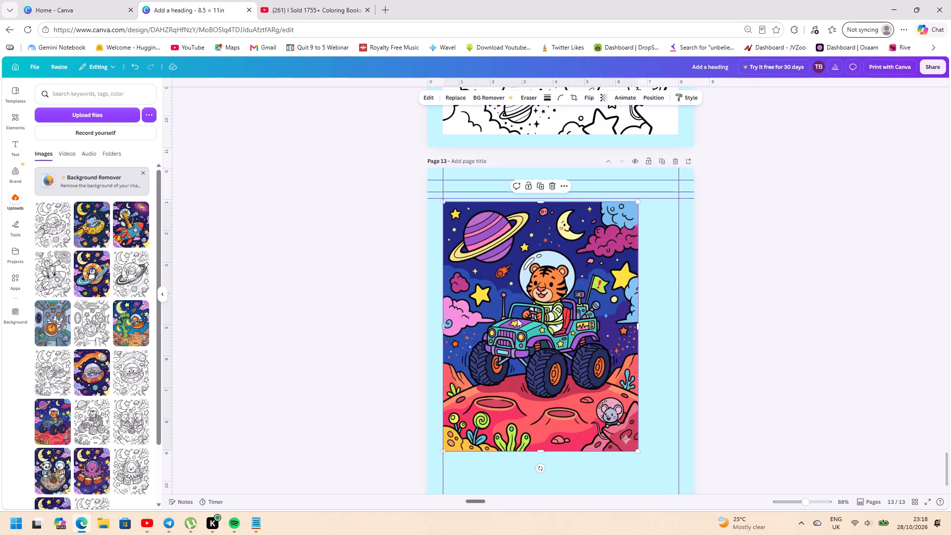
pyautogui.click(517, 319)
pyautogui.scroll(-3, 342, 323)
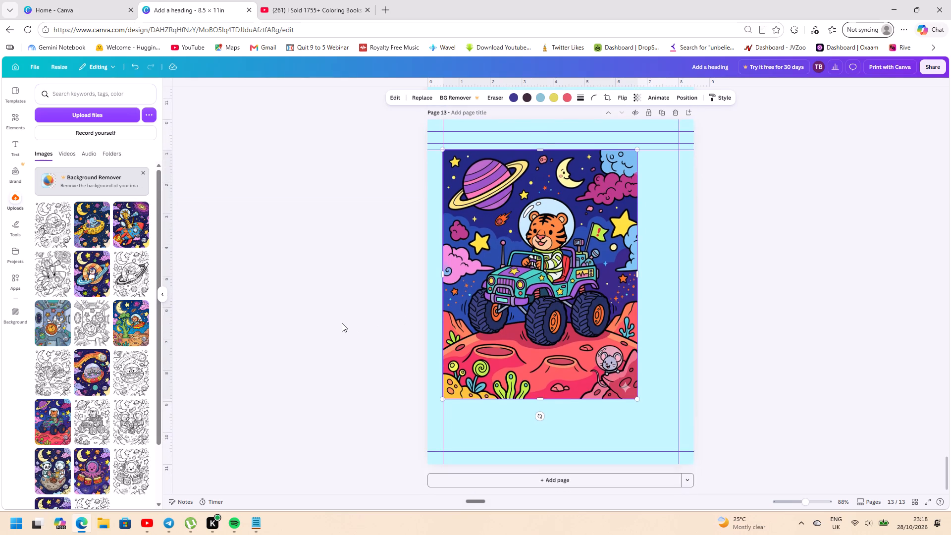
pyautogui.moveTo(637, 399); pyautogui.dragTo(663, 425)
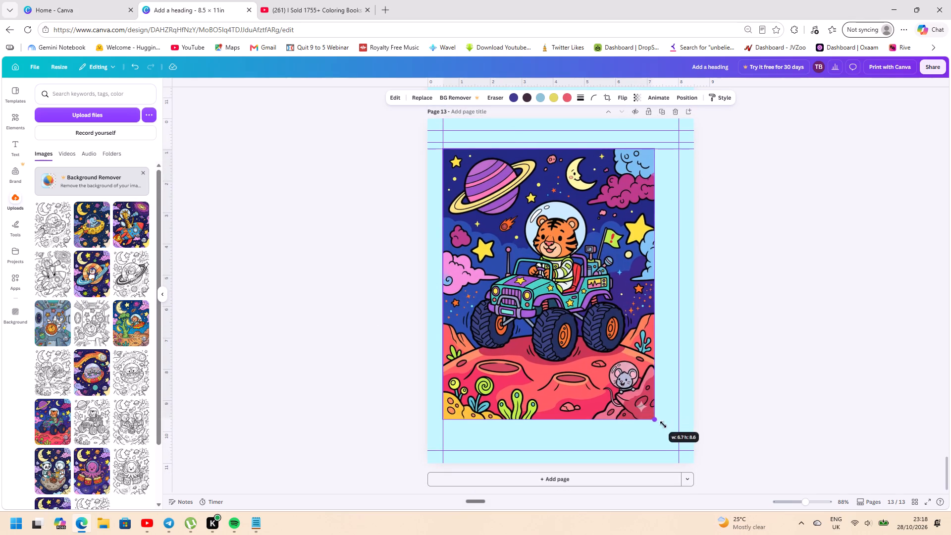
pyautogui.moveTo(663, 425); pyautogui.dragTo(681, 448)
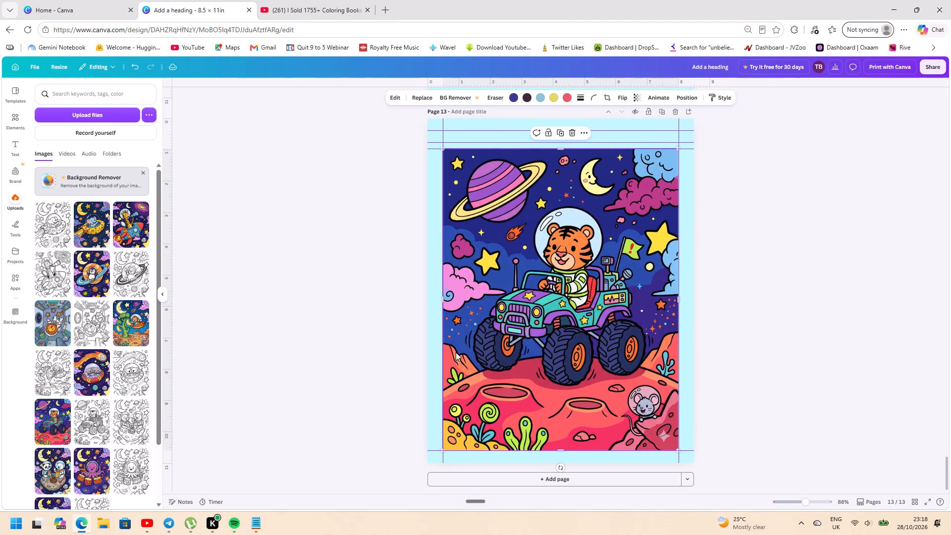
pyautogui.click(351, 309)
# Add page 14 and place the uploaded line-art tiger-in-jeep image on it, enlarged to fill the area inside the margin guides.
pyautogui.scroll(-4, 345, 321)
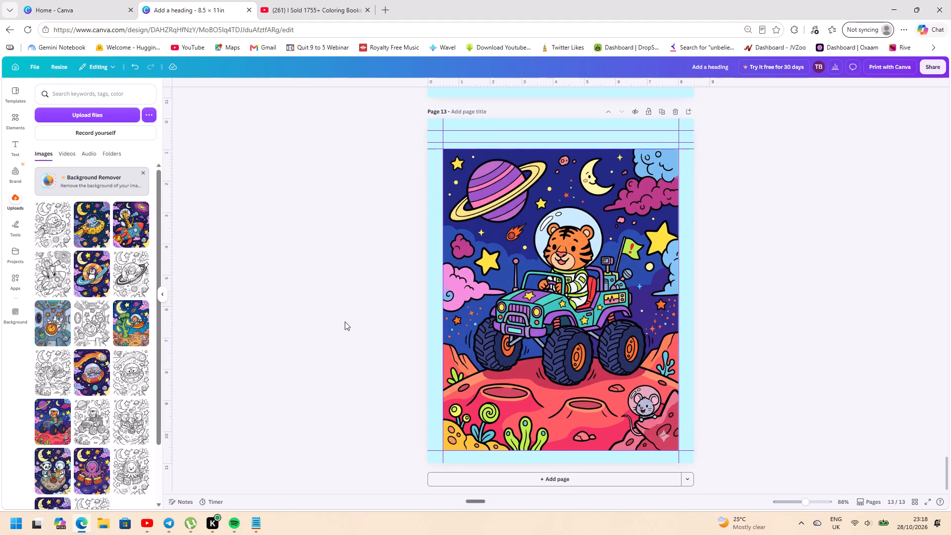
pyautogui.click(557, 481)
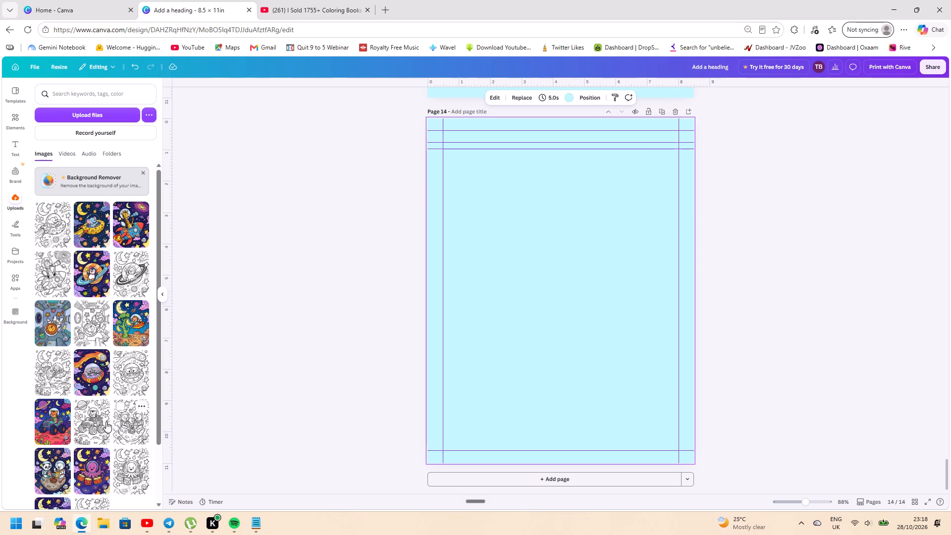
pyautogui.moveTo(90, 422); pyautogui.dragTo(478, 329)
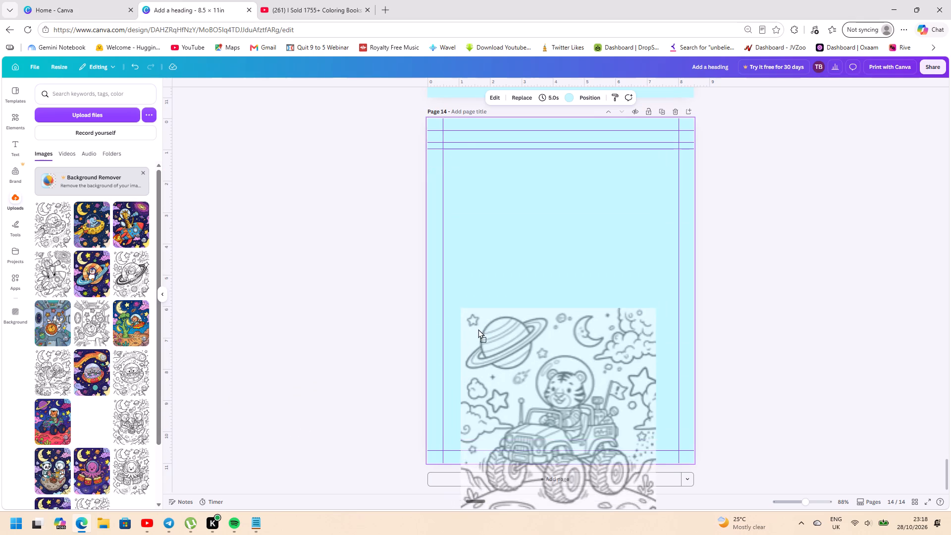
pyautogui.moveTo(478, 329); pyautogui.dragTo(460, 196)
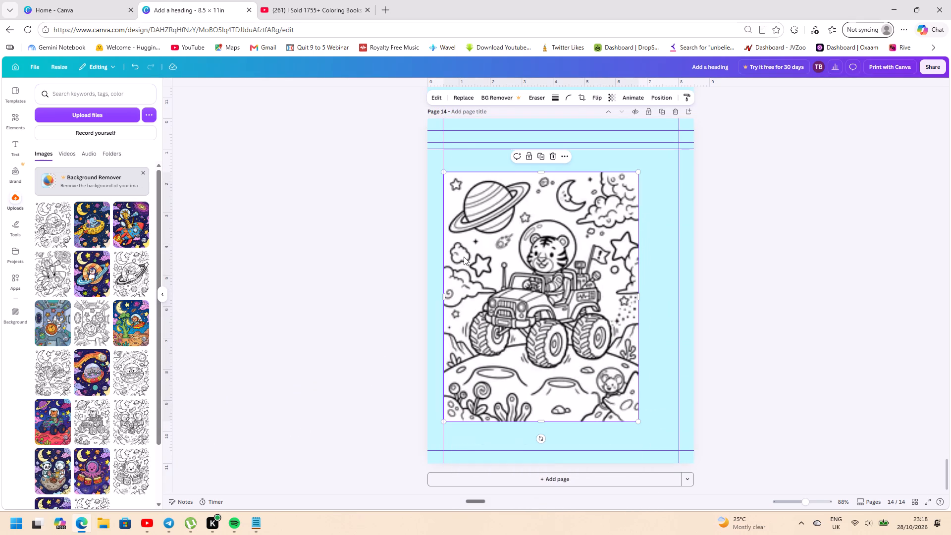
pyautogui.moveTo(519, 292); pyautogui.dragTo(518, 277)
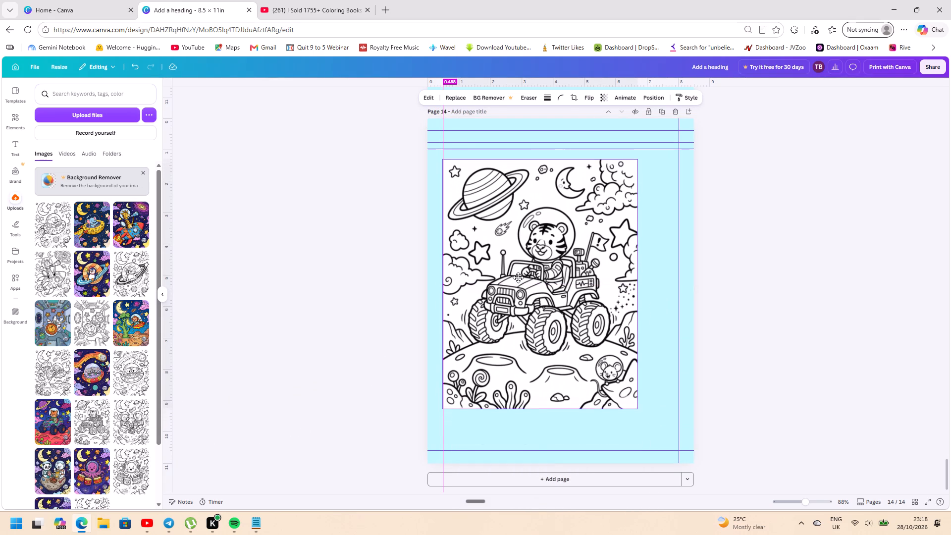
pyautogui.moveTo(518, 277); pyautogui.dragTo(518, 269)
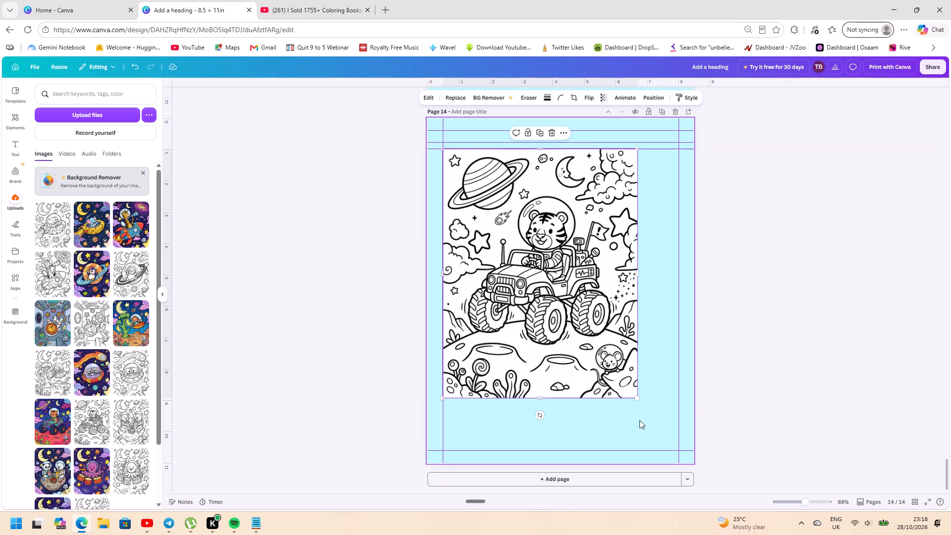
pyautogui.moveTo(634, 396); pyautogui.dragTo(680, 433)
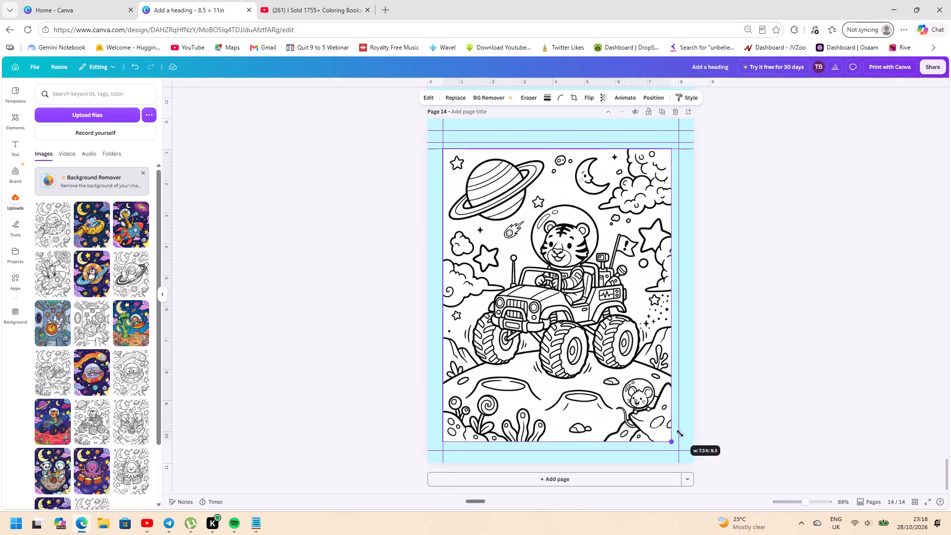
pyautogui.moveTo(680, 433); pyautogui.dragTo(686, 440)
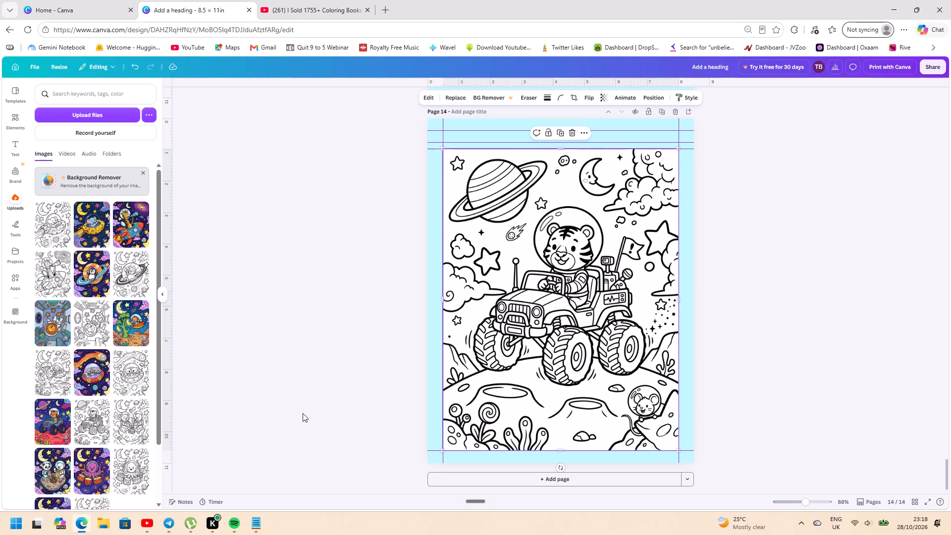
# Add page 15 and place the uploaded coloured panda-and-bear moon picnic image on it, enlarged to fill the area inside the margin guides.
pyautogui.scroll(-1, 303, 413)
pyautogui.click(545, 481)
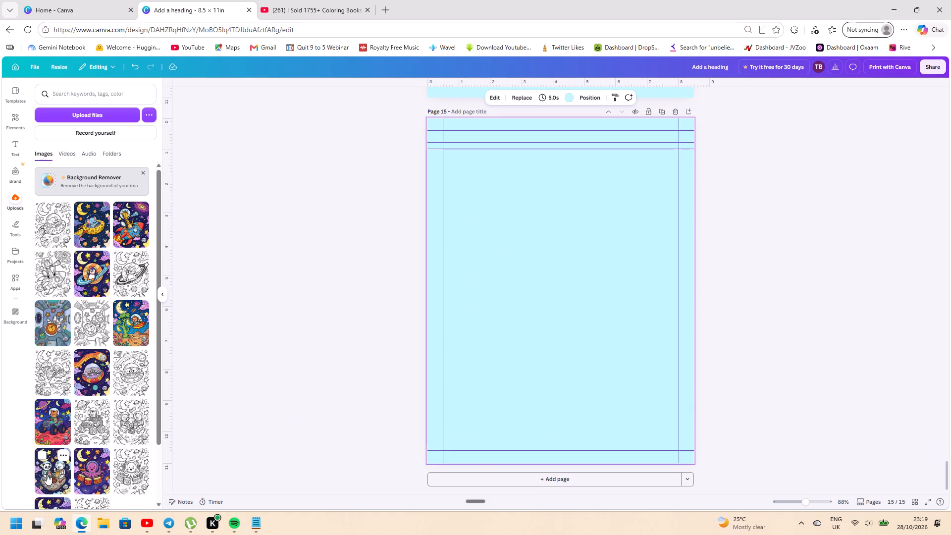
pyautogui.moveTo(47, 474); pyautogui.dragTo(455, 189)
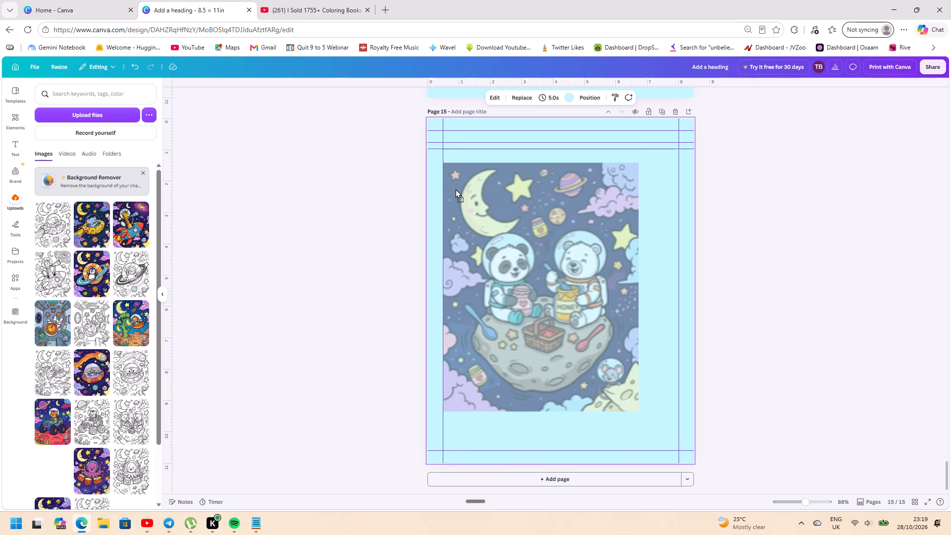
pyautogui.moveTo(455, 189); pyautogui.dragTo(455, 176)
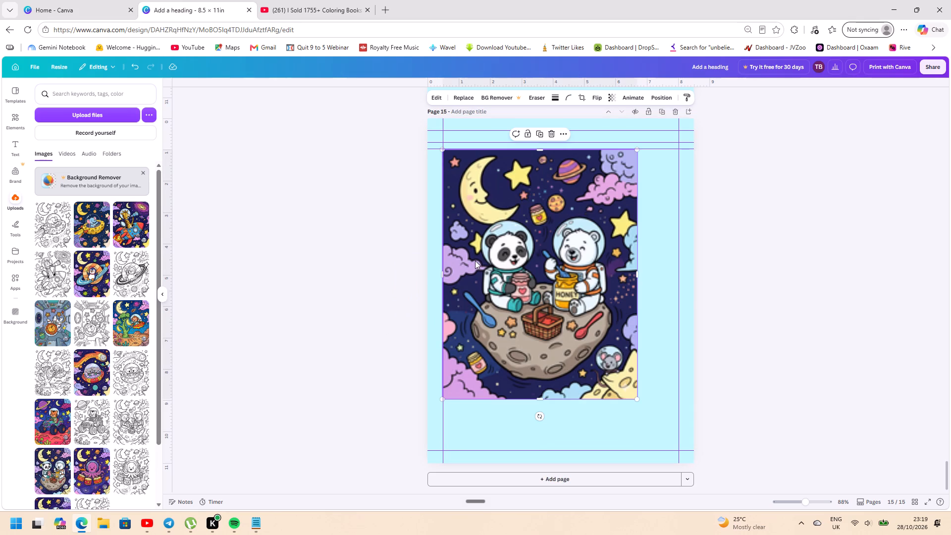
pyautogui.click(475, 261)
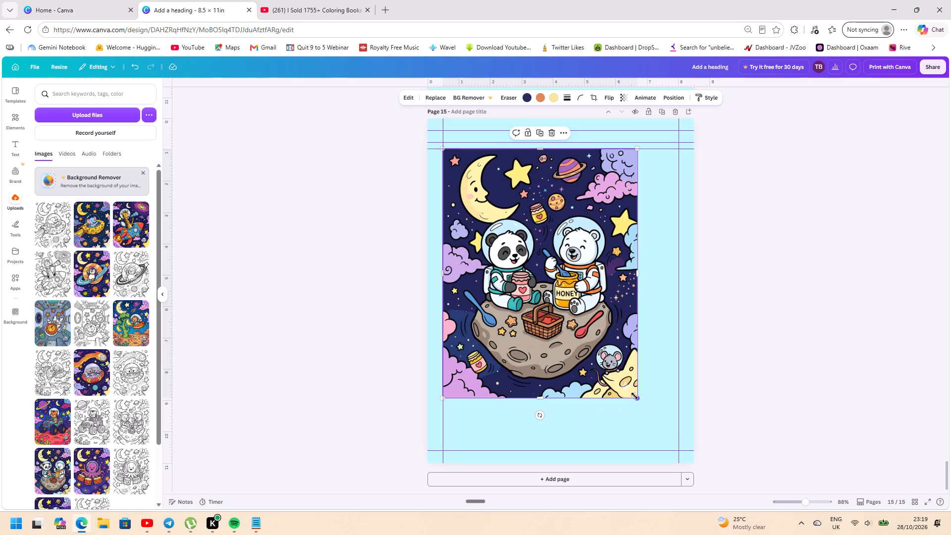
pyautogui.moveTo(634, 396); pyautogui.dragTo(674, 447)
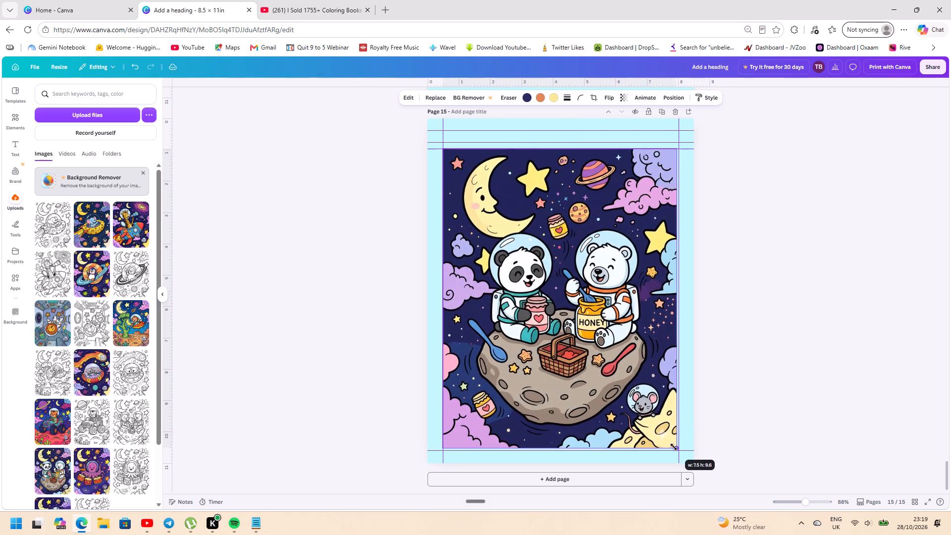
pyautogui.moveTo(674, 447); pyautogui.dragTo(674, 448)
# Add page 16 and place the uploaded line-art panda-and-bear moon picnic image on it, enlarged to fill the area inside the margin guides.
pyautogui.scroll(-1, 374, 345)
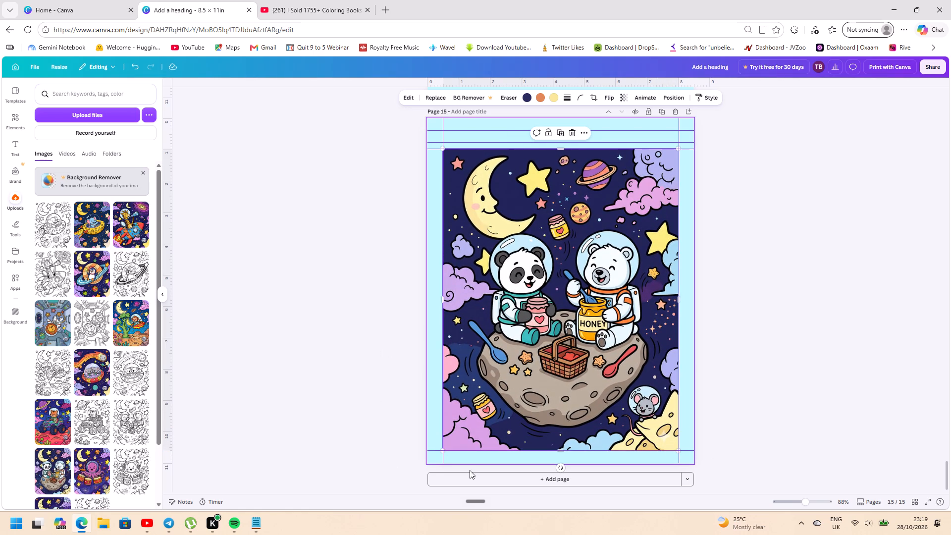
pyautogui.click(539, 478)
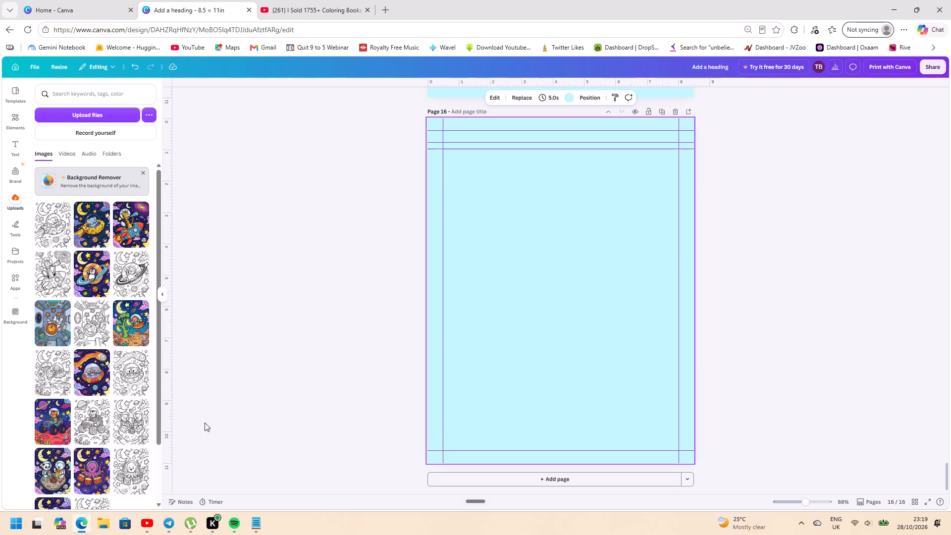
pyautogui.moveTo(131, 424); pyautogui.dragTo(235, 398)
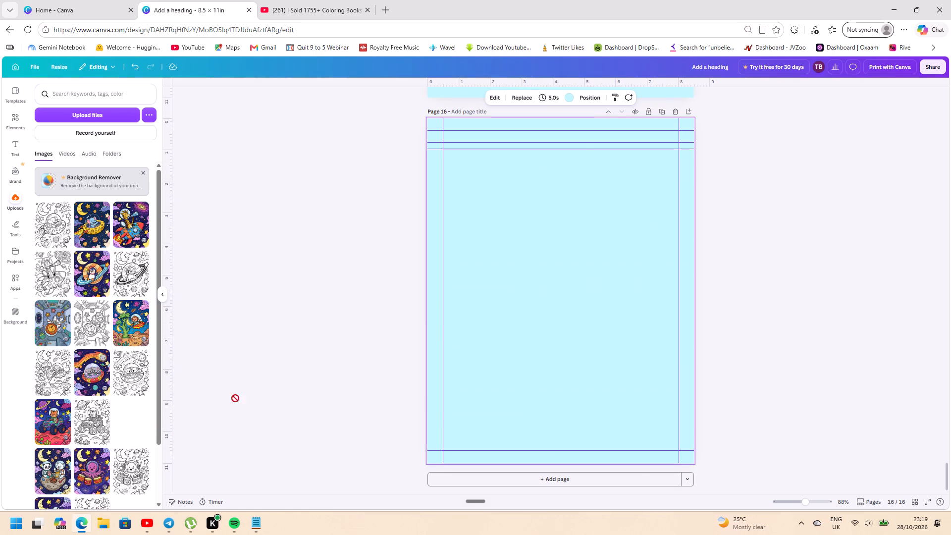
pyautogui.moveTo(235, 398); pyautogui.dragTo(464, 191)
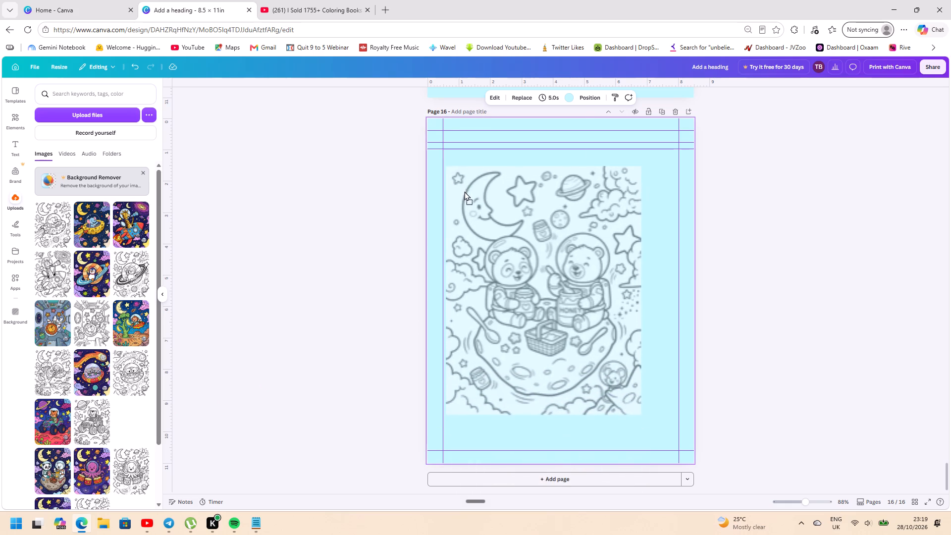
pyautogui.moveTo(464, 191); pyautogui.dragTo(463, 187)
pyautogui.moveTo(481, 226); pyautogui.dragTo(480, 218)
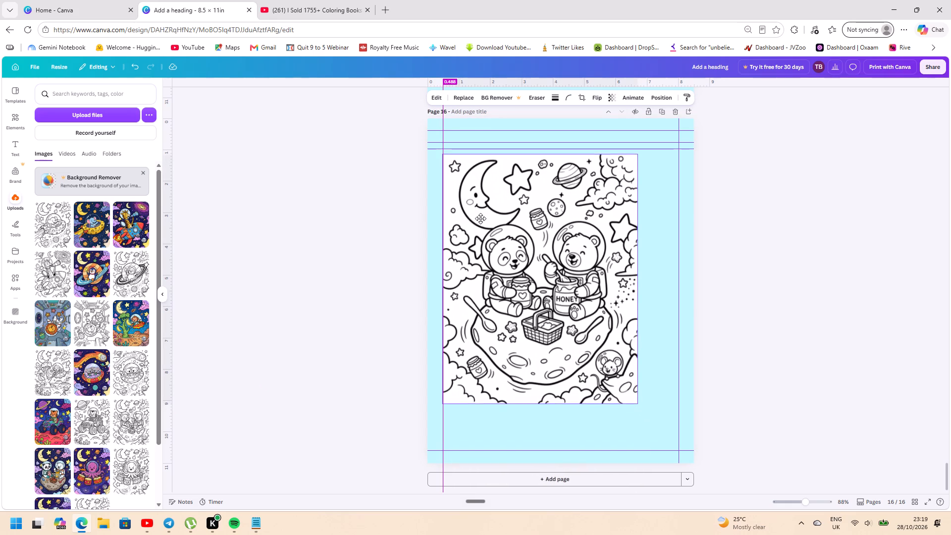
pyautogui.moveTo(480, 218); pyautogui.dragTo(480, 213)
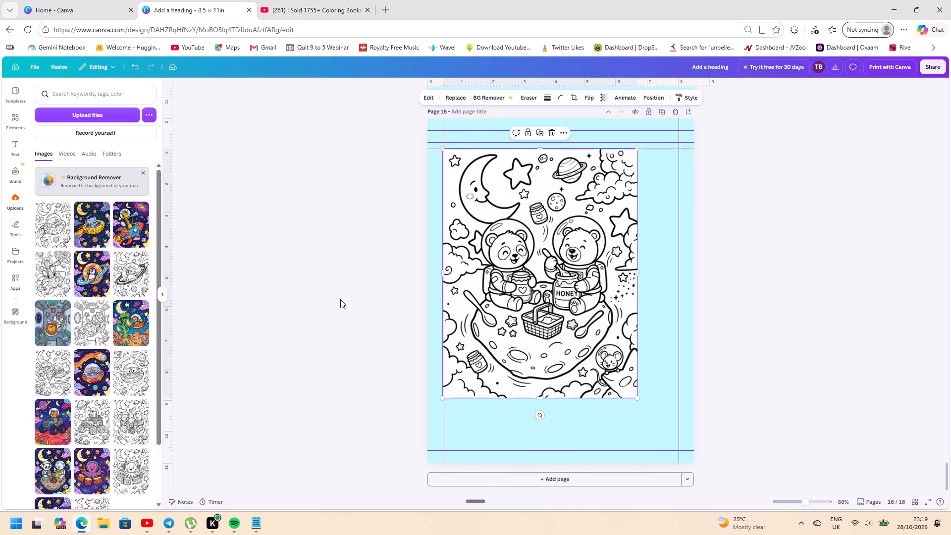
pyautogui.scroll(-1, 340, 299)
pyautogui.moveTo(638, 397); pyautogui.dragTo(650, 406)
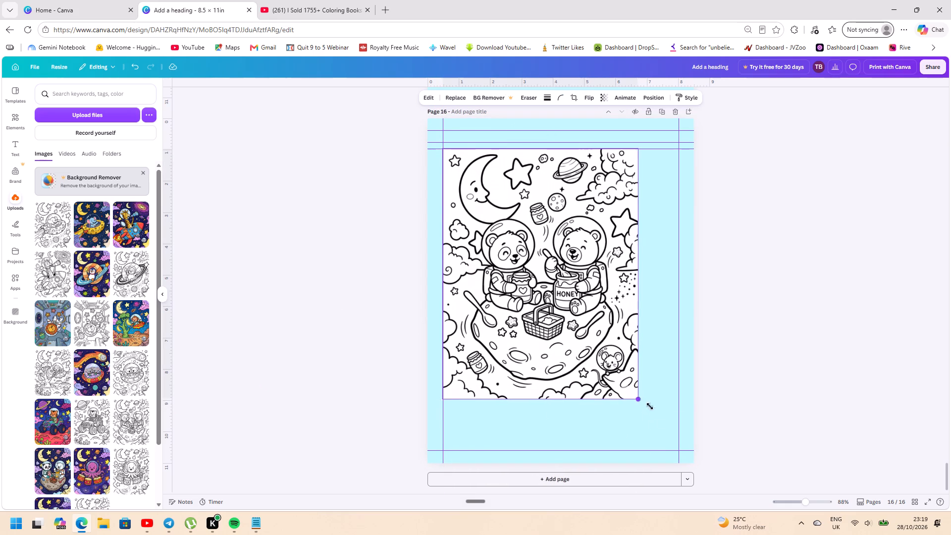
pyautogui.moveTo(650, 406); pyautogui.dragTo(682, 446)
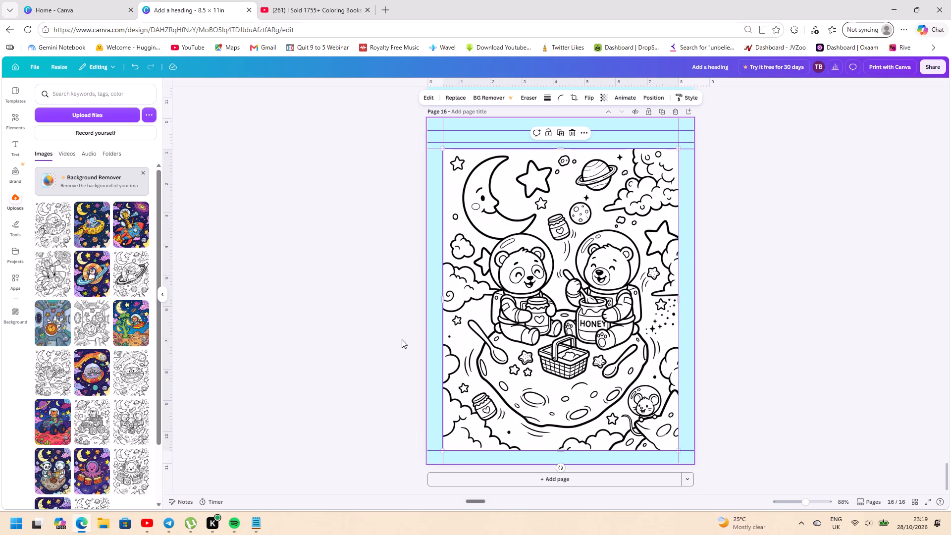
pyautogui.click(356, 326)
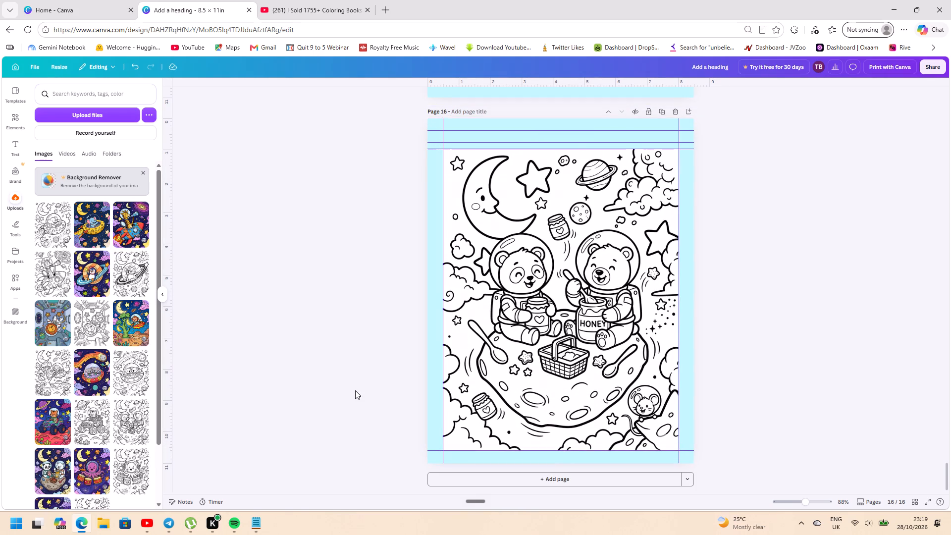
# Add page 17 and place the uploaded coloured octopus-drummer image on it, enlarged to fill the area inside the margin guides.
pyautogui.scroll(5, 356, 391)
pyautogui.scroll(-6, 356, 391)
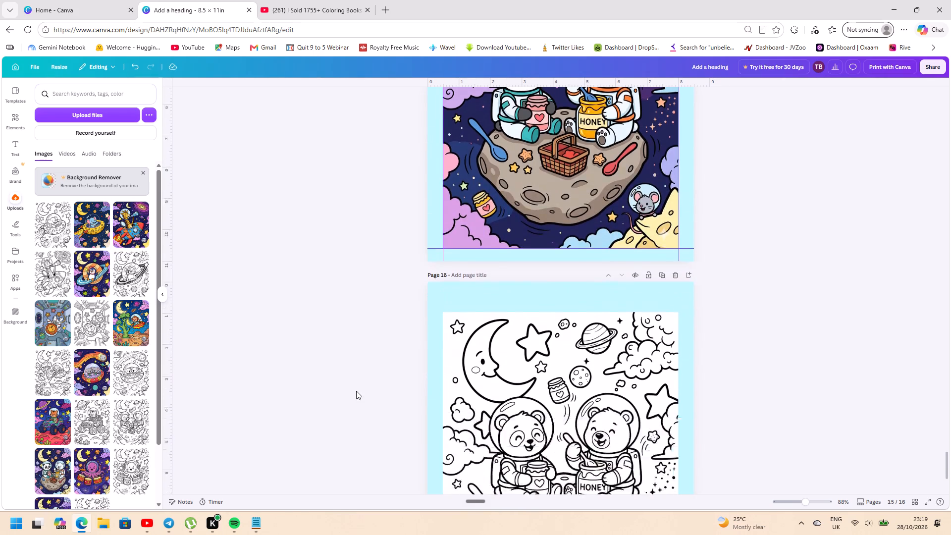
pyautogui.click(558, 482)
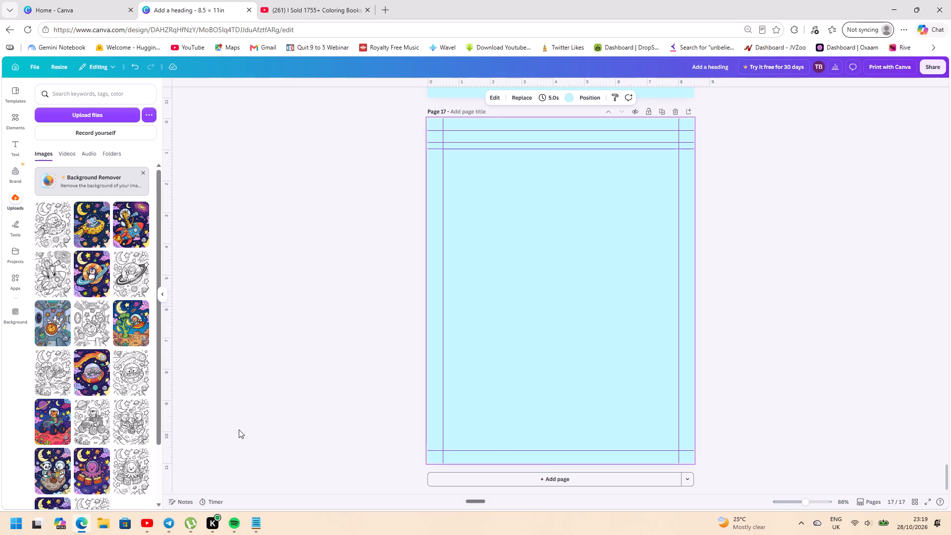
pyautogui.moveTo(94, 476); pyautogui.dragTo(416, 329)
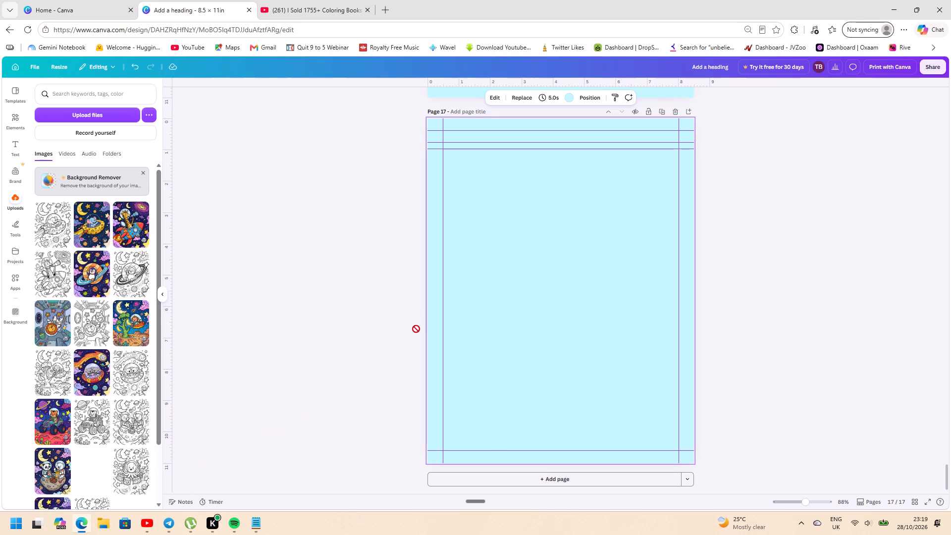
pyautogui.moveTo(416, 329); pyautogui.dragTo(463, 178)
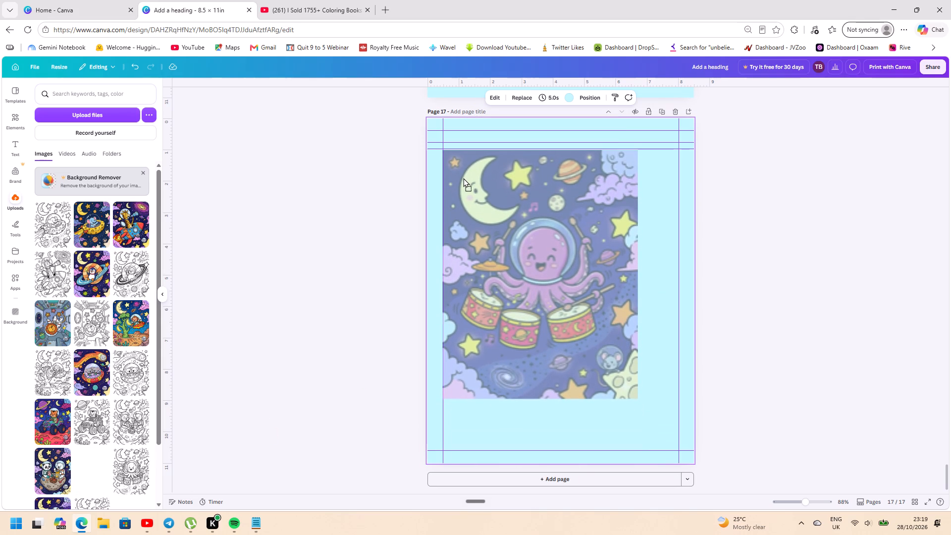
pyautogui.moveTo(463, 178); pyautogui.dragTo(463, 177)
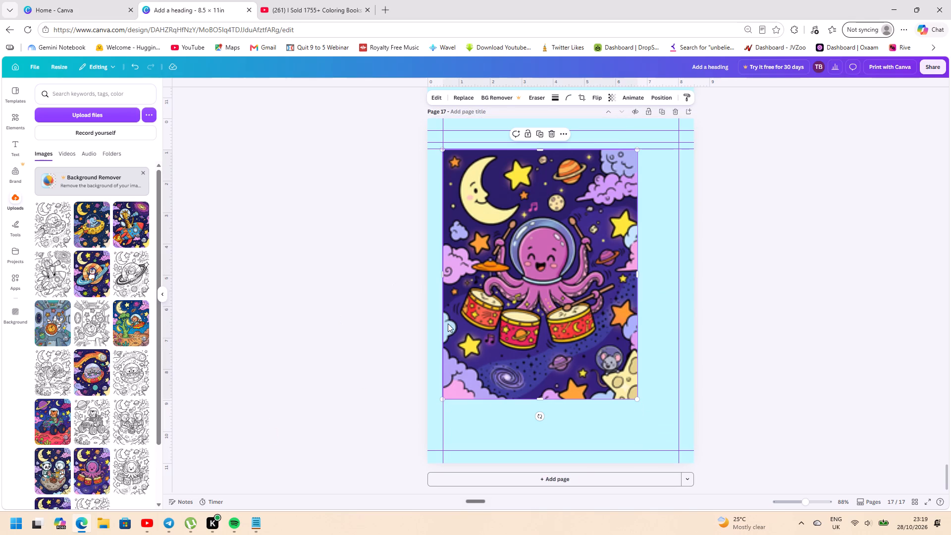
pyautogui.click(487, 316)
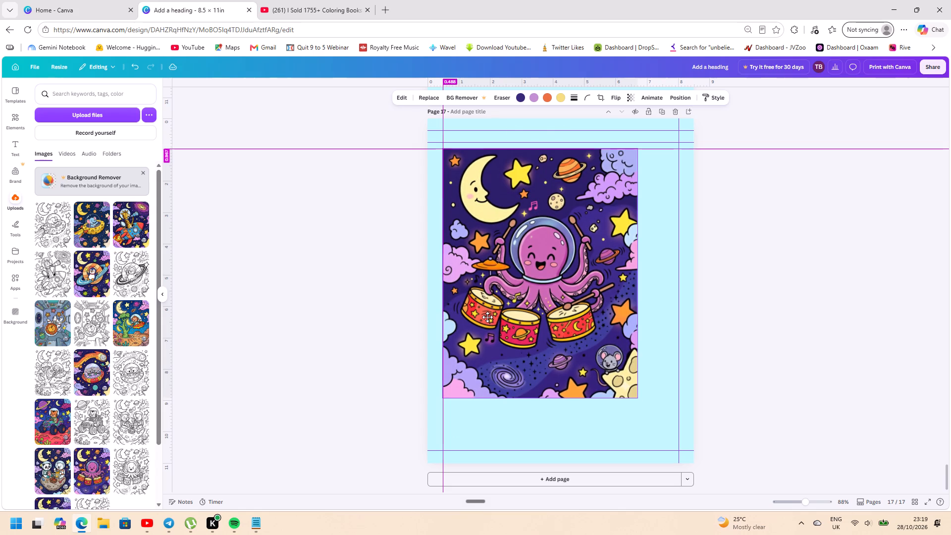
pyautogui.click(322, 324)
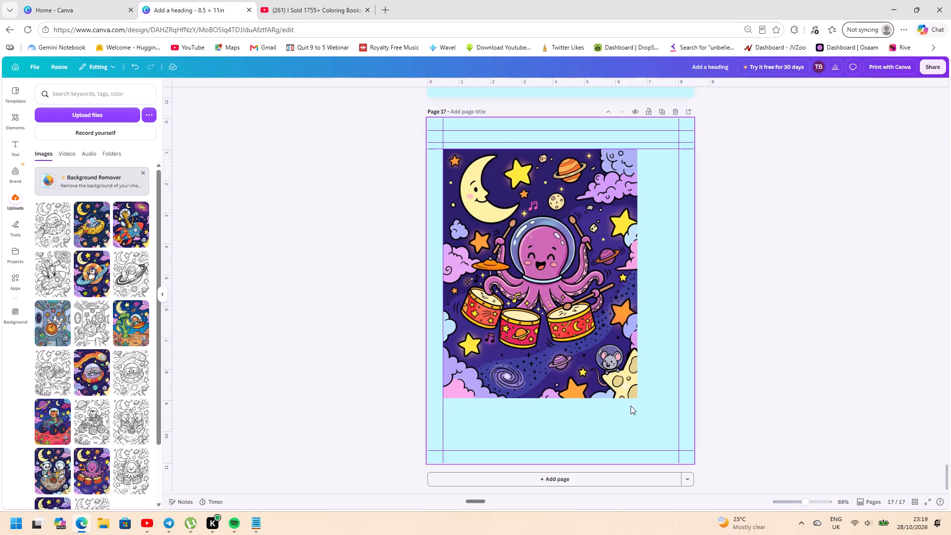
pyautogui.click(613, 380)
pyautogui.moveTo(636, 398); pyautogui.dragTo(661, 434)
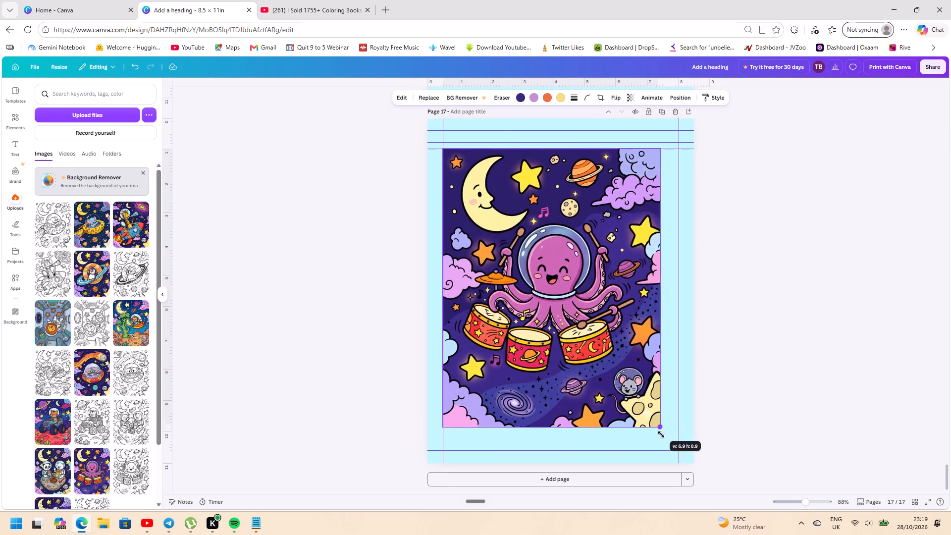
pyautogui.moveTo(661, 434); pyautogui.dragTo(675, 450)
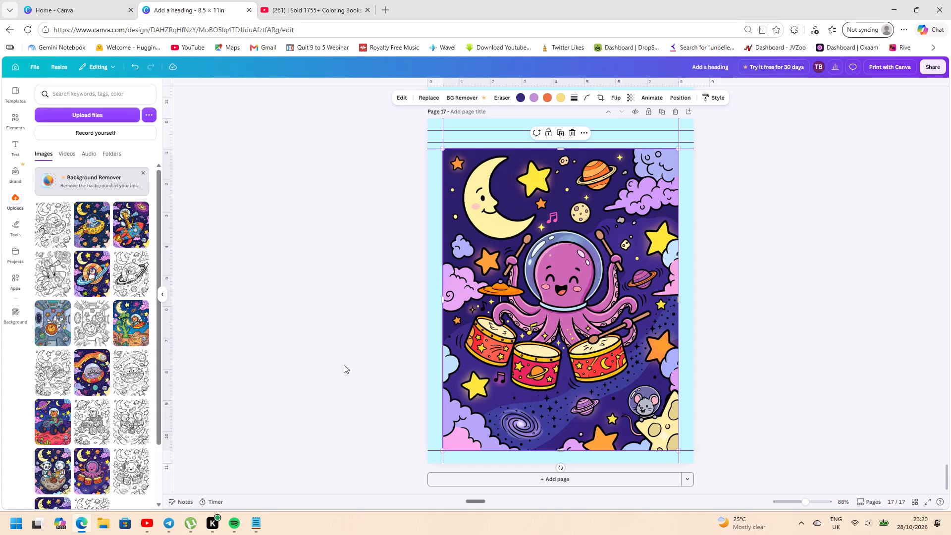
# Add a blank page 18 after the coloured octopus page.
pyautogui.click(552, 482)
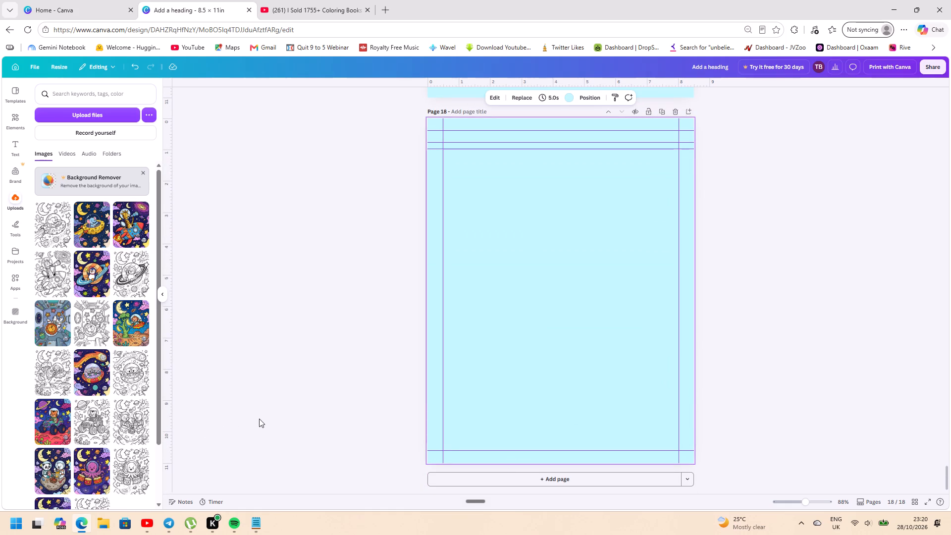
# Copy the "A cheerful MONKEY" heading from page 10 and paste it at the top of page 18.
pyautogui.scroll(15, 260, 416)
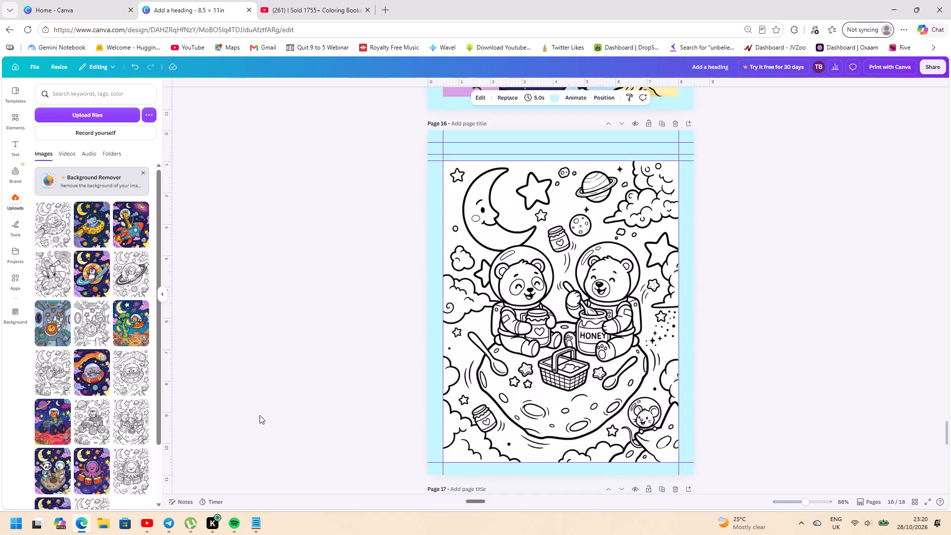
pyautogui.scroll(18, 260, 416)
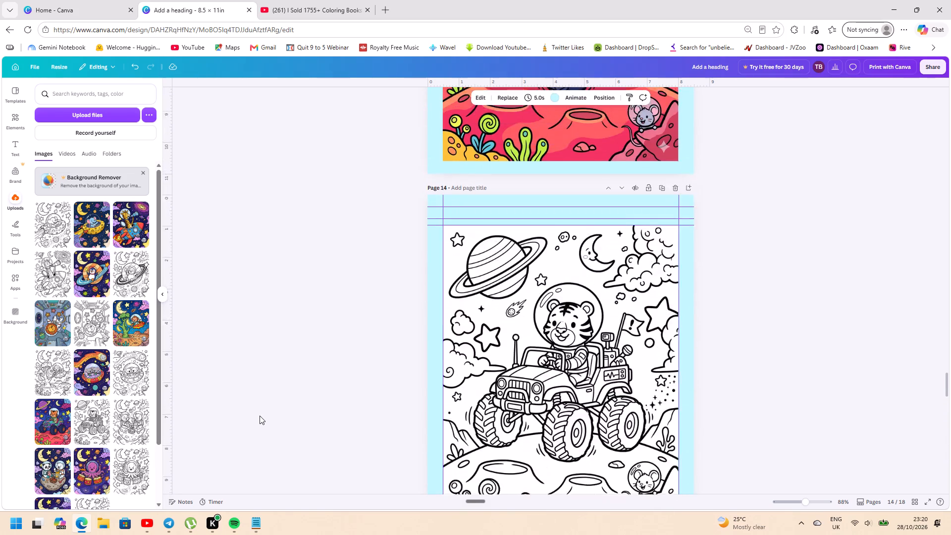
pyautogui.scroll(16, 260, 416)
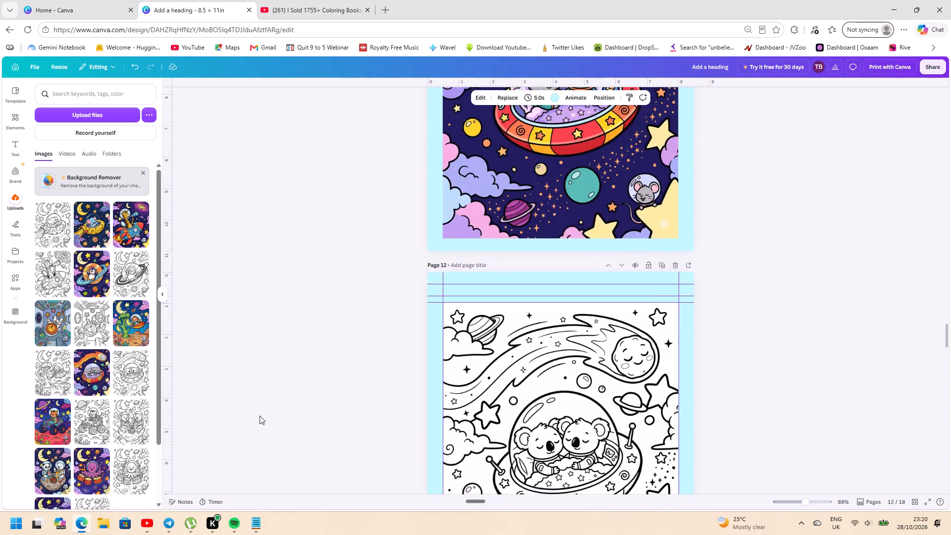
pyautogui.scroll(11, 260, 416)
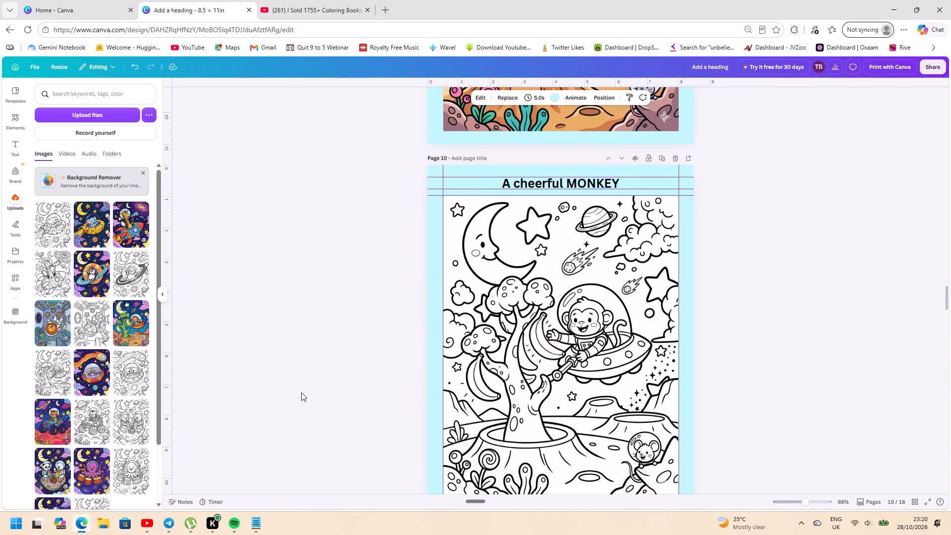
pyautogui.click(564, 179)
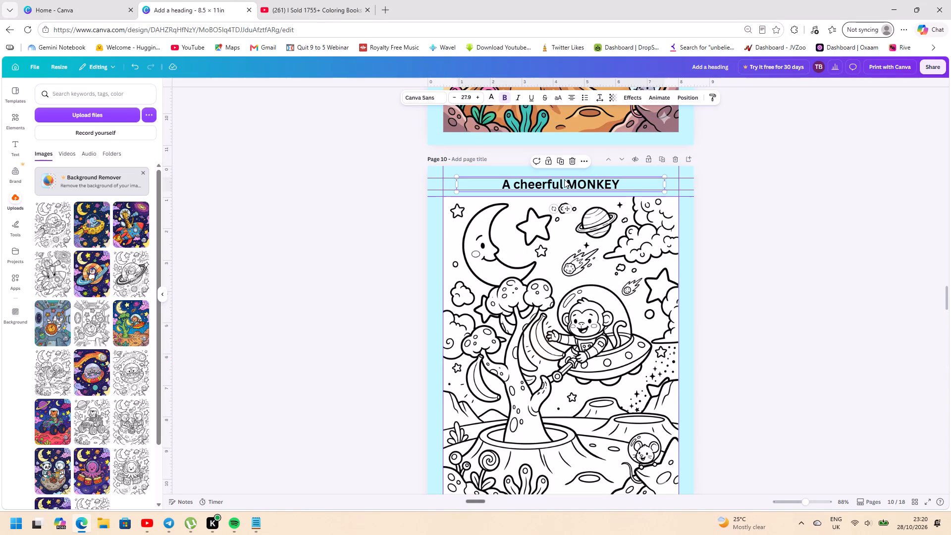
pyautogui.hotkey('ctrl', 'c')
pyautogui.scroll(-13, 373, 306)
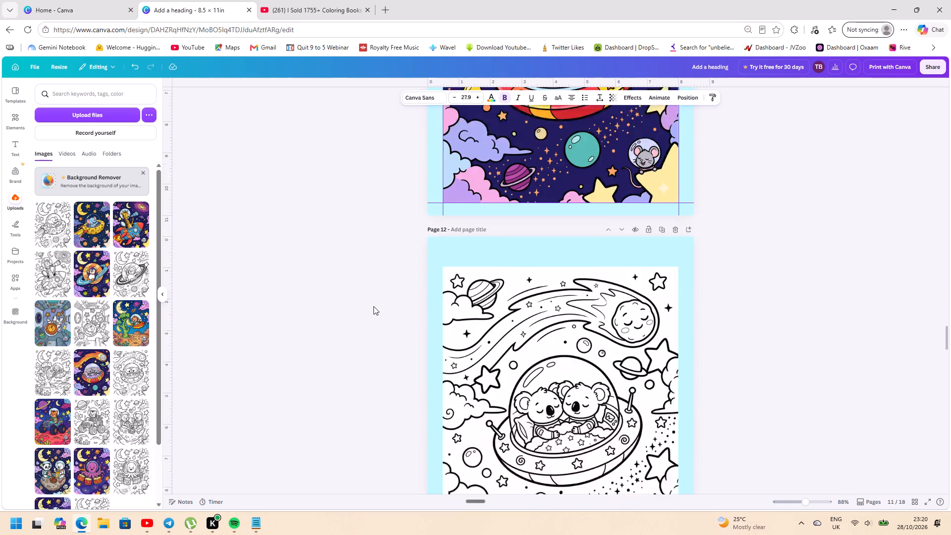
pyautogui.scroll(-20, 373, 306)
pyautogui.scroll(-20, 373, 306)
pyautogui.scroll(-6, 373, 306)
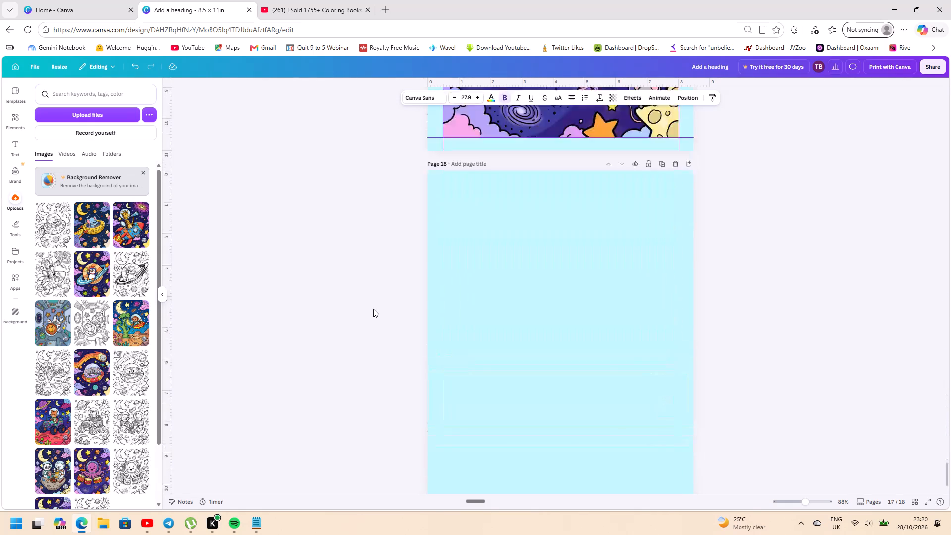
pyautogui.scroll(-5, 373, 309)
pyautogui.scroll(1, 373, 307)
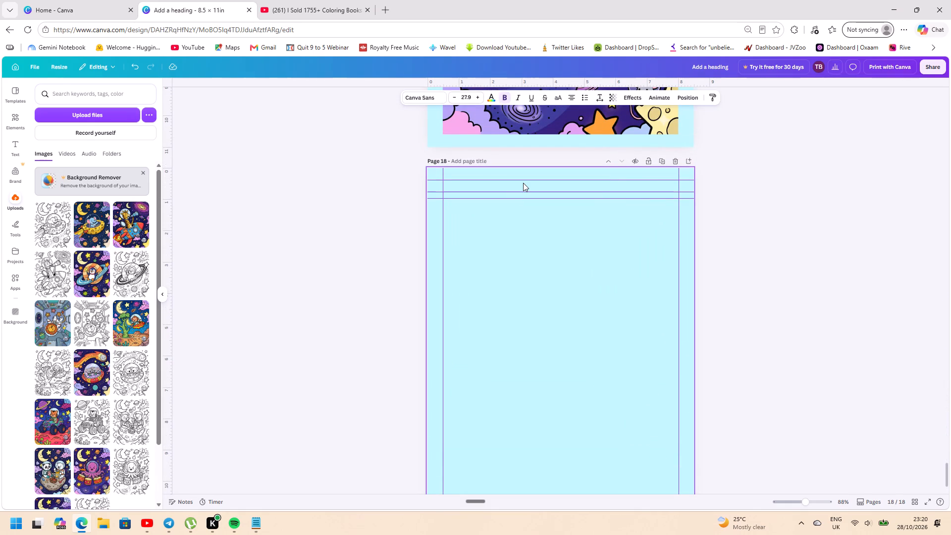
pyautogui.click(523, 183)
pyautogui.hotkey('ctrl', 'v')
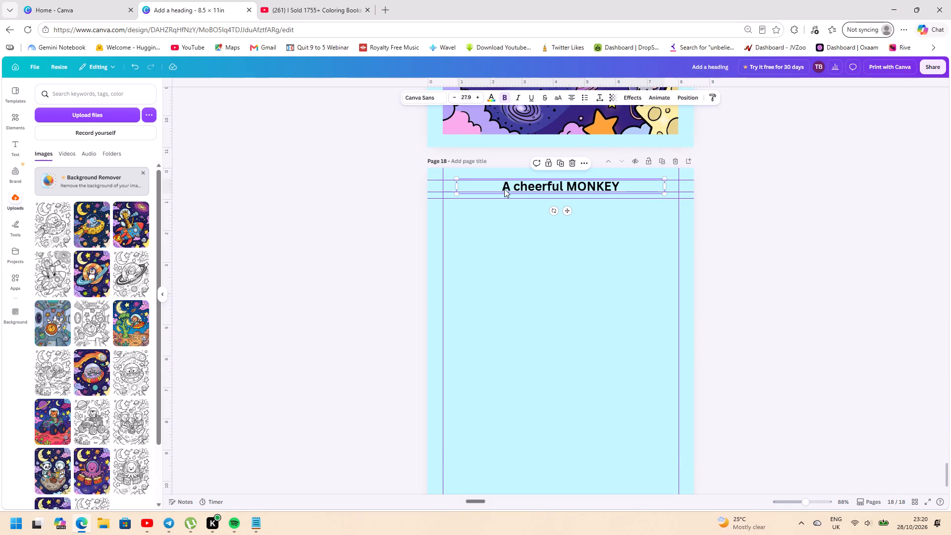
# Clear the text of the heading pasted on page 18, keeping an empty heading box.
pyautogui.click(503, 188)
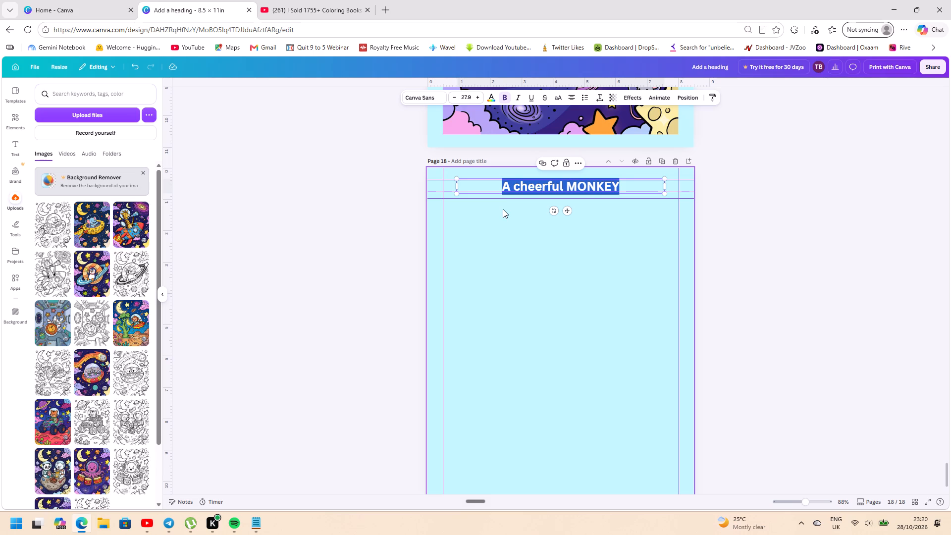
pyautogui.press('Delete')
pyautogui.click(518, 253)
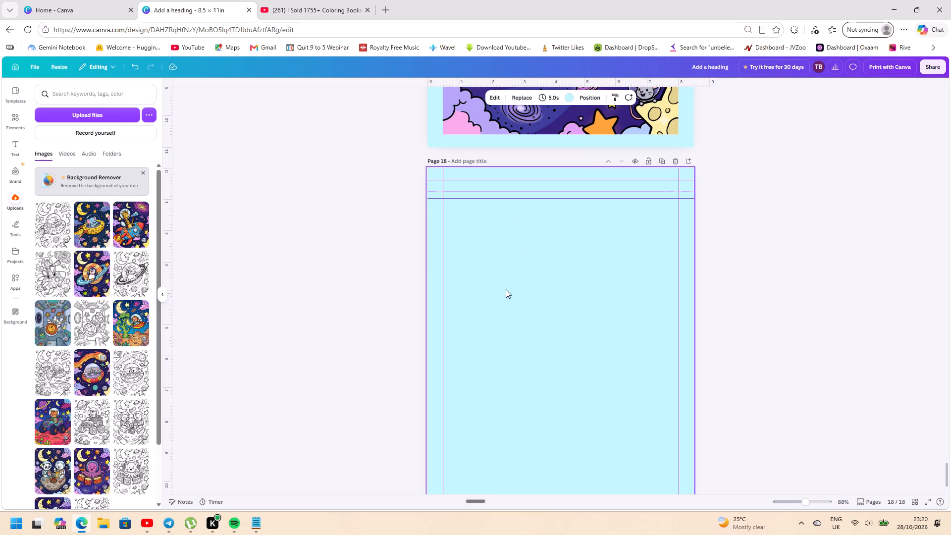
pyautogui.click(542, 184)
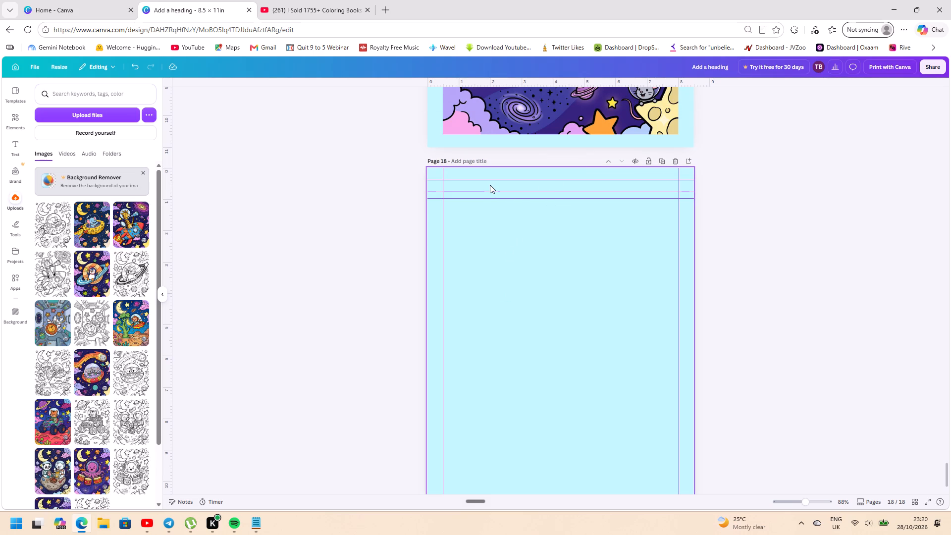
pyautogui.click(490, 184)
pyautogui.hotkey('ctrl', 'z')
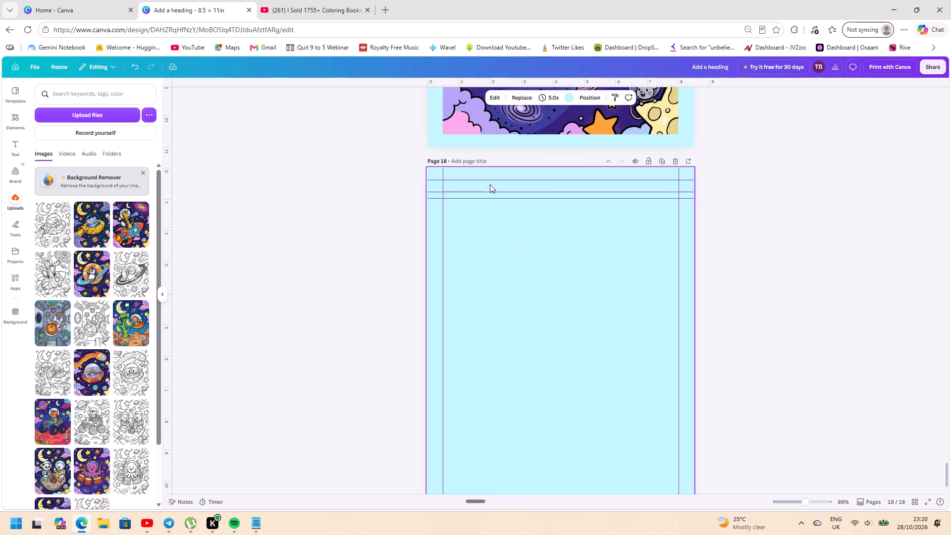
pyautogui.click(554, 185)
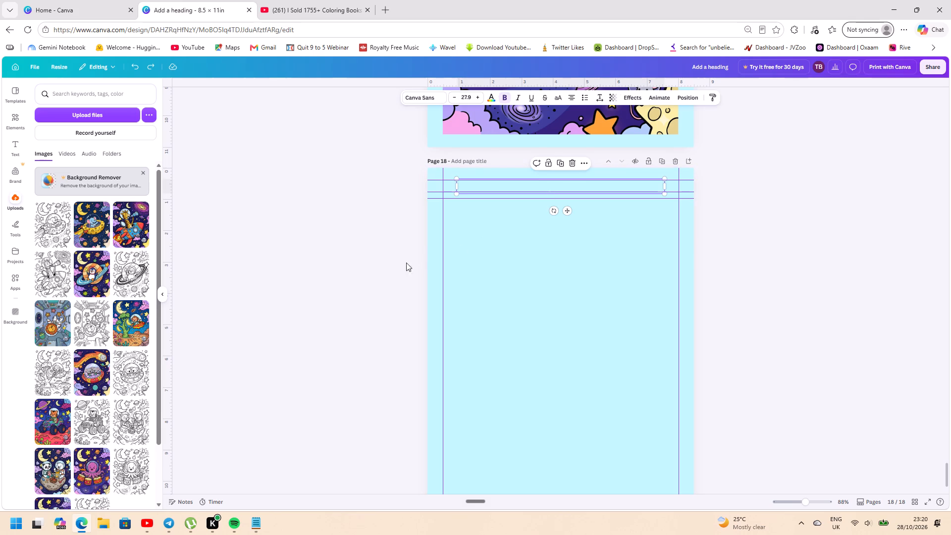
# Add a blank page 19 after page 18.
pyautogui.scroll(-3, 355, 280)
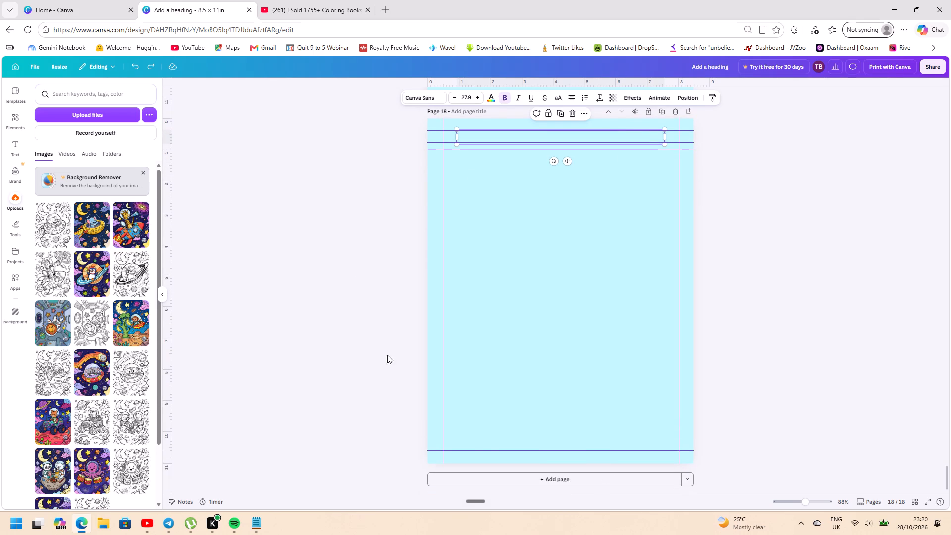
pyautogui.click(563, 480)
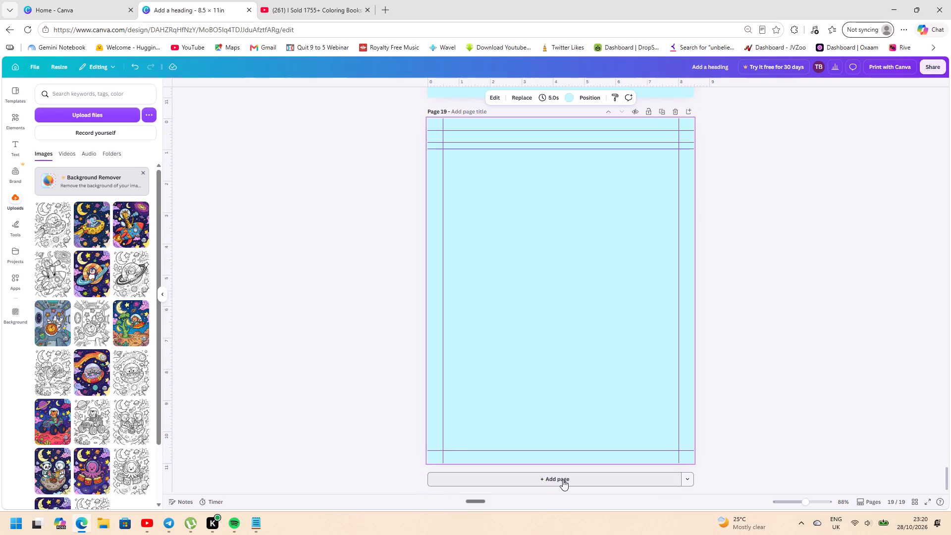
pyautogui.click(555, 136)
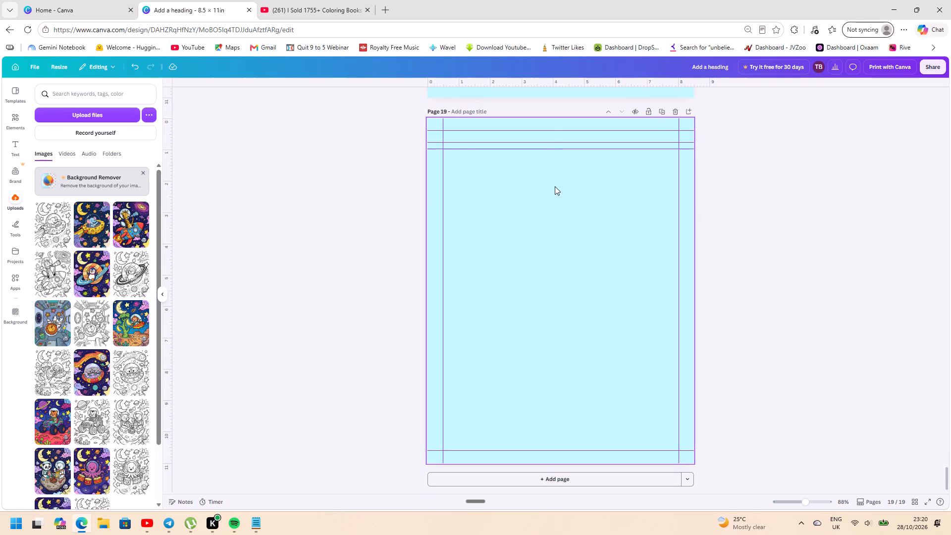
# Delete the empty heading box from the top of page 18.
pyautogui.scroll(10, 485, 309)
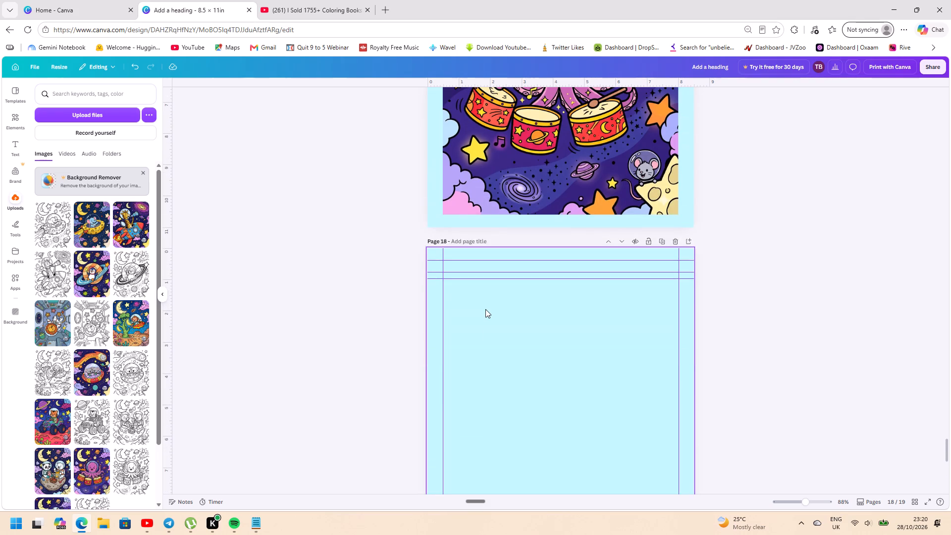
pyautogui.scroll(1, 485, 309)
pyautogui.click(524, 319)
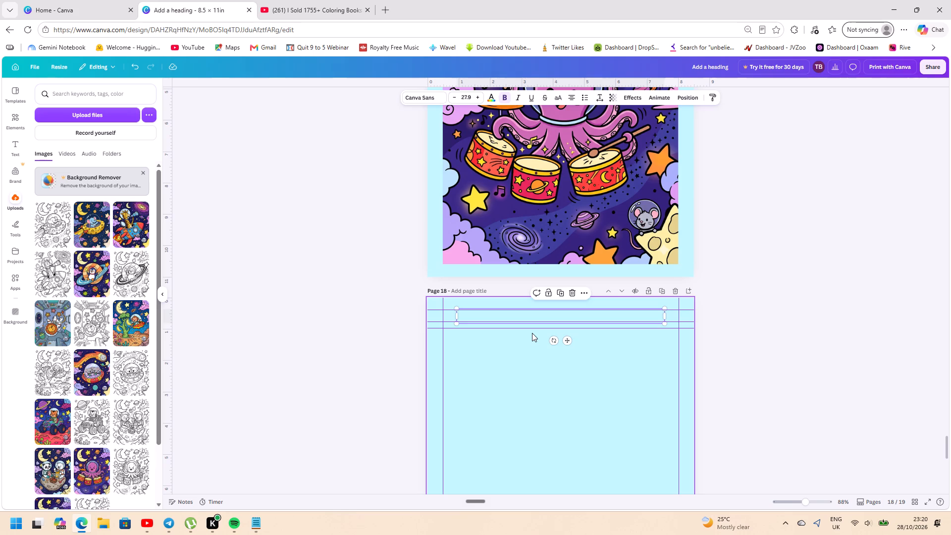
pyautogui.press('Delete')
# Place the uploaded octopus line-art image on page 18, aligned to the upper-left guide corner and enlarged to fill the margin guides.
pyautogui.scroll(3, 532, 333)
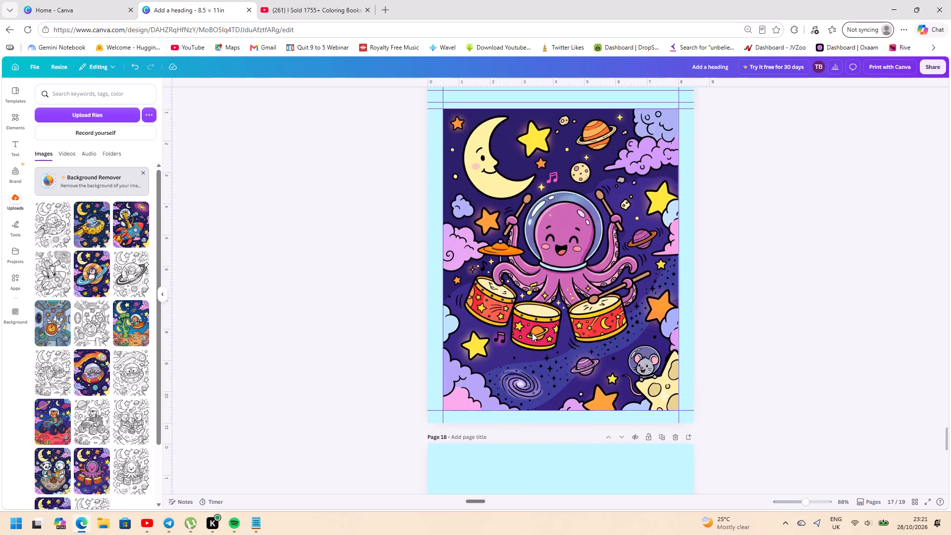
pyautogui.scroll(4, 532, 333)
pyautogui.scroll(-6, 532, 333)
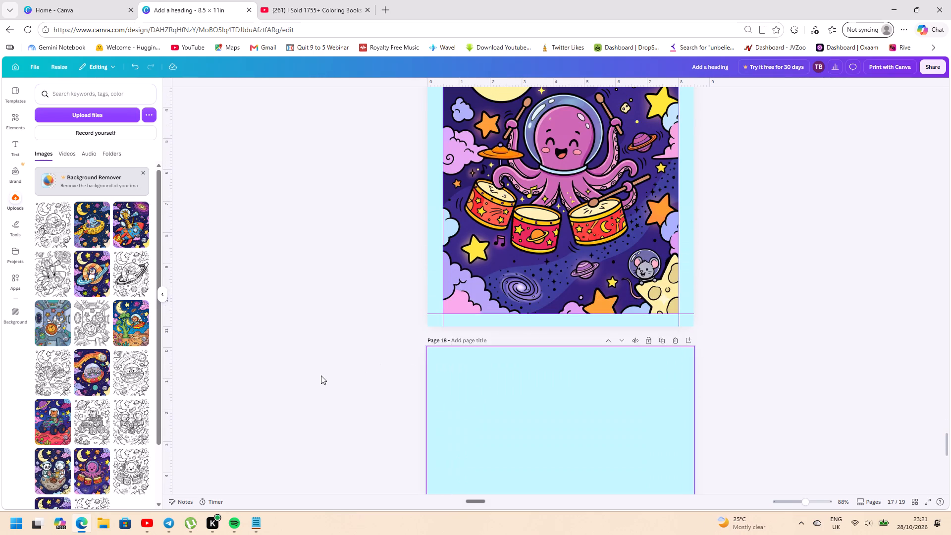
pyautogui.scroll(-1, 237, 391)
pyautogui.scroll(1, 228, 409)
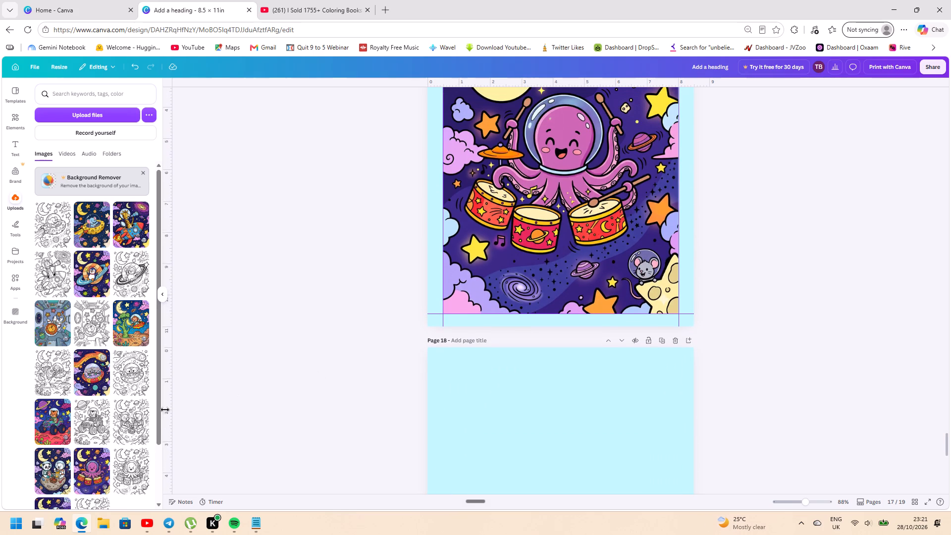
pyautogui.scroll(-1, 100, 380)
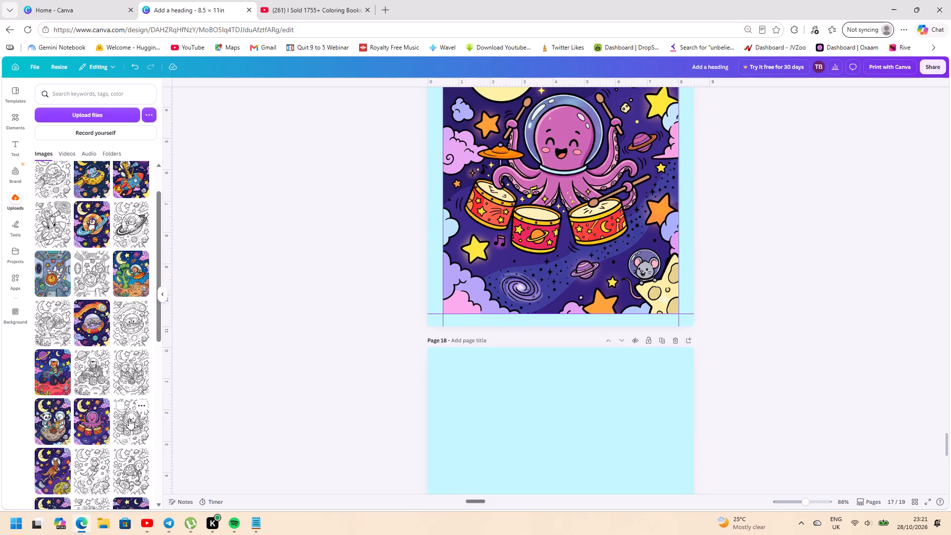
pyautogui.moveTo(128, 420); pyautogui.dragTo(483, 377)
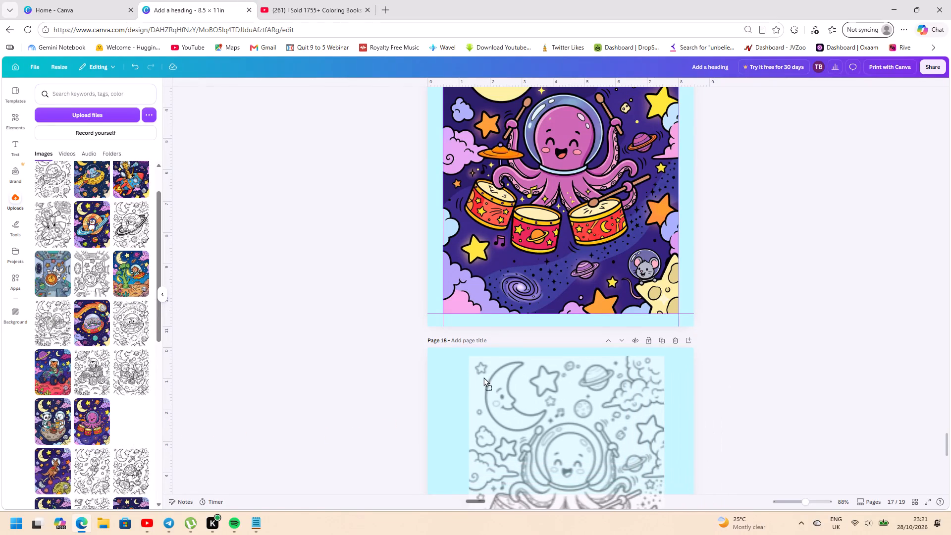
pyautogui.moveTo(483, 377); pyautogui.dragTo(482, 413)
pyautogui.scroll(-3, 296, 316)
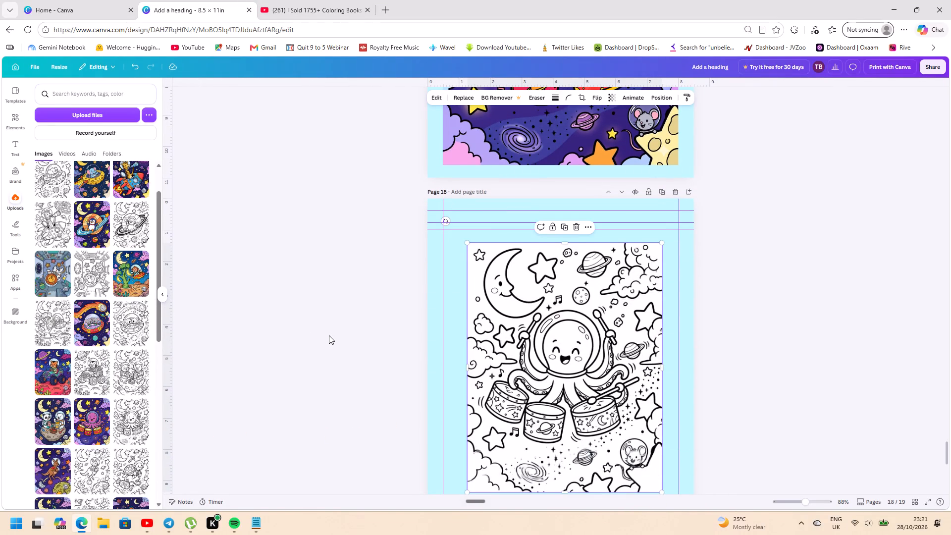
pyautogui.moveTo(512, 364); pyautogui.dragTo(491, 353)
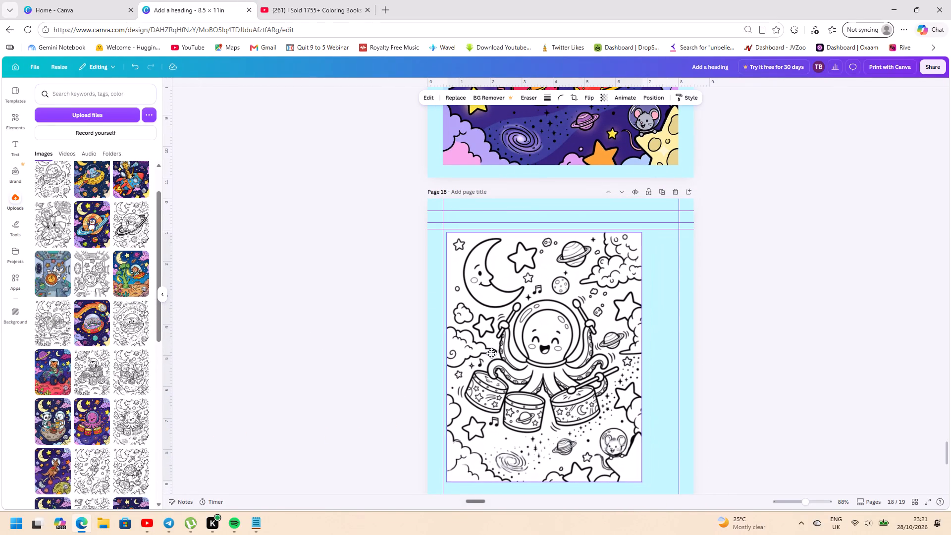
pyautogui.moveTo(491, 353); pyautogui.dragTo(489, 350)
pyautogui.scroll(-3, 288, 357)
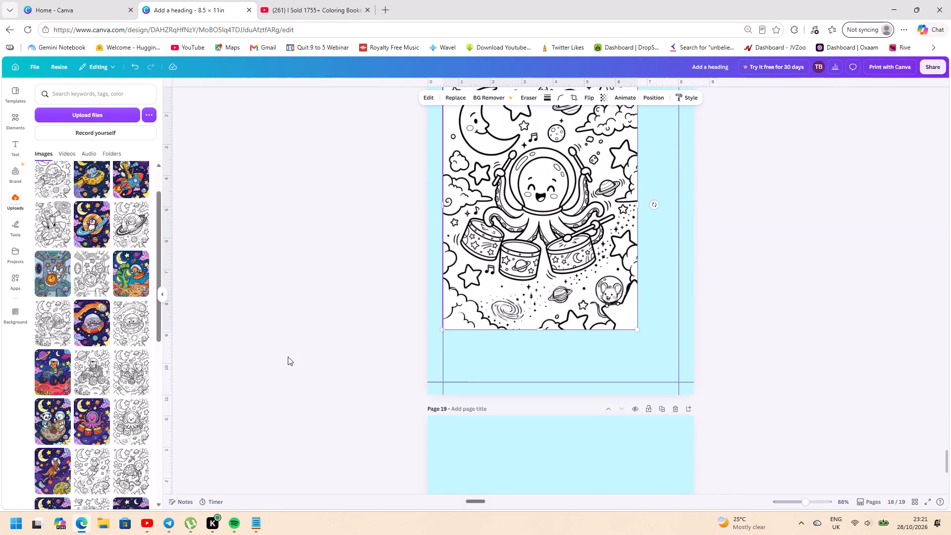
pyautogui.moveTo(634, 327); pyautogui.dragTo(652, 348)
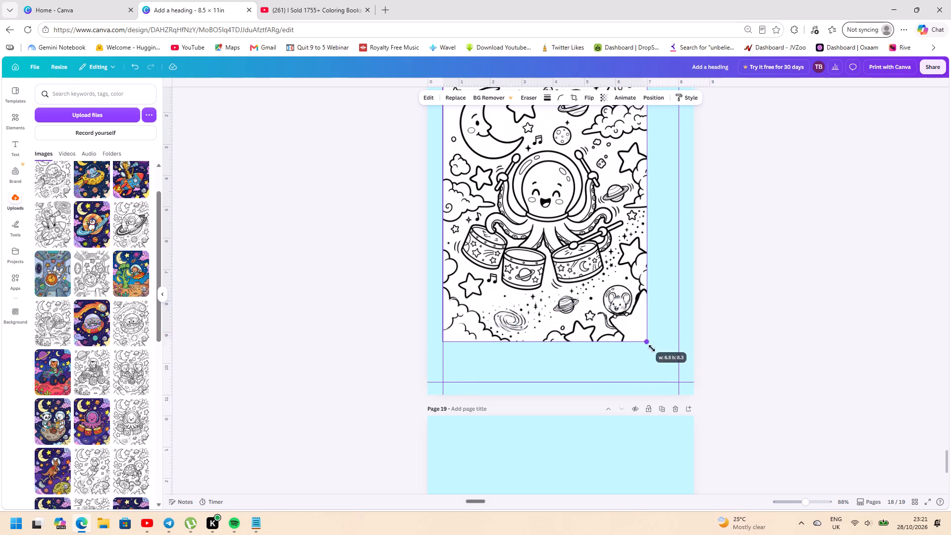
pyautogui.moveTo(652, 348); pyautogui.dragTo(679, 376)
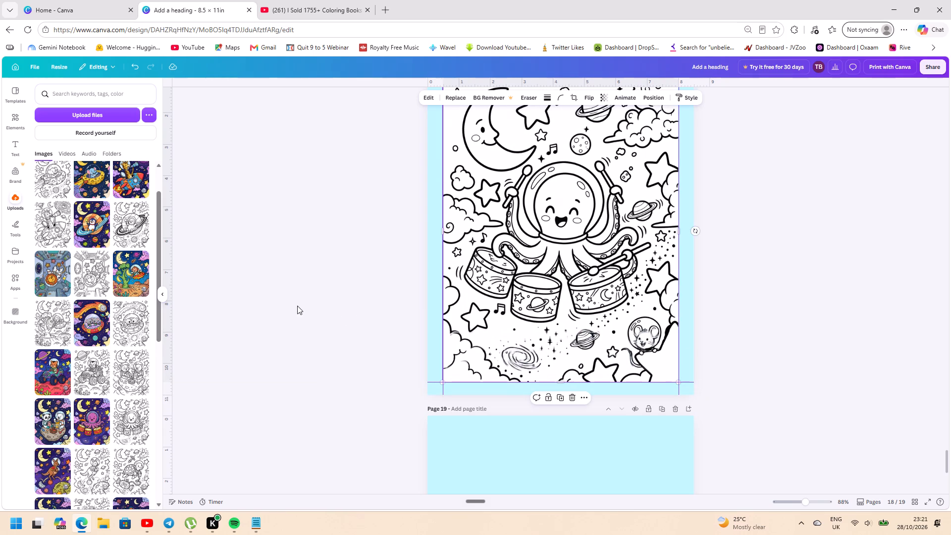
# Place the coloured kangaroo image on blank page 19, aligned to the upper-left guide corner and enlarged to fill the margin guides.
pyautogui.scroll(-4, 299, 318)
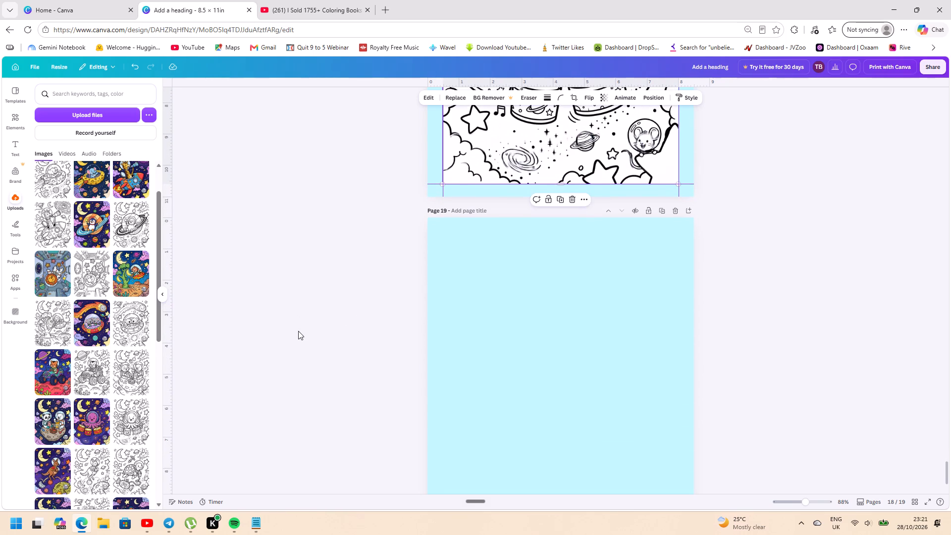
pyautogui.scroll(-2, 298, 331)
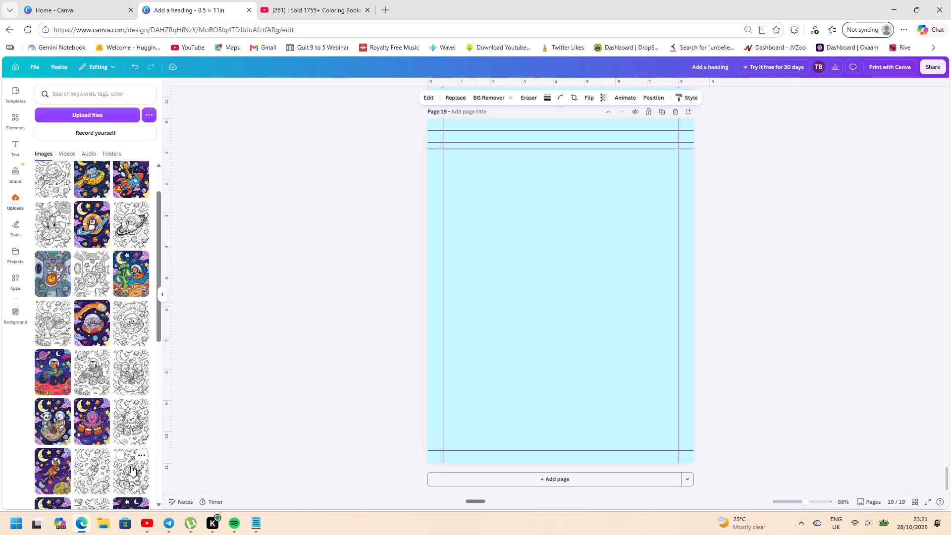
pyautogui.moveTo(54, 477); pyautogui.dragTo(487, 247)
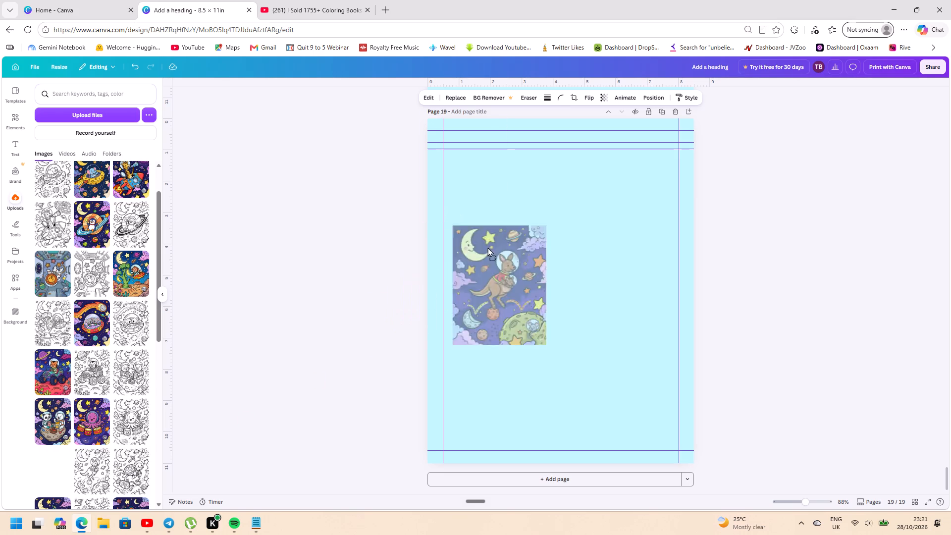
pyautogui.moveTo(487, 247); pyautogui.dragTo(465, 187)
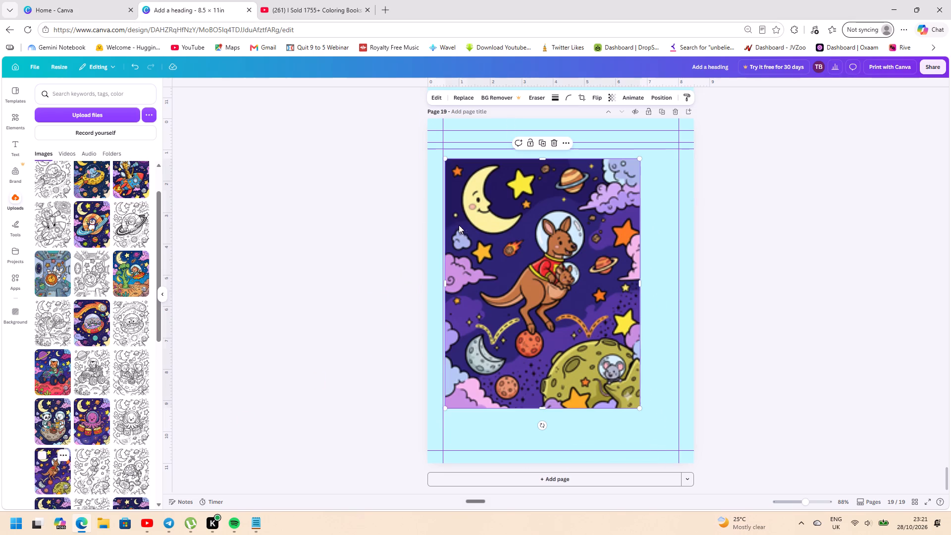
pyautogui.moveTo(506, 264); pyautogui.dragTo(503, 257)
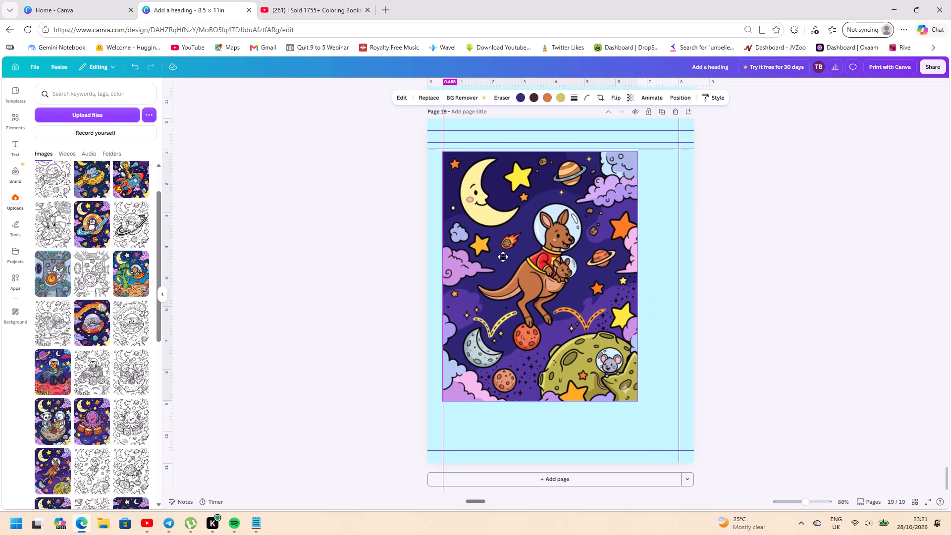
pyautogui.moveTo(503, 257); pyautogui.dragTo(503, 253)
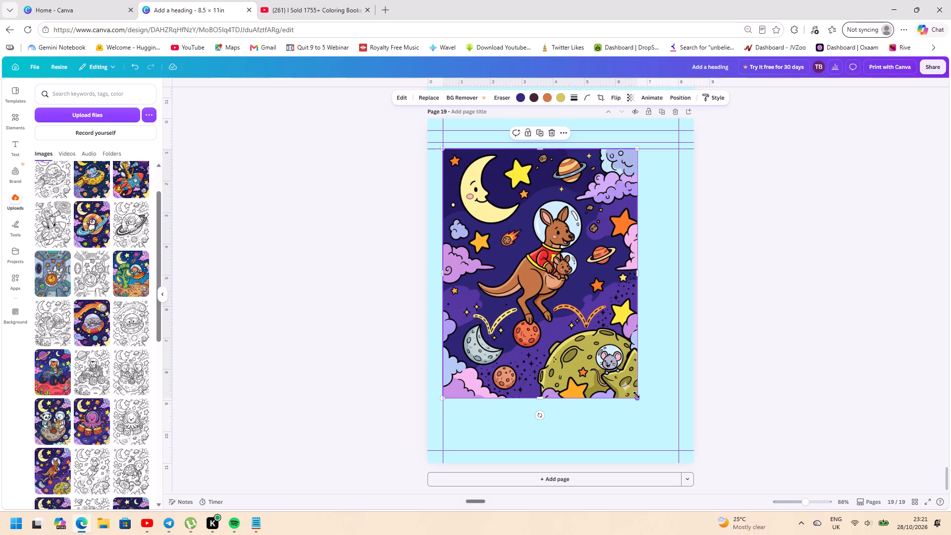
pyautogui.moveTo(636, 395); pyautogui.dragTo(680, 440)
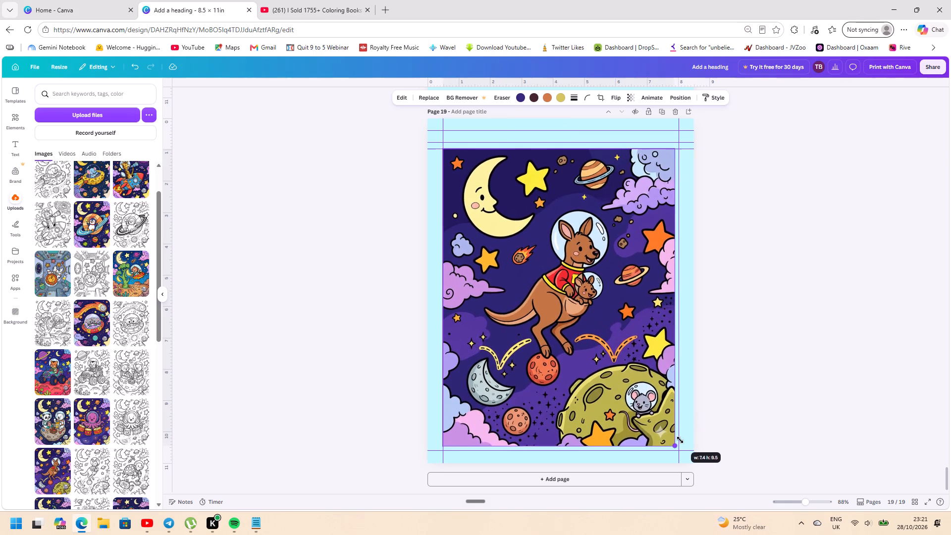
pyautogui.moveTo(680, 440); pyautogui.dragTo(684, 442)
pyautogui.click(358, 317)
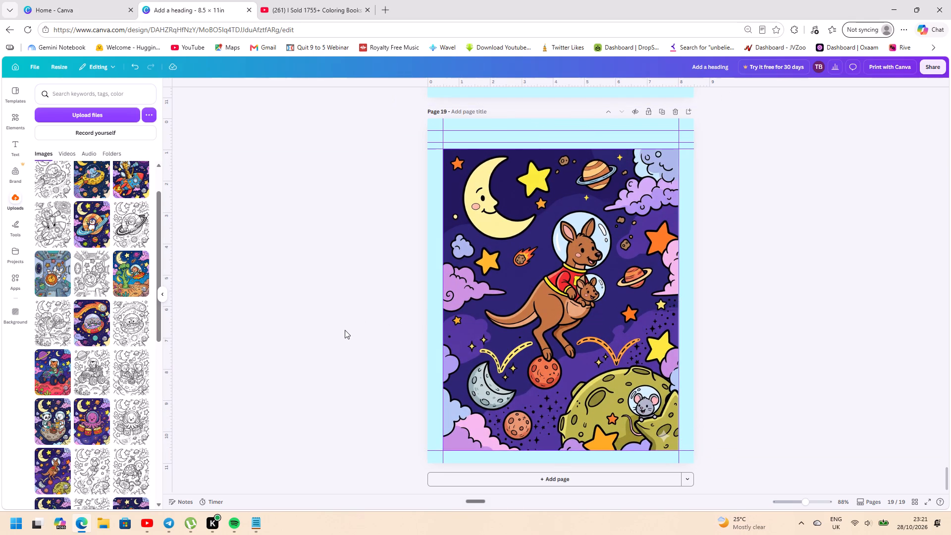
# Add page 20 and fit the matching kangaroo line-art image within its margin guides, below the heading area.
pyautogui.scroll(-1, 345, 330)
pyautogui.click(547, 482)
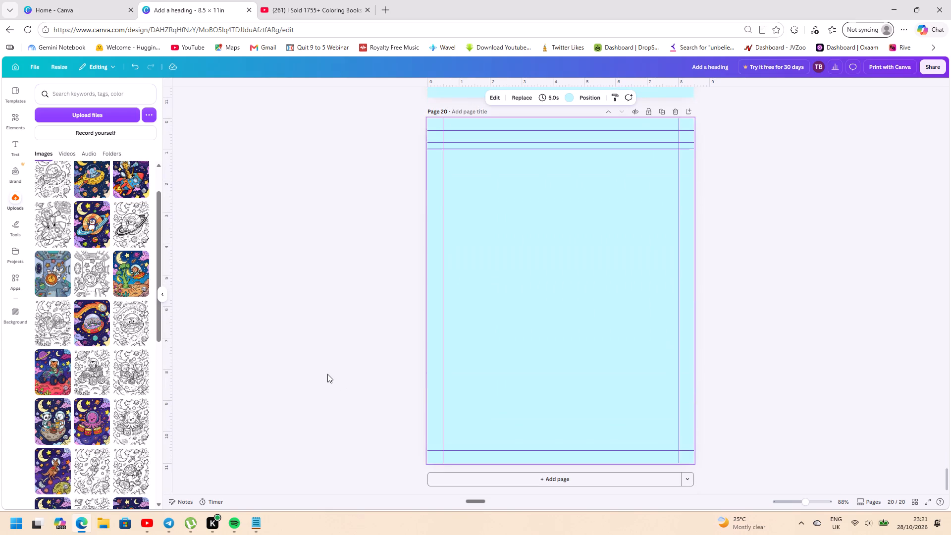
pyautogui.moveTo(83, 474); pyautogui.dragTo(476, 229)
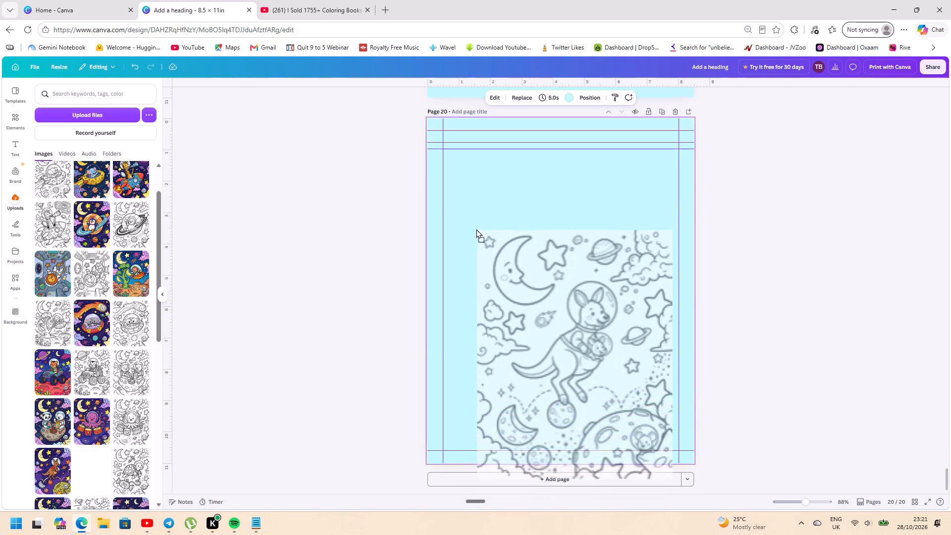
pyautogui.moveTo(476, 229); pyautogui.dragTo(454, 208)
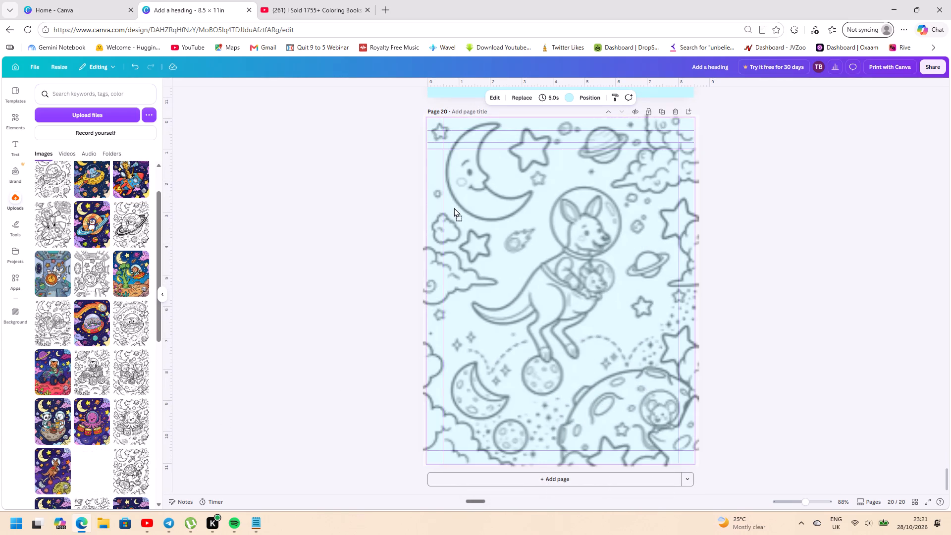
pyautogui.moveTo(454, 208); pyautogui.dragTo(460, 204)
pyautogui.moveTo(489, 261); pyautogui.dragTo(481, 232)
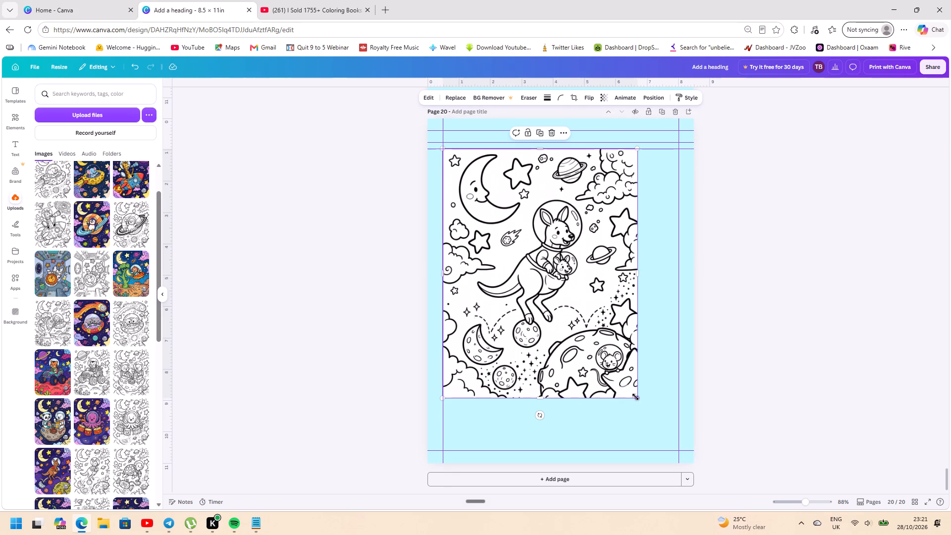
pyautogui.moveTo(635, 397); pyautogui.dragTo(677, 447)
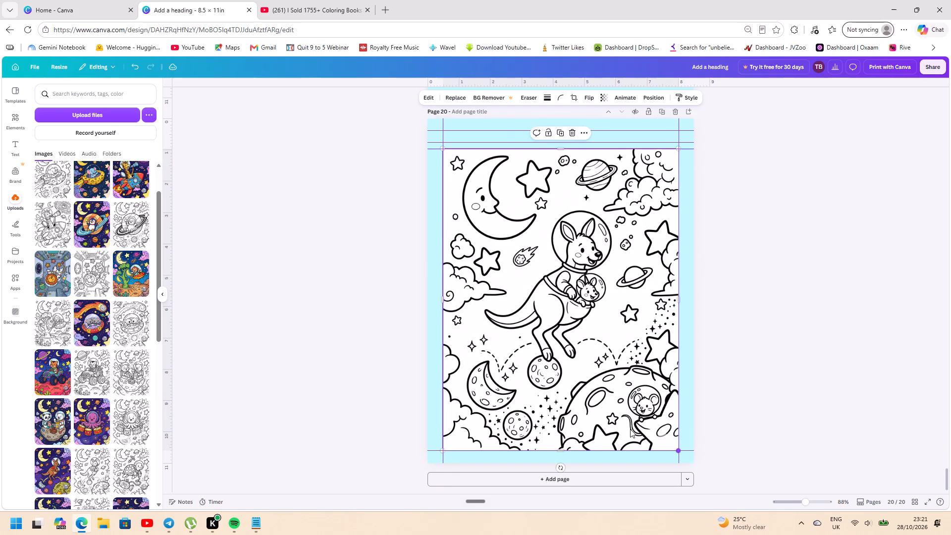
pyautogui.click(343, 310)
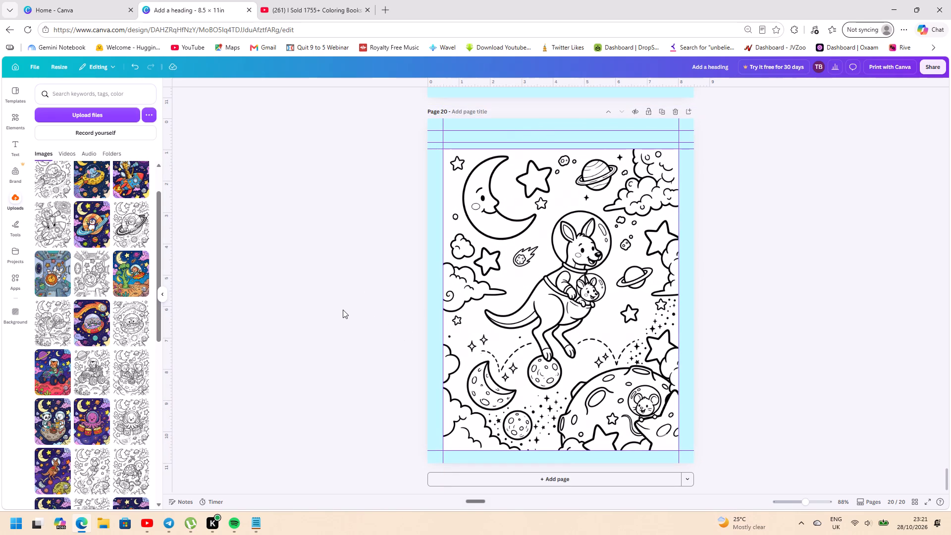
# Add page 21 and fit the coloured turtle astronaut image within its margin guides, below the heading area.
pyautogui.scroll(-2, 343, 309)
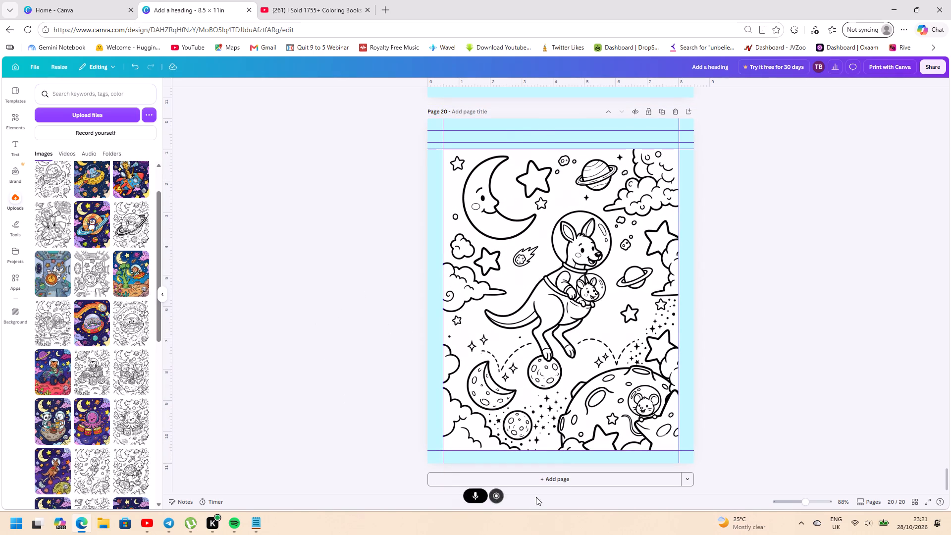
pyautogui.click(564, 481)
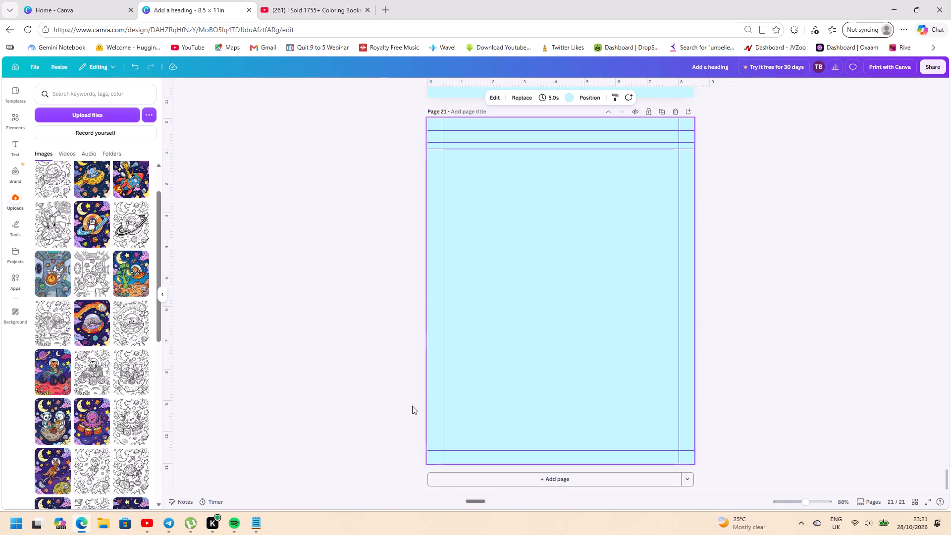
pyautogui.scroll(-1, 304, 389)
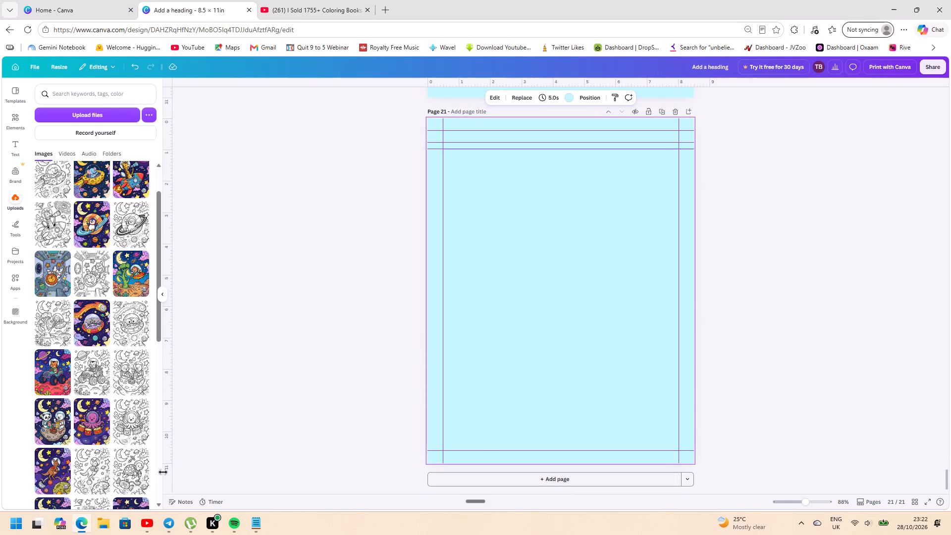
pyautogui.scroll(-2, 191, 412)
pyautogui.scroll(-2, 134, 368)
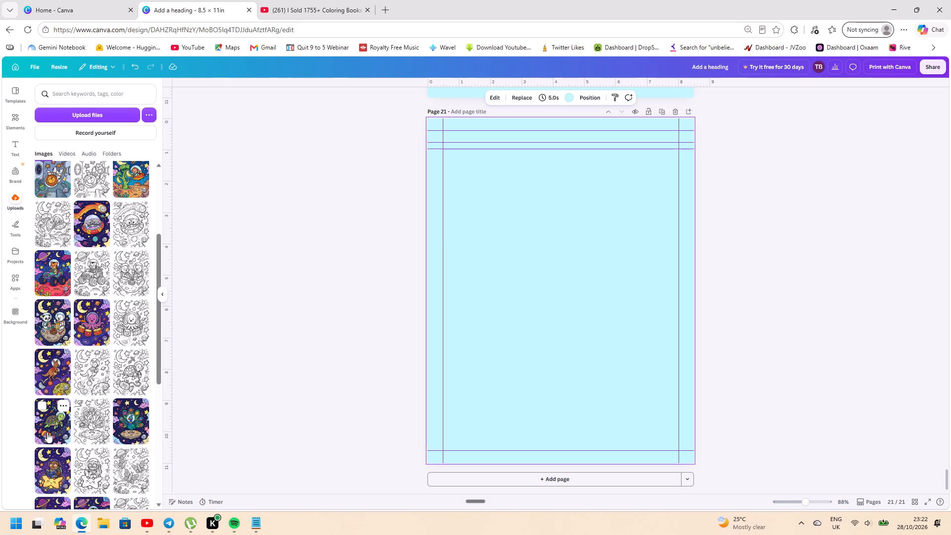
pyautogui.moveTo(47, 432); pyautogui.dragTo(468, 230)
pyautogui.moveTo(518, 275); pyautogui.dragTo(506, 234)
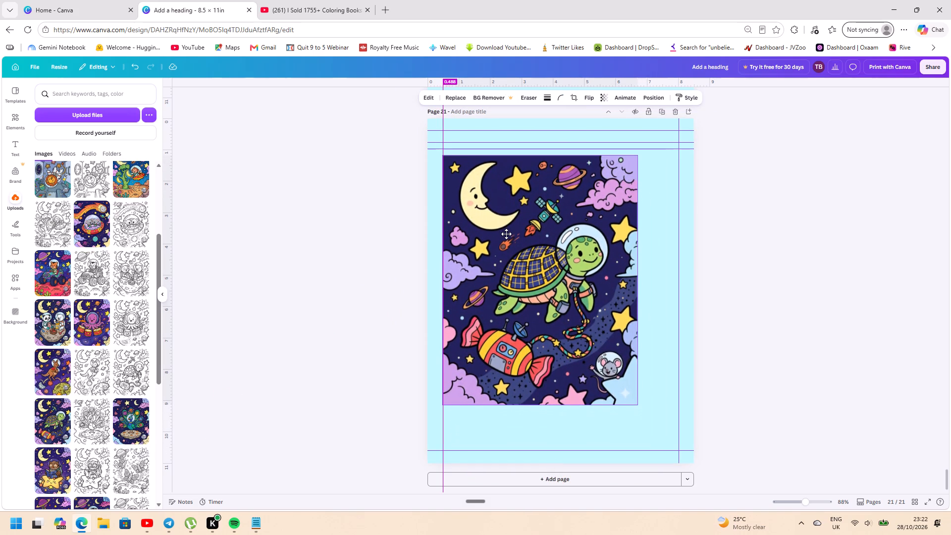
pyautogui.moveTo(506, 234); pyautogui.dragTo(506, 228)
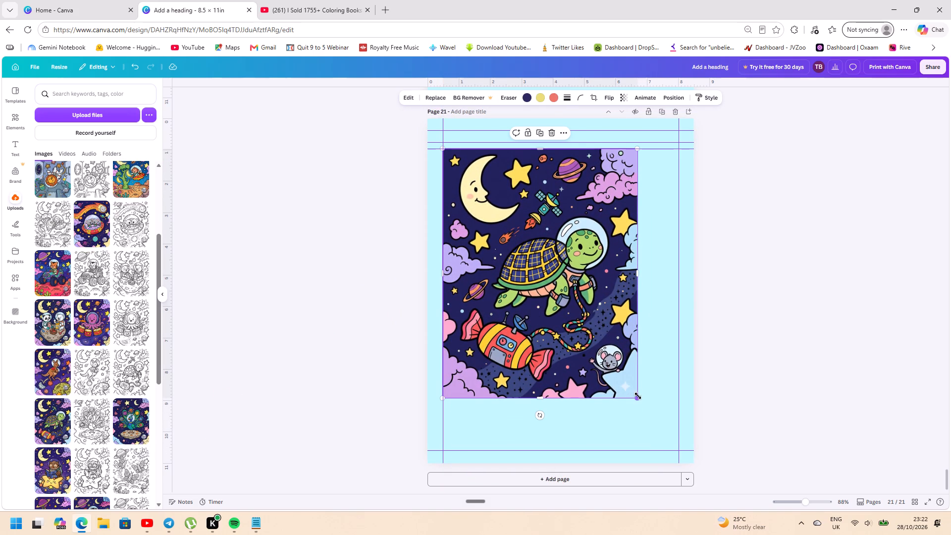
pyautogui.moveTo(638, 396); pyautogui.dragTo(679, 446)
pyautogui.click(339, 342)
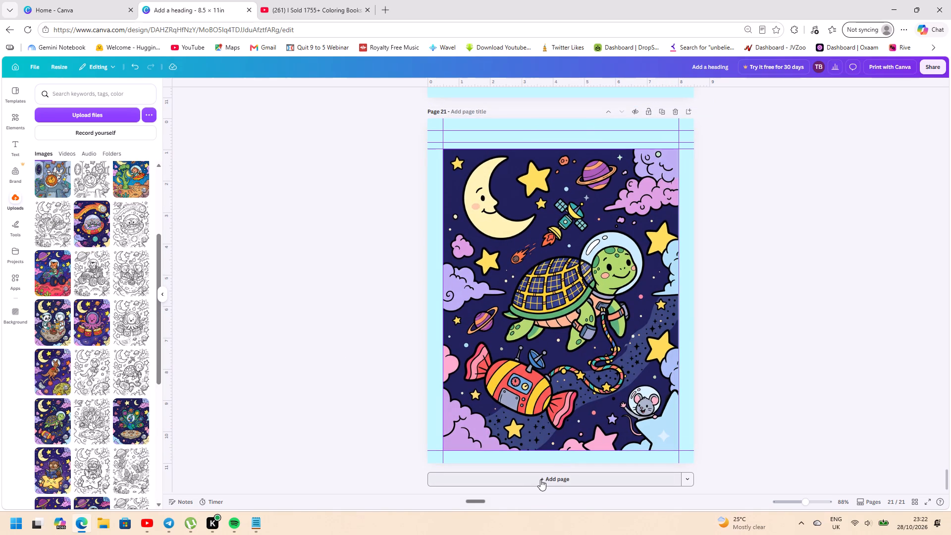
# Add page 22 and fit the matching turtle astronaut line-art image within its margin guides, below the heading area.
pyautogui.click(540, 480)
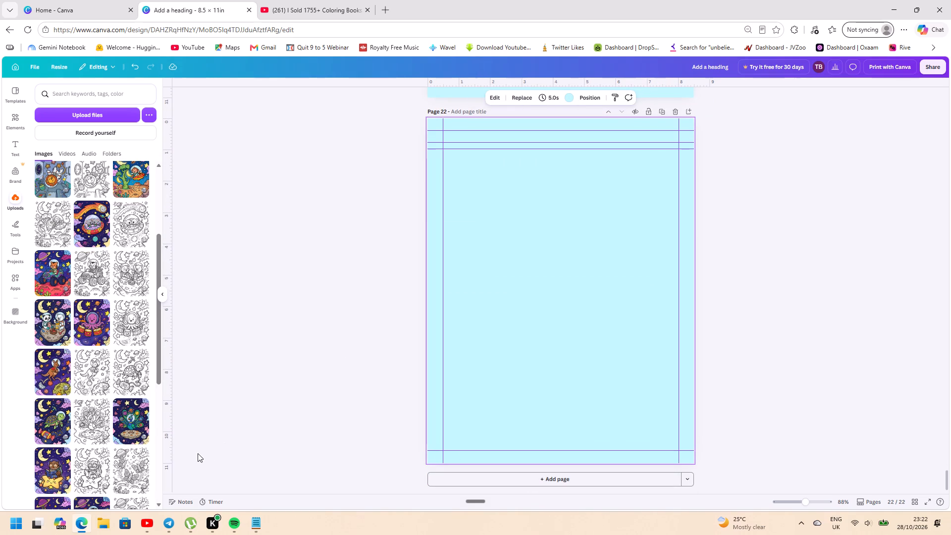
pyautogui.moveTo(133, 378); pyautogui.dragTo(446, 290)
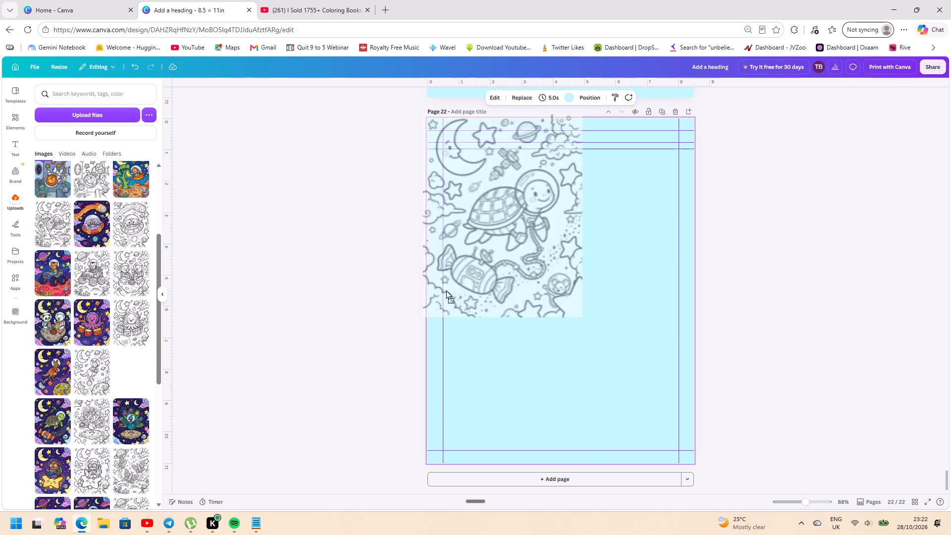
pyautogui.moveTo(446, 290); pyautogui.dragTo(469, 202)
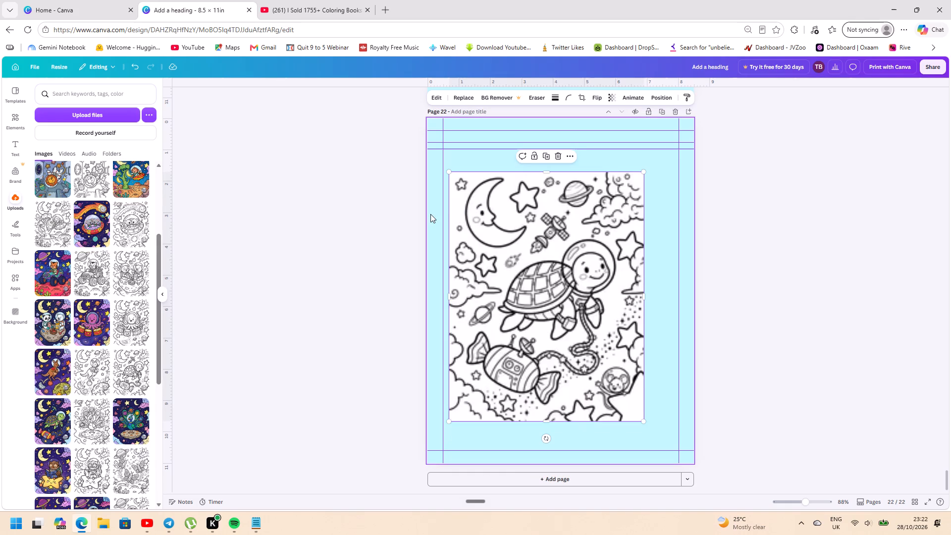
pyautogui.moveTo(553, 282); pyautogui.dragTo(549, 262)
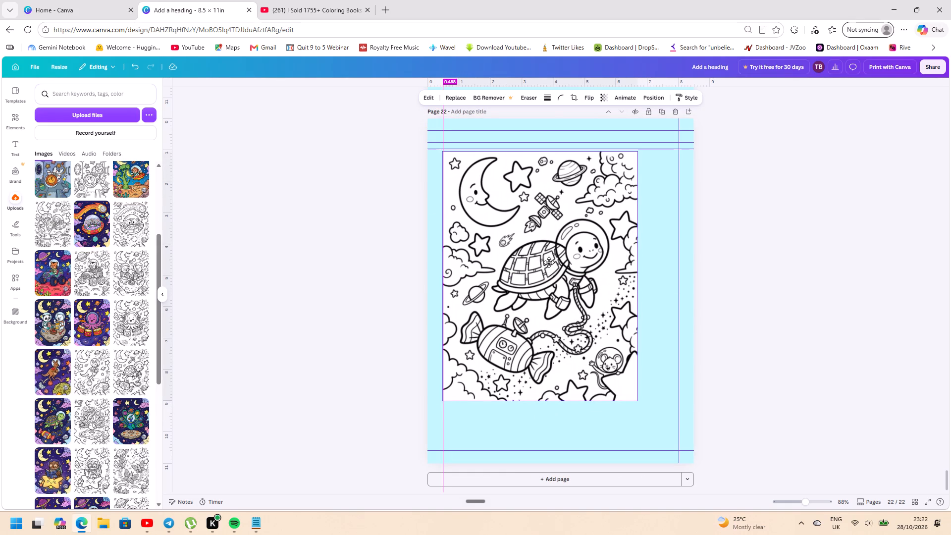
pyautogui.moveTo(549, 262); pyautogui.dragTo(548, 261)
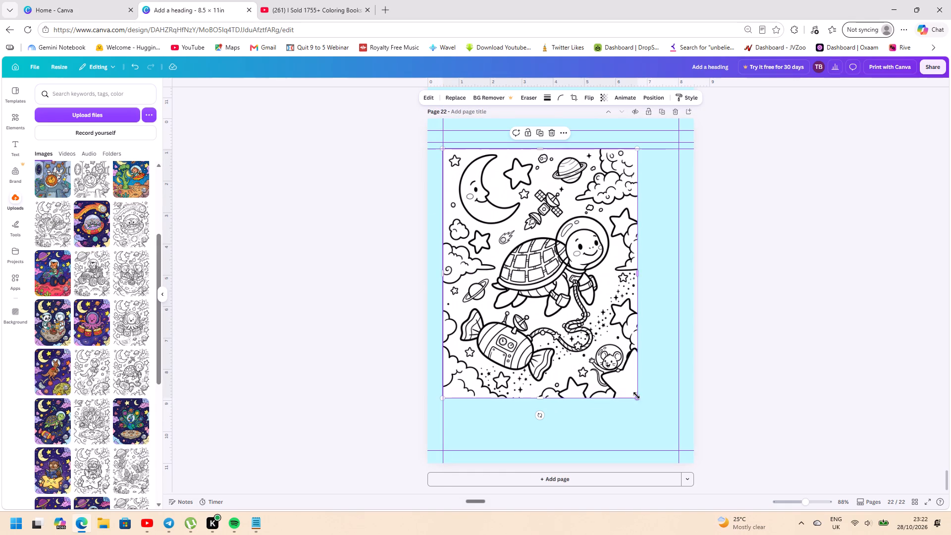
pyautogui.moveTo(636, 396); pyautogui.dragTo(681, 444)
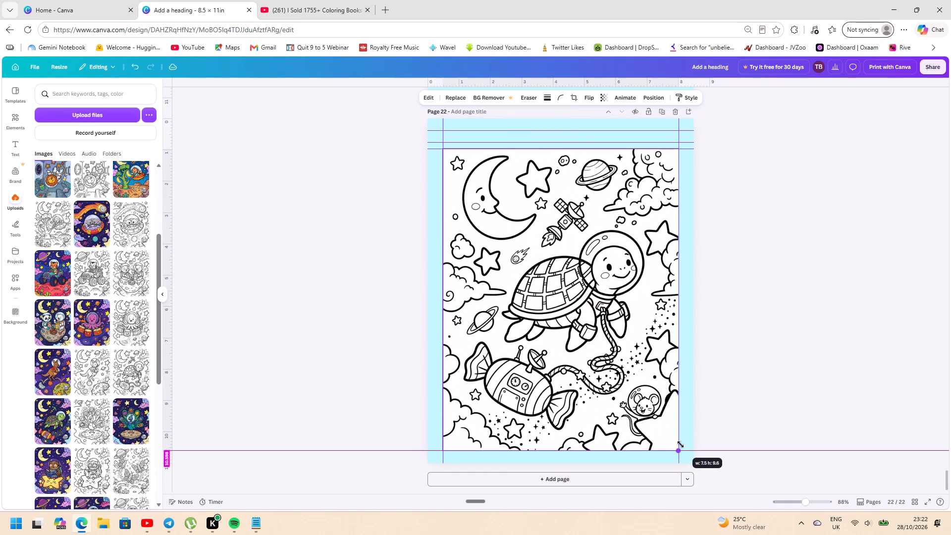
pyautogui.moveTo(681, 444); pyautogui.dragTo(681, 444)
pyautogui.click(348, 318)
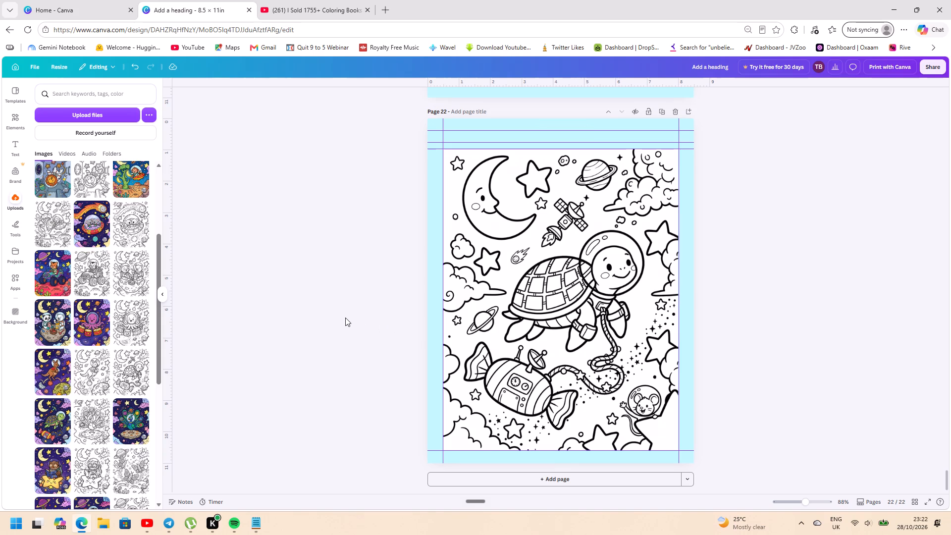
pyautogui.scroll(-2, 340, 310)
# Add page 23 and fit the coloured peacock astronaut image within its margin guides, below the heading area.
pyautogui.click(595, 479)
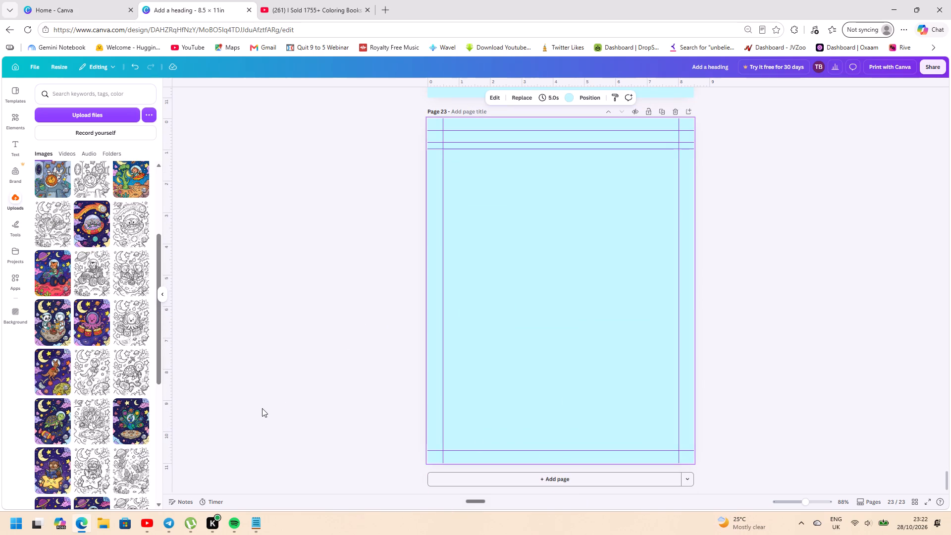
pyautogui.moveTo(136, 428); pyautogui.dragTo(295, 400)
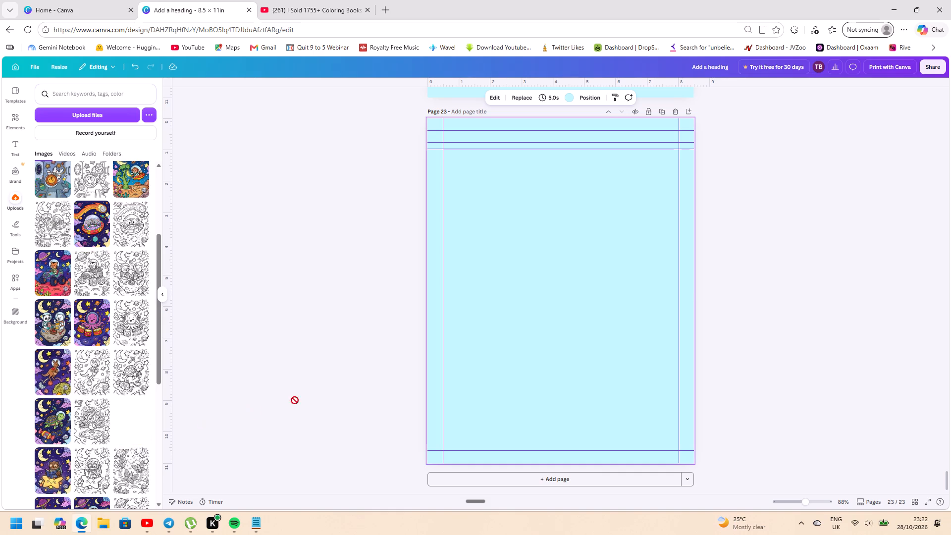
pyautogui.moveTo(295, 400); pyautogui.dragTo(470, 205)
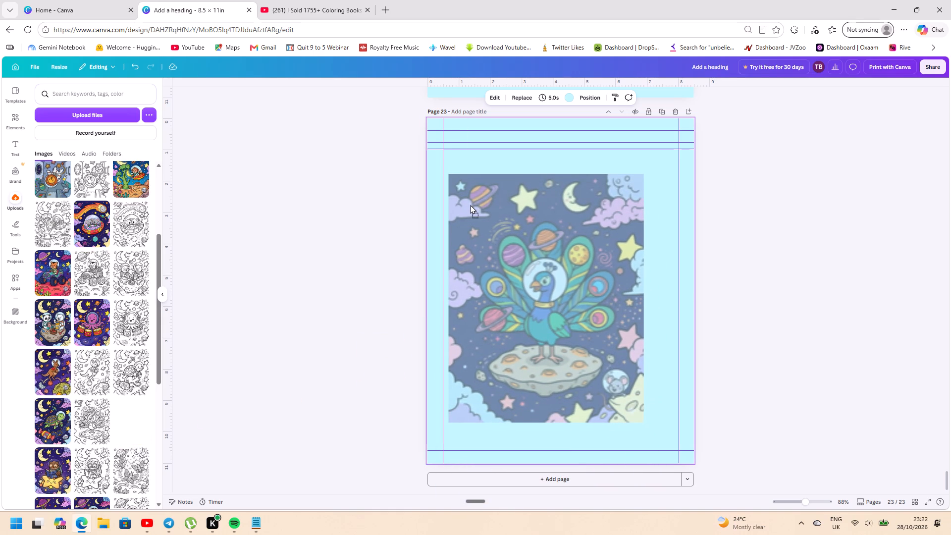
pyautogui.moveTo(470, 205); pyautogui.dragTo(469, 204)
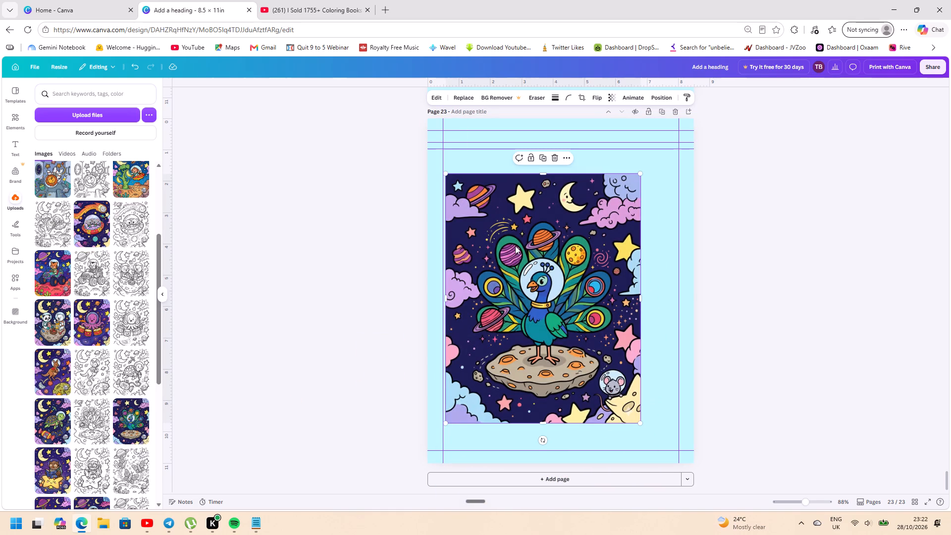
pyautogui.moveTo(518, 252); pyautogui.dragTo(516, 229)
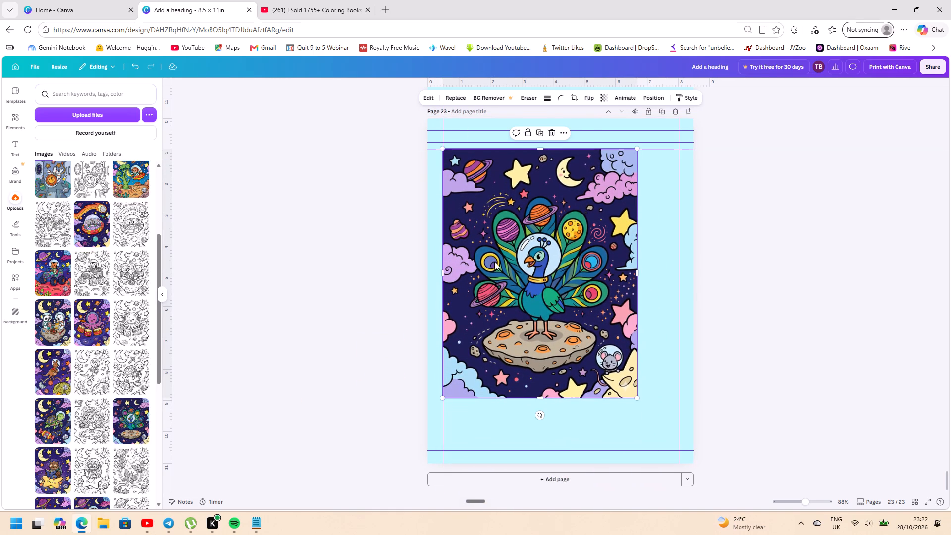
pyautogui.moveTo(634, 395); pyautogui.dragTo(664, 426)
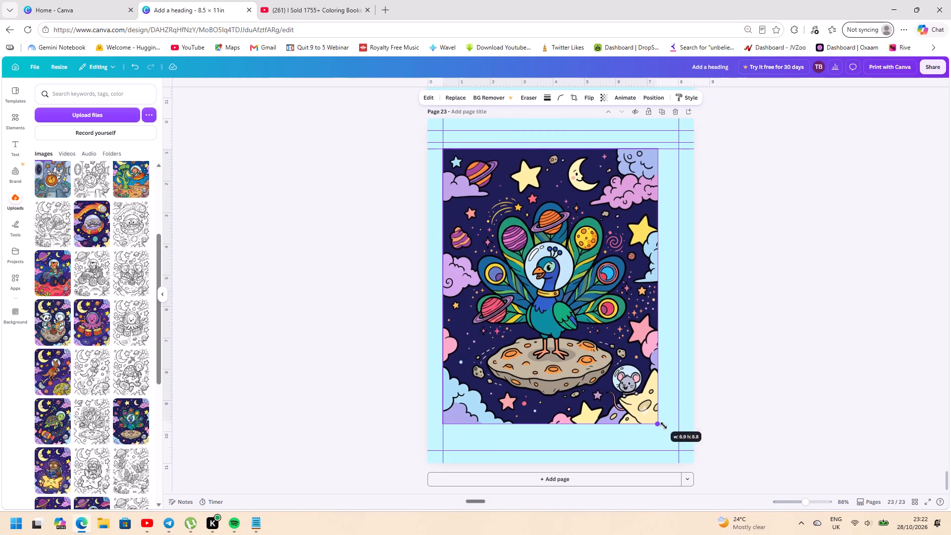
pyautogui.moveTo(664, 426); pyautogui.dragTo(678, 442)
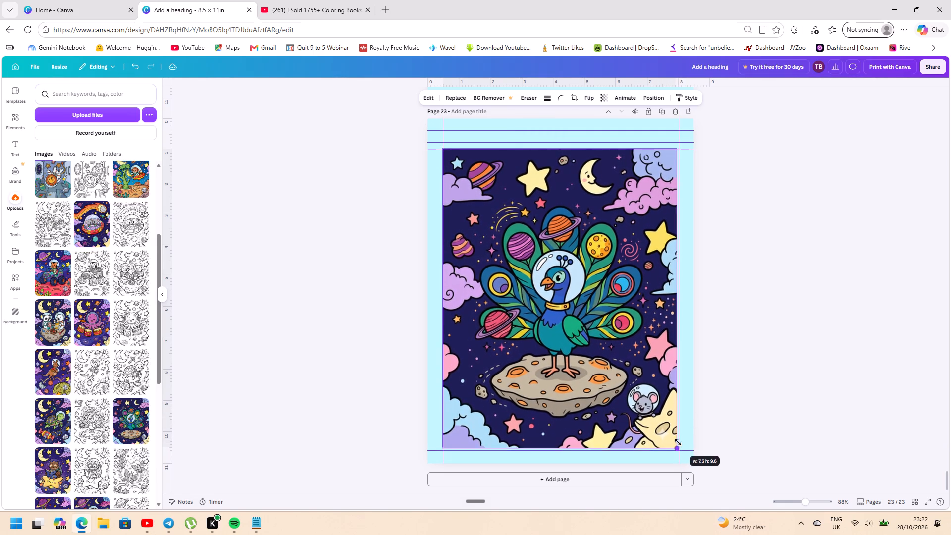
pyautogui.moveTo(678, 442); pyautogui.dragTo(679, 444)
pyautogui.click(360, 331)
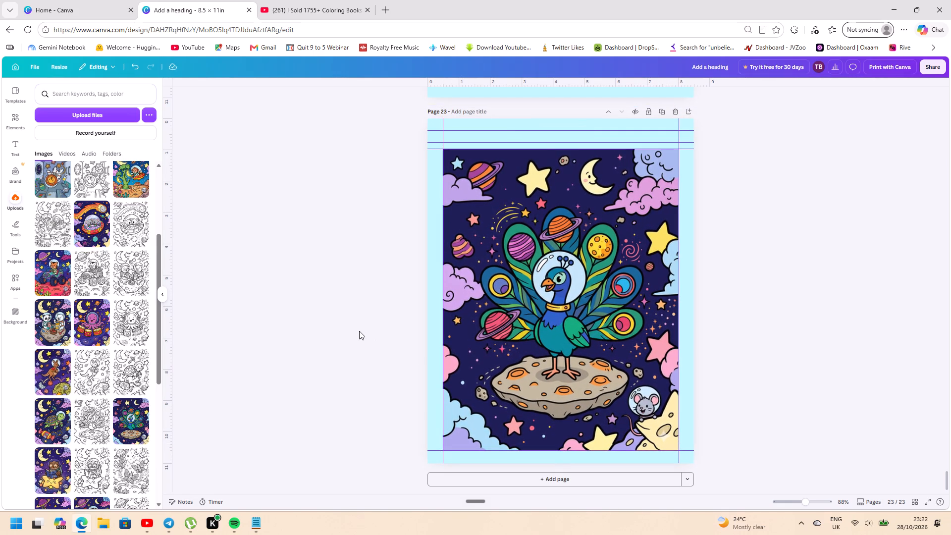
pyautogui.scroll(-4, 359, 331)
# Add page 24 and fit the matching peacock line-art image within its margin guides, below the heading area.
pyautogui.click(546, 478)
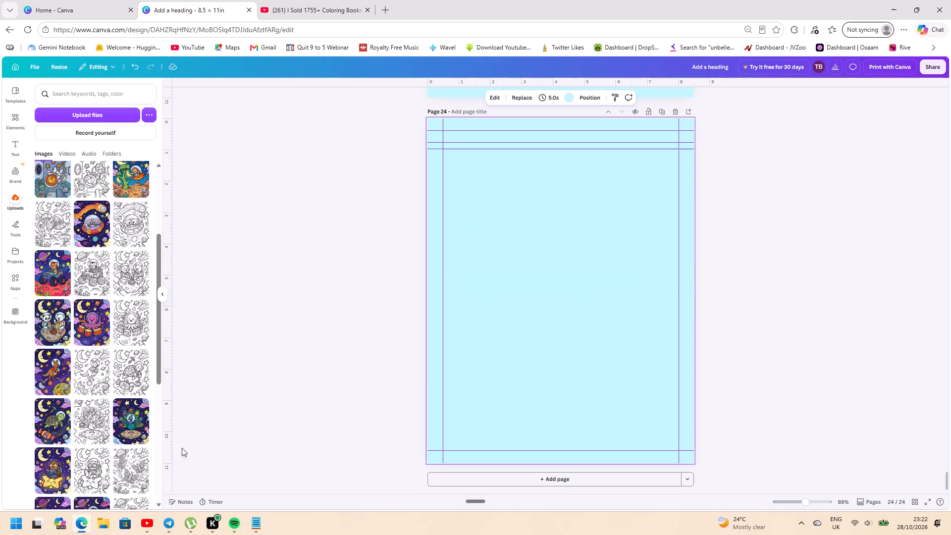
pyautogui.moveTo(88, 429); pyautogui.dragTo(466, 265)
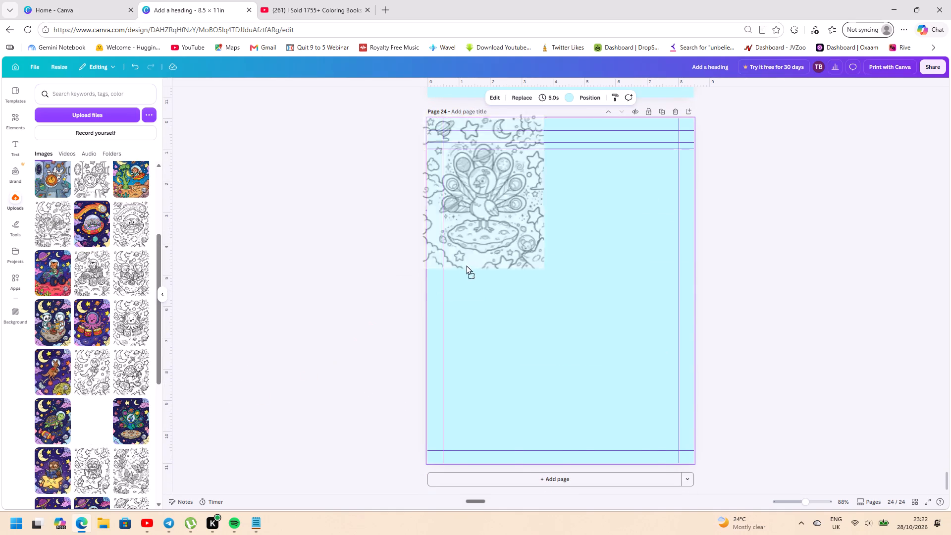
pyautogui.moveTo(466, 265); pyautogui.dragTo(462, 198)
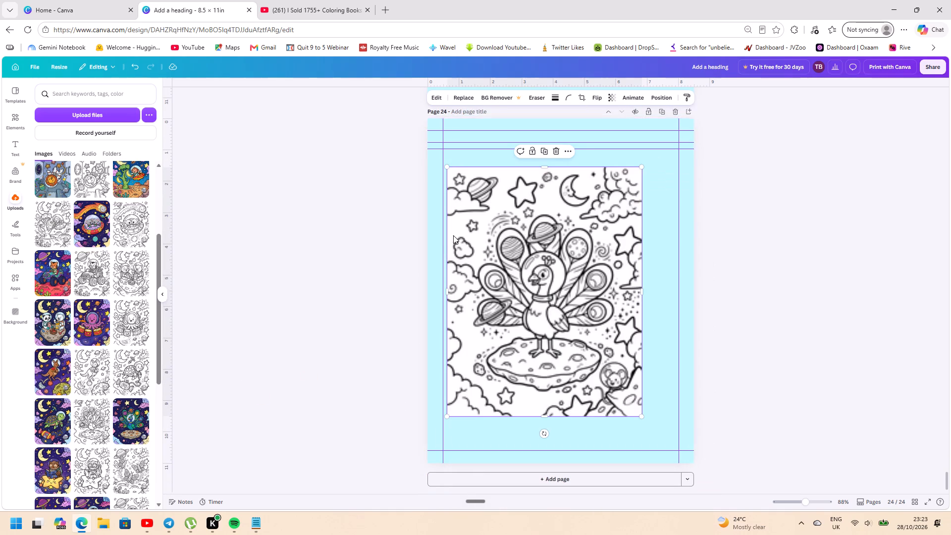
pyautogui.moveTo(516, 259); pyautogui.dragTo(513, 244)
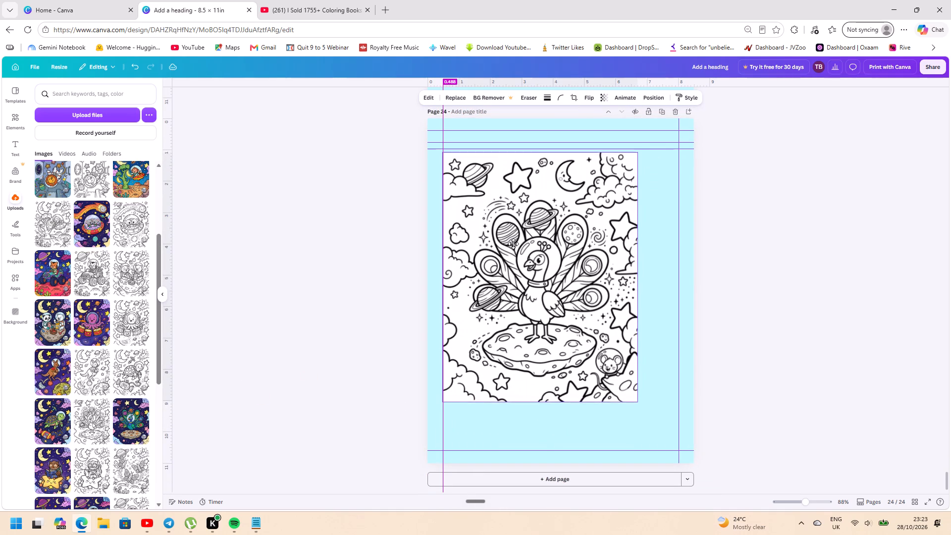
pyautogui.moveTo(513, 244); pyautogui.dragTo(513, 242)
pyautogui.moveTo(637, 395); pyautogui.dragTo(687, 440)
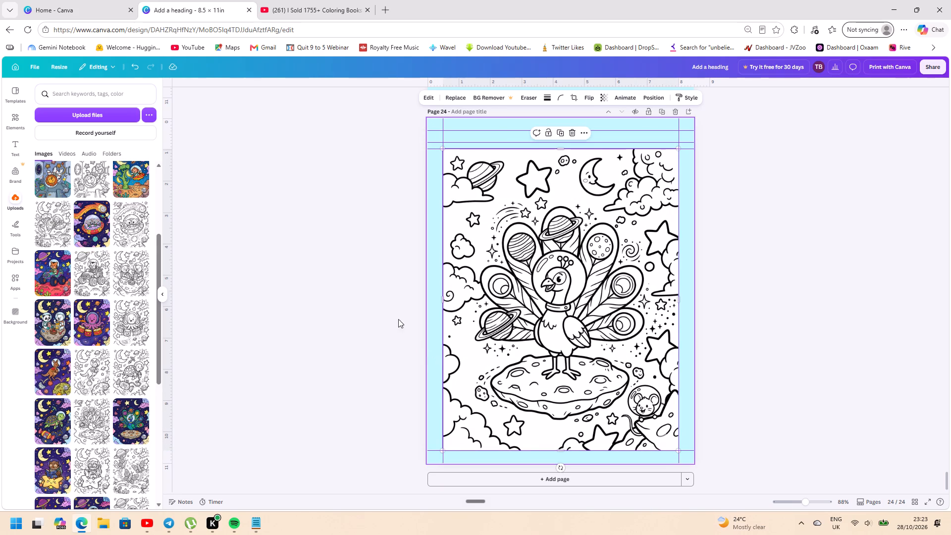
pyautogui.click(369, 306)
pyautogui.scroll(-3, 352, 325)
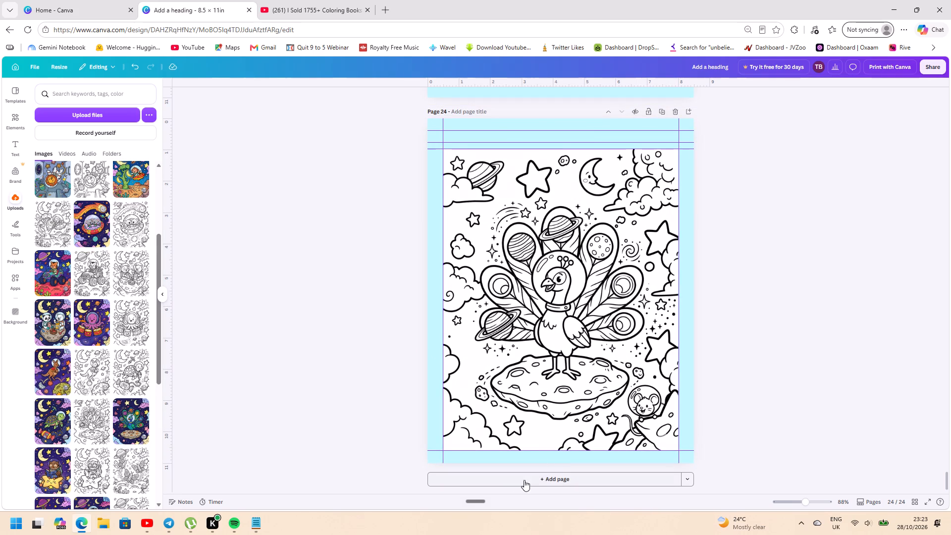
# Add page 25 and fit the coloured owl reading on a star within its margin guides, below the heading area.
pyautogui.click(570, 482)
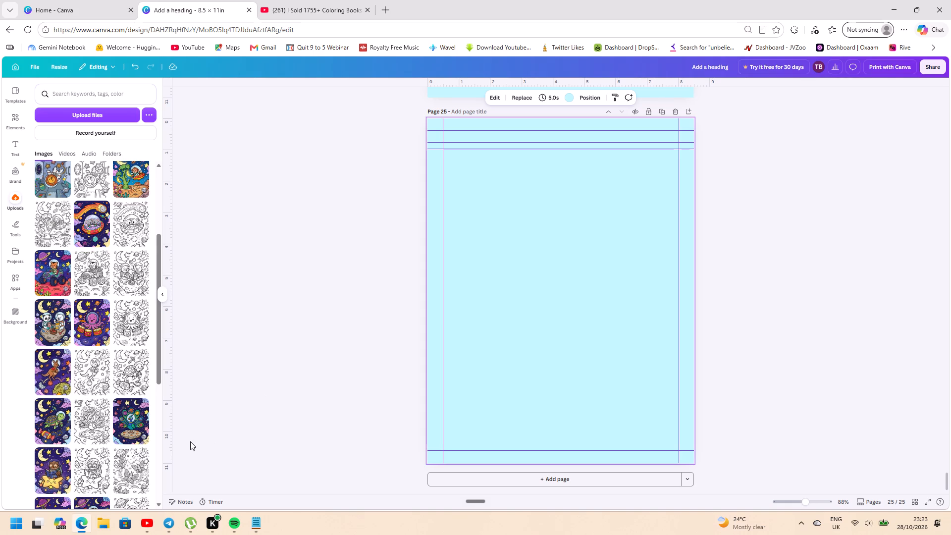
pyautogui.moveTo(55, 474); pyautogui.dragTo(394, 318)
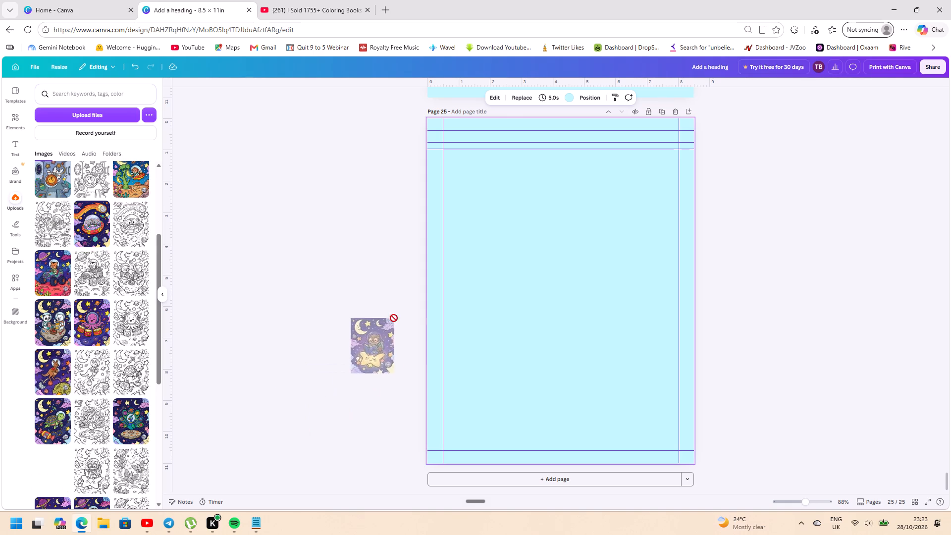
pyautogui.moveTo(394, 318); pyautogui.dragTo(471, 229)
pyautogui.moveTo(495, 281); pyautogui.dragTo(488, 228)
pyautogui.moveTo(638, 398); pyautogui.dragTo(665, 423)
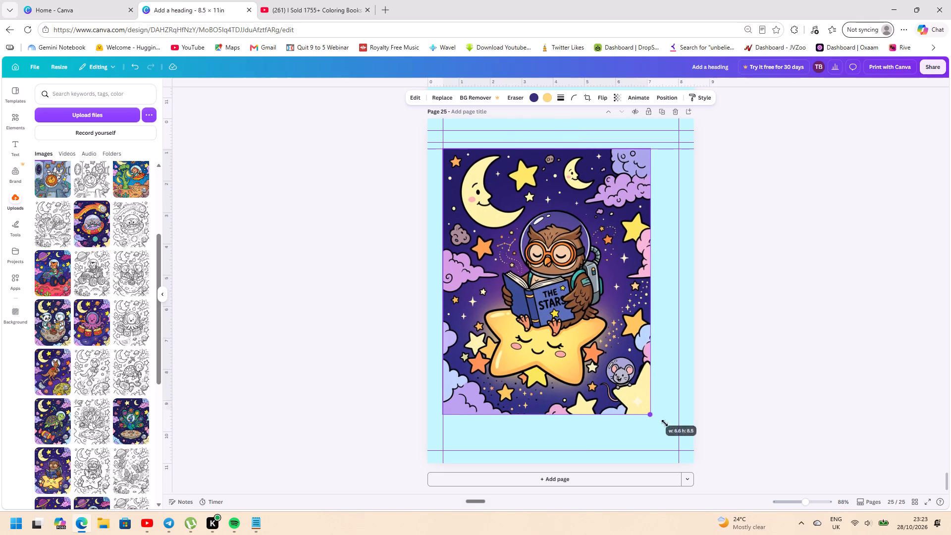
pyautogui.moveTo(665, 423); pyautogui.dragTo(687, 443)
pyautogui.click(346, 337)
# Add page 26 and fit the matching reading-owl line-art image within its margin guides, below the heading area.
pyautogui.click(549, 481)
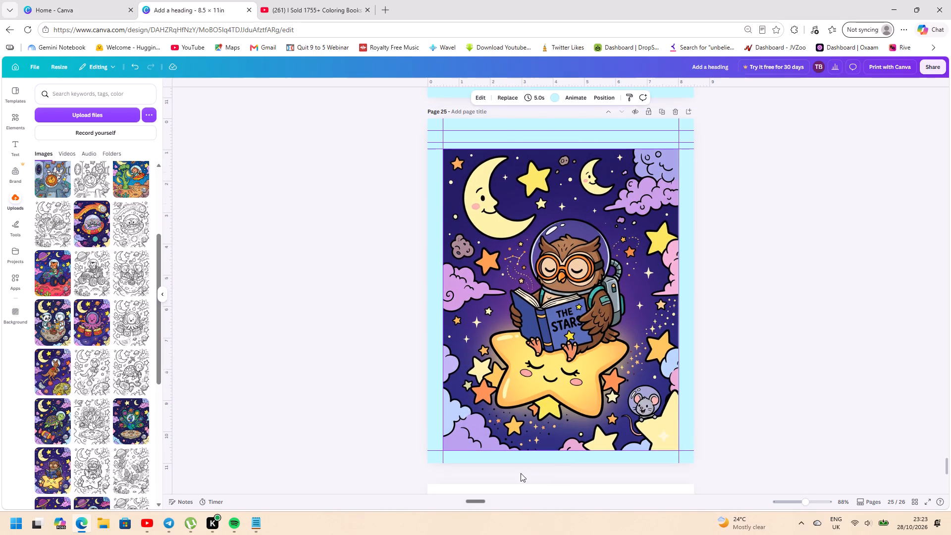
pyautogui.moveTo(95, 471); pyautogui.dragTo(475, 218)
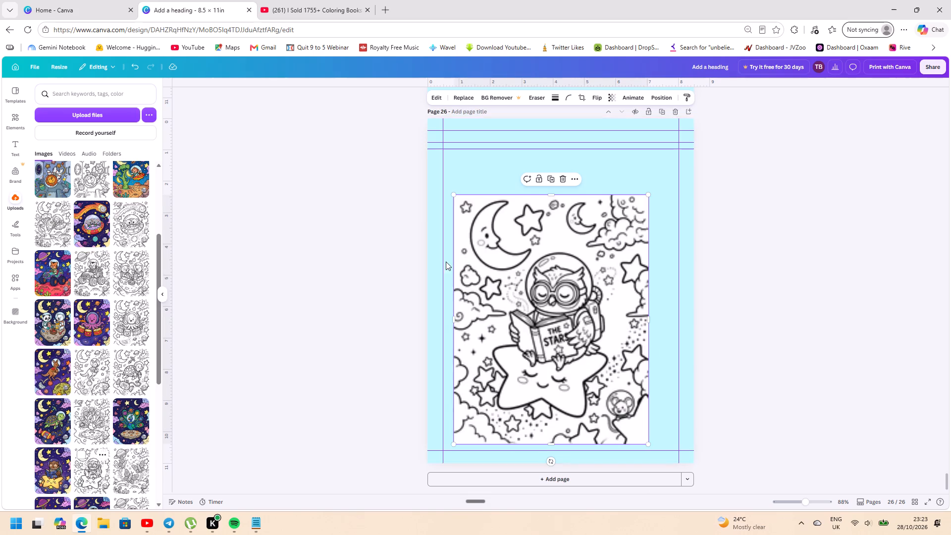
pyautogui.moveTo(531, 307); pyautogui.dragTo(519, 270)
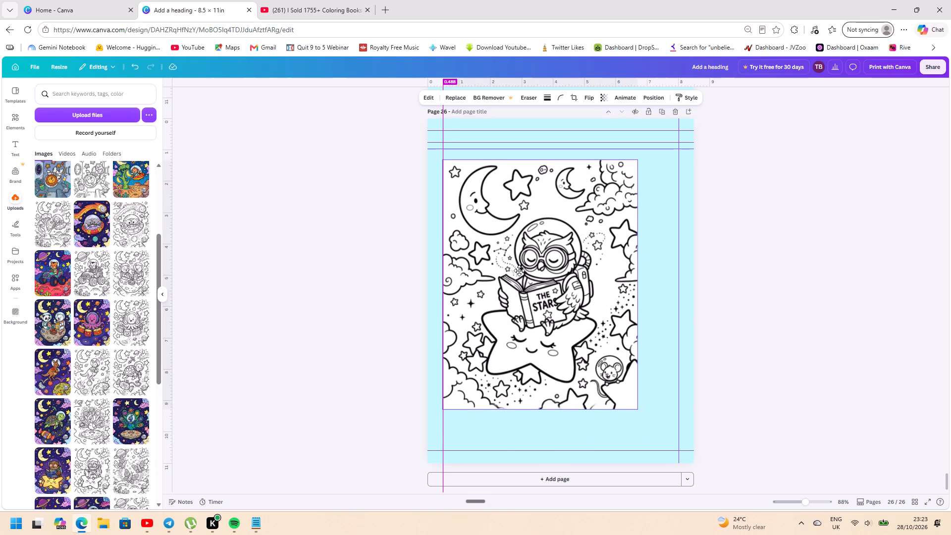
pyautogui.moveTo(519, 270); pyautogui.dragTo(519, 261)
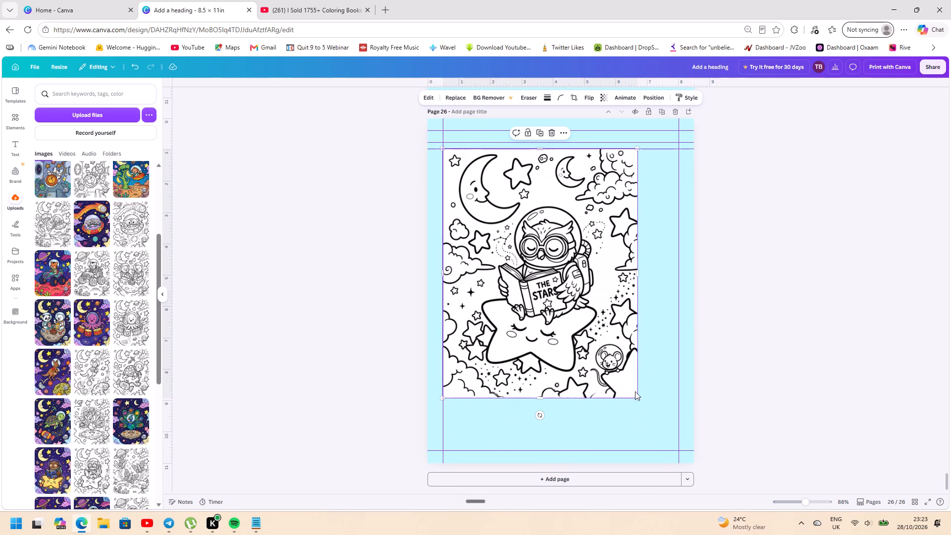
pyautogui.moveTo(636, 395); pyautogui.dragTo(684, 434)
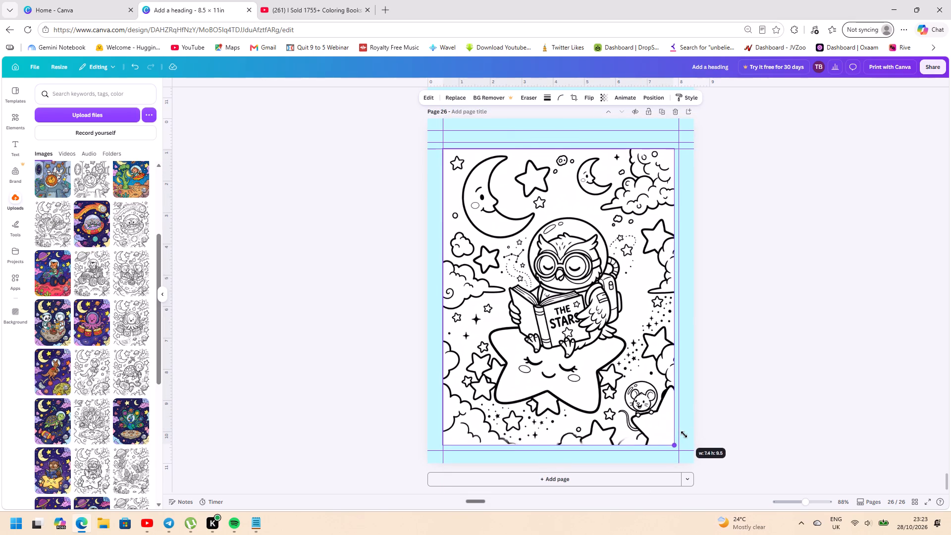
pyautogui.moveTo(684, 434); pyautogui.dragTo(689, 438)
pyautogui.click(336, 310)
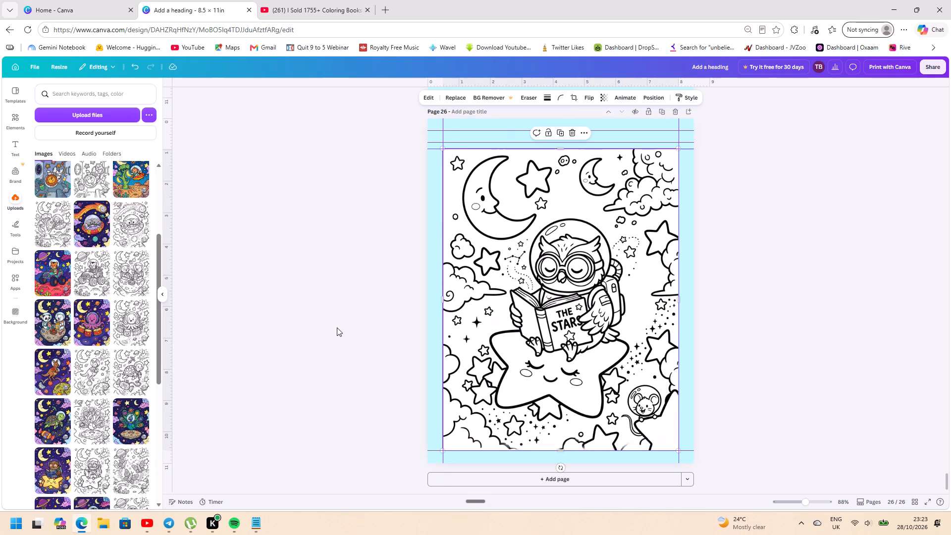
# Add page 27 and fit the coloured rocket-butterflies image within its margin guides, below the heading area.
pyautogui.click(538, 481)
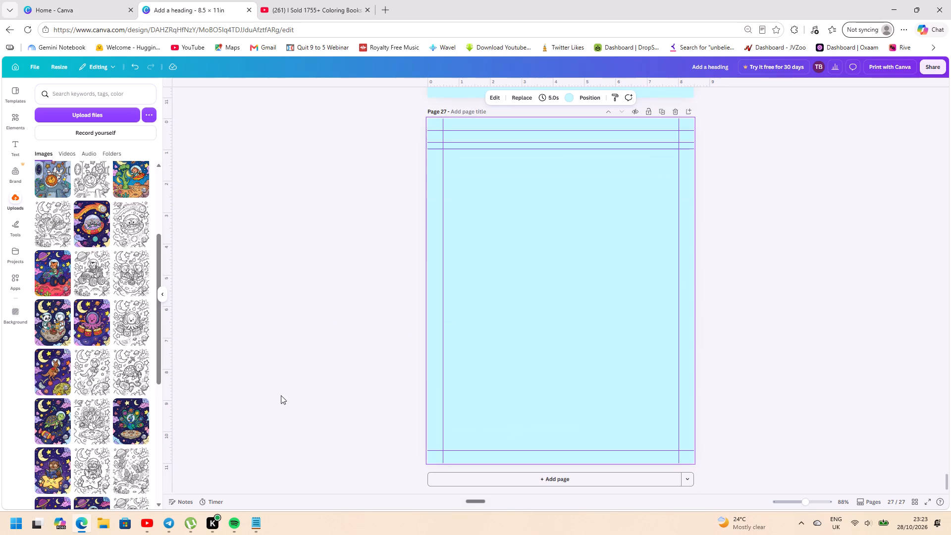
pyautogui.scroll(-1, 118, 423)
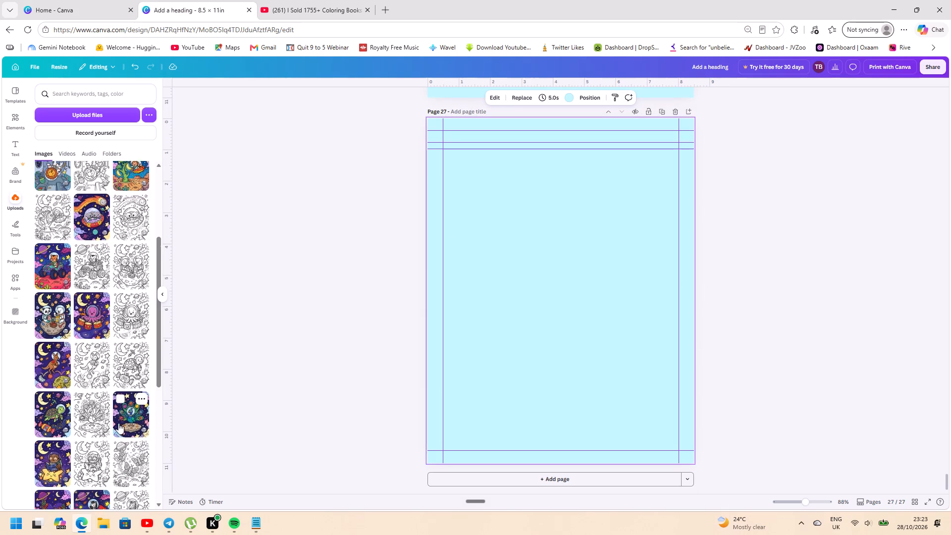
pyautogui.scroll(-1, 118, 423)
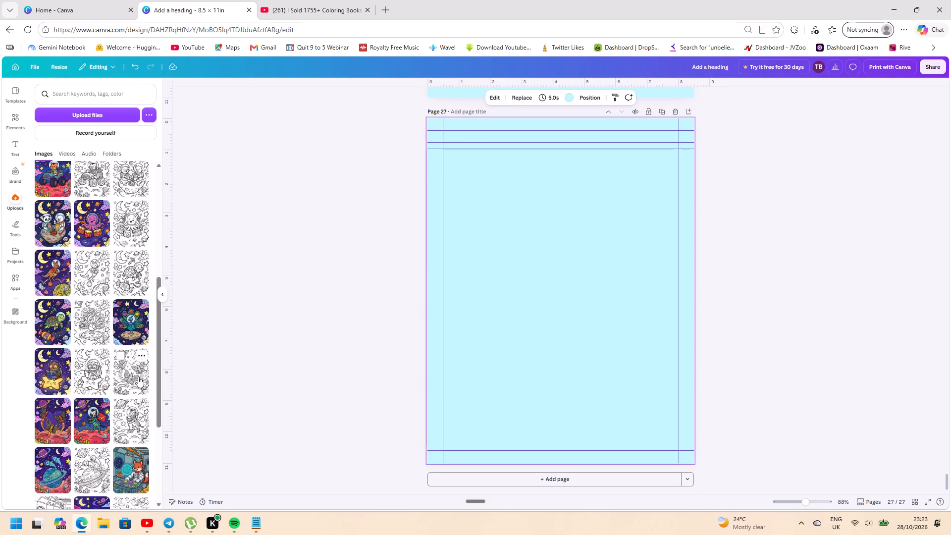
pyautogui.moveTo(53, 427); pyautogui.dragTo(441, 245)
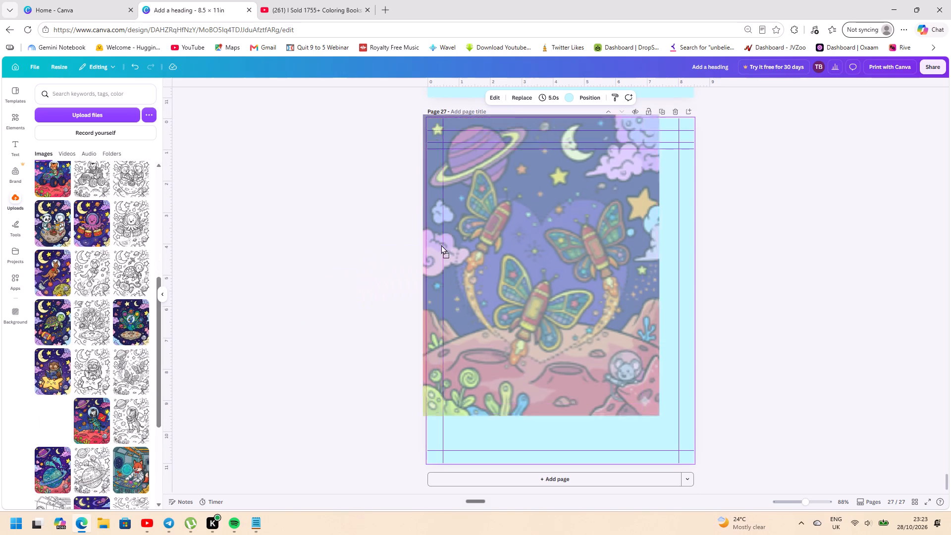
pyautogui.moveTo(441, 245); pyautogui.dragTo(464, 192)
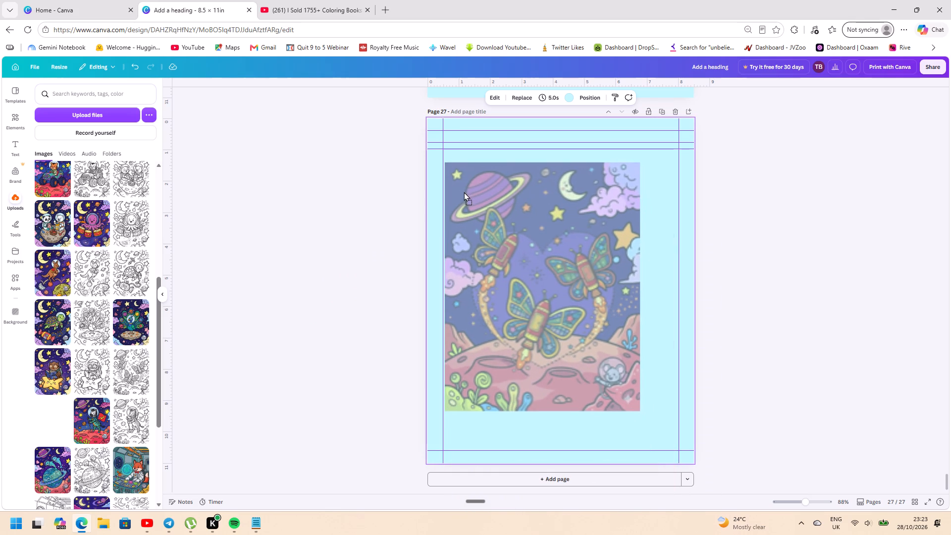
pyautogui.moveTo(464, 192); pyautogui.dragTo(462, 190)
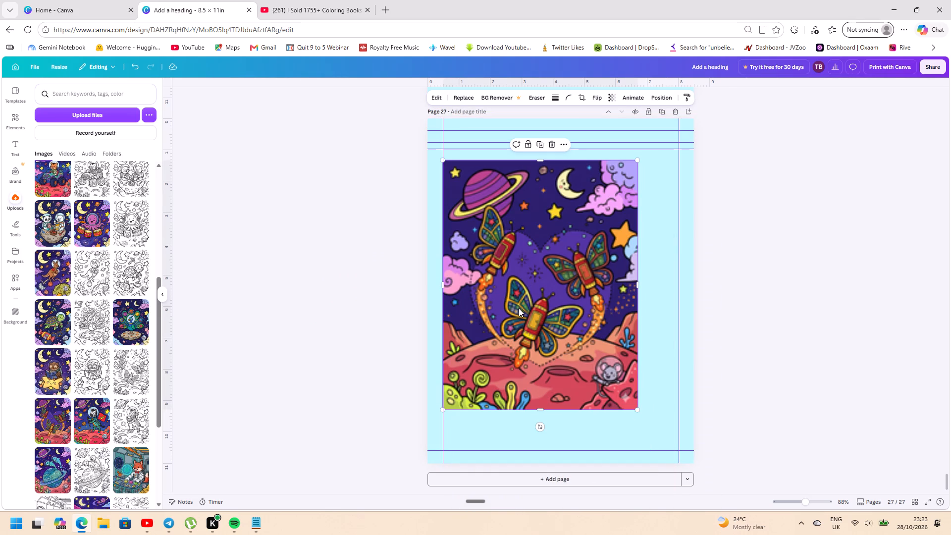
pyautogui.moveTo(518, 311); pyautogui.dragTo(516, 300)
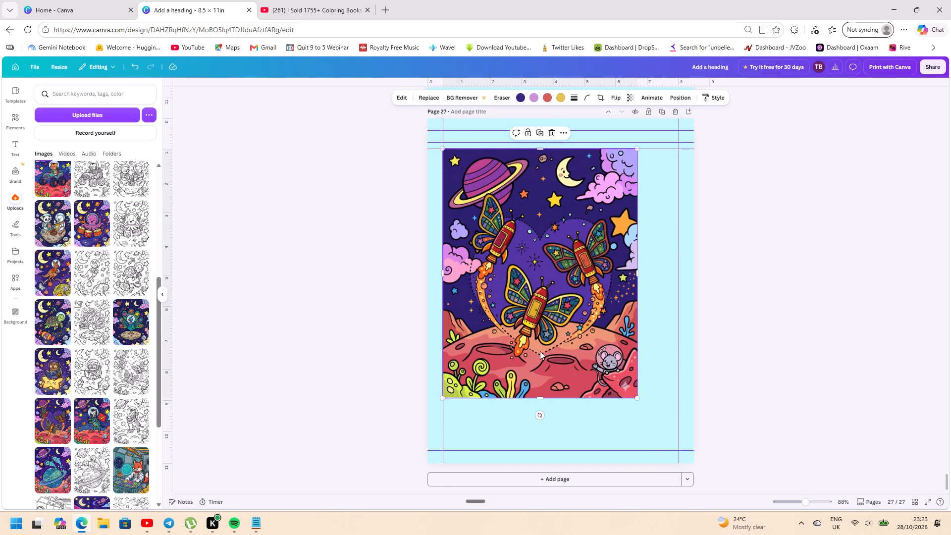
pyautogui.moveTo(637, 396); pyautogui.dragTo(685, 432)
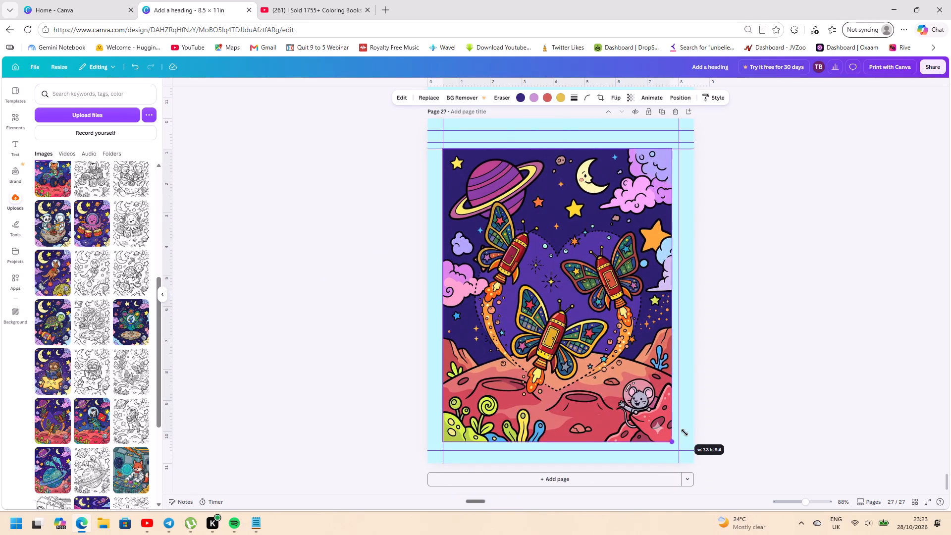
pyautogui.moveTo(685, 432); pyautogui.dragTo(690, 438)
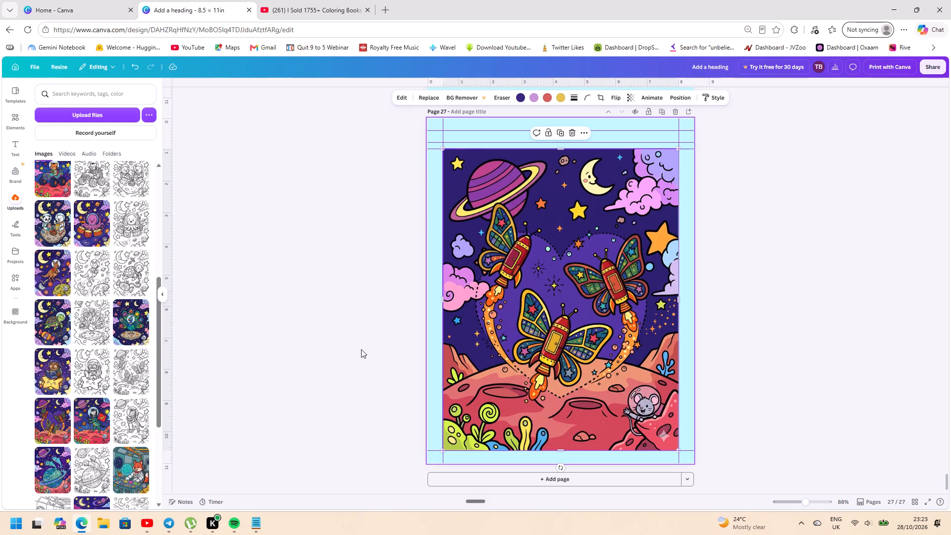
pyautogui.click(361, 349)
# Add page 28 and fit the matching rocket-butterflies line-art image within its margin guides, below the heading area.
pyautogui.click(560, 481)
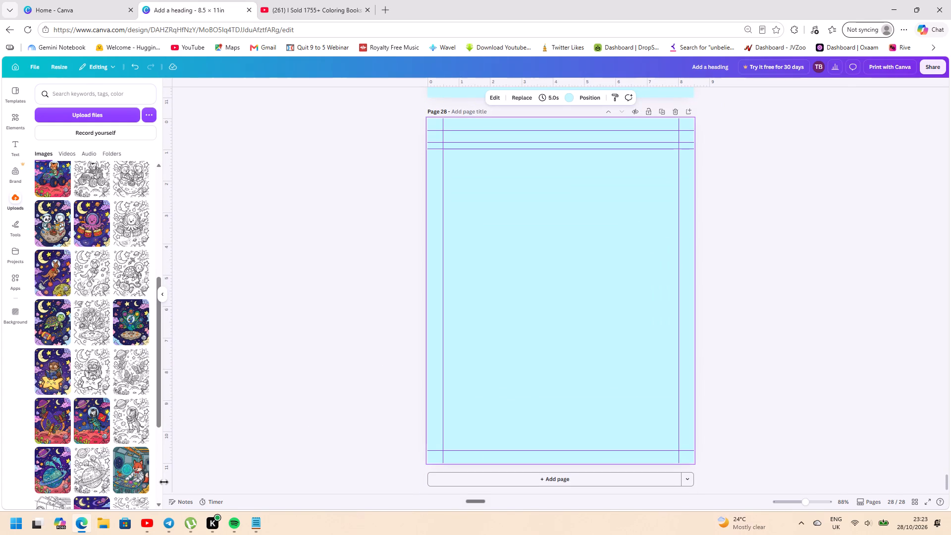
pyautogui.moveTo(140, 380); pyautogui.dragTo(354, 336)
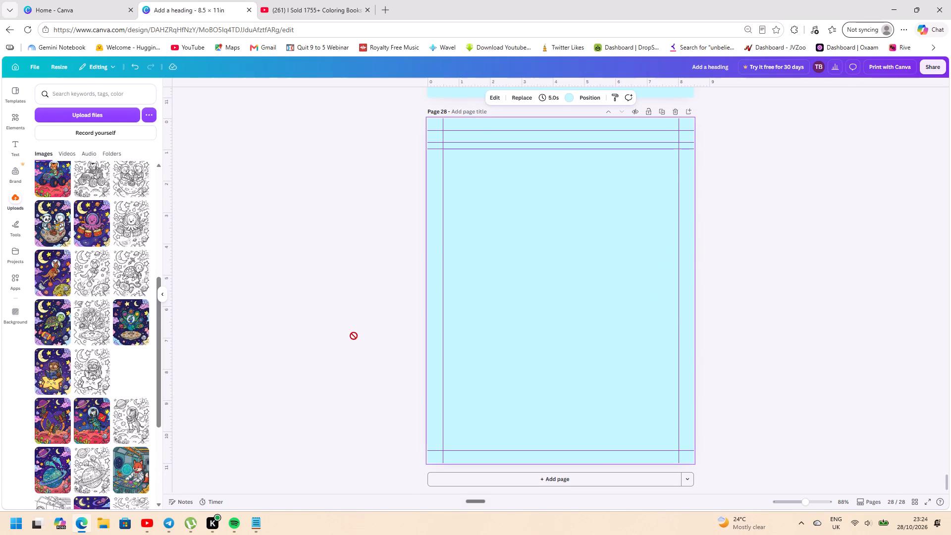
pyautogui.moveTo(354, 336); pyautogui.dragTo(451, 225)
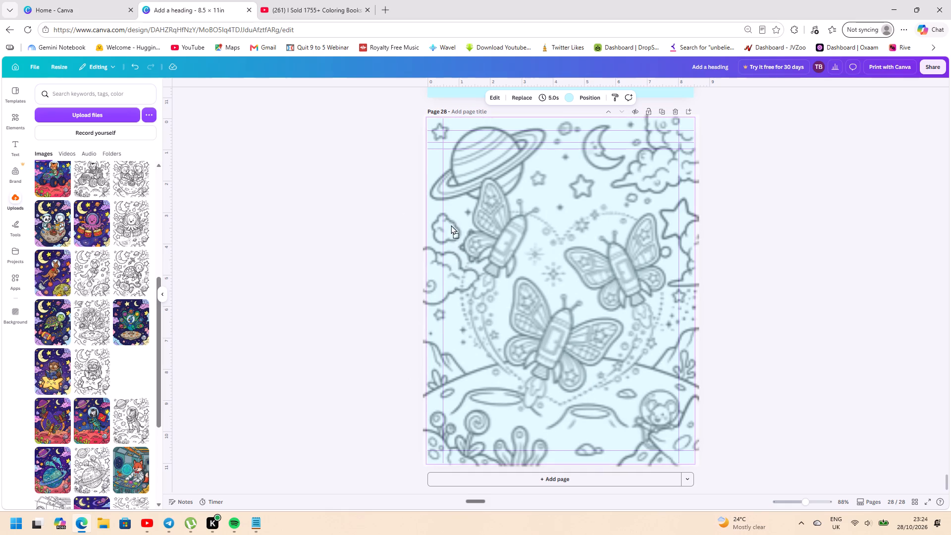
pyautogui.moveTo(451, 225); pyautogui.dragTo(469, 203)
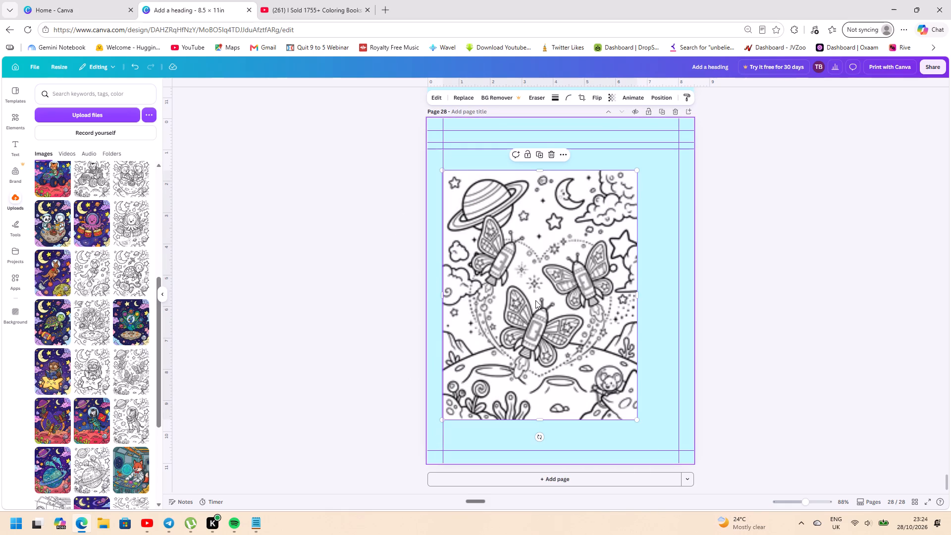
pyautogui.moveTo(537, 303); pyautogui.dragTo(537, 282)
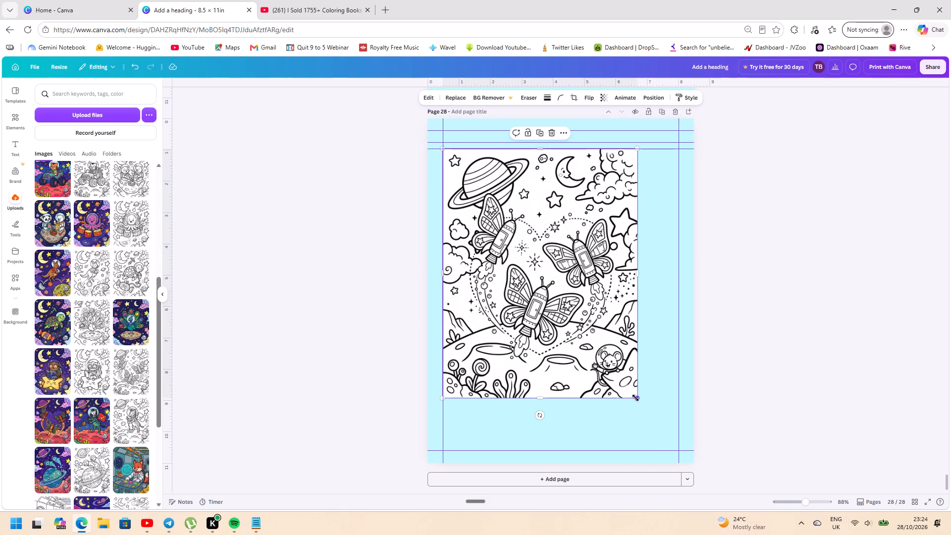
pyautogui.moveTo(635, 398); pyautogui.dragTo(693, 435)
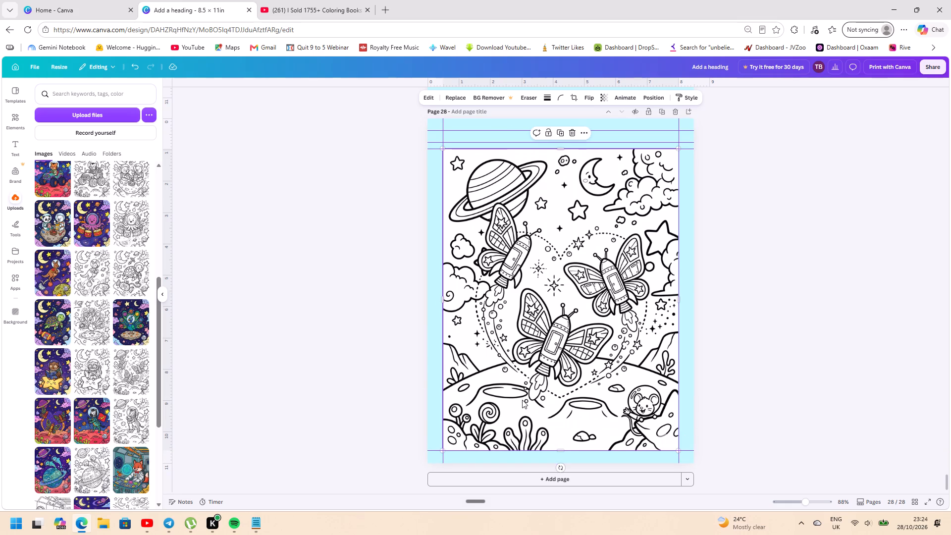
pyautogui.click(360, 359)
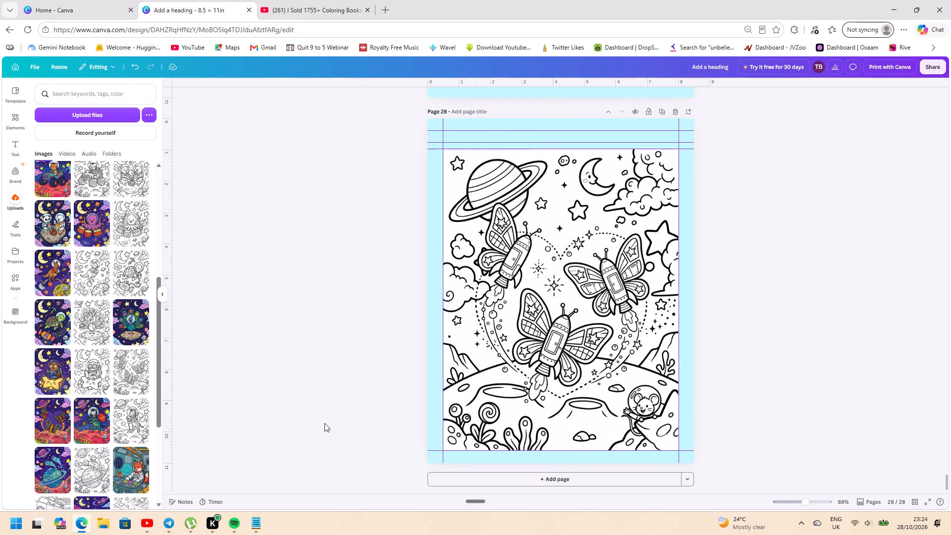
# Add page 29 and fit the coloured zebra astronaut with a red flag within its margin guides, below the heading area.
pyautogui.click(545, 481)
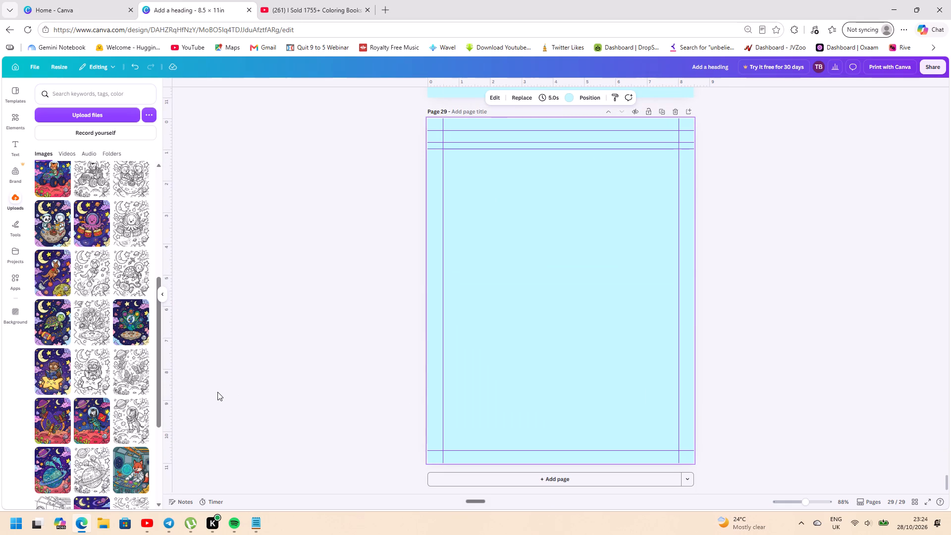
pyautogui.scroll(-1, 113, 435)
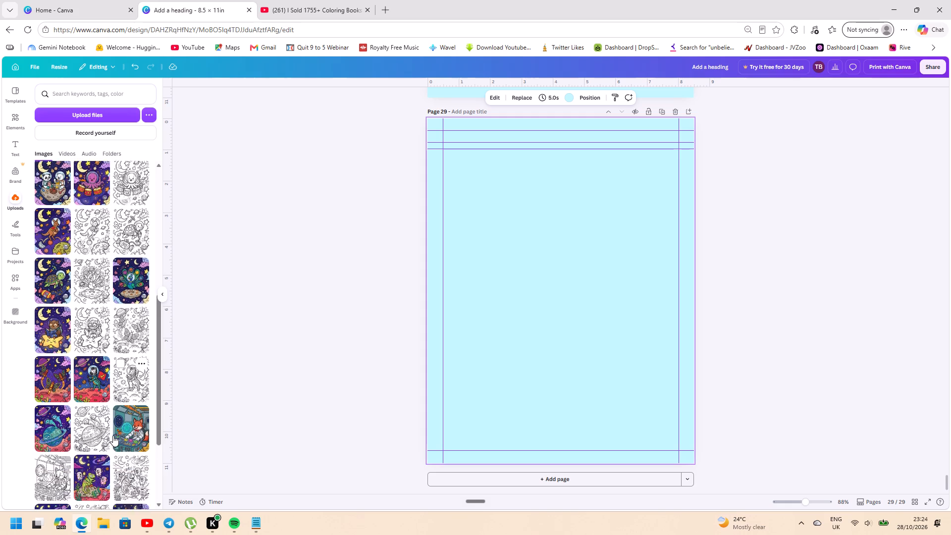
pyautogui.scroll(-1, 113, 435)
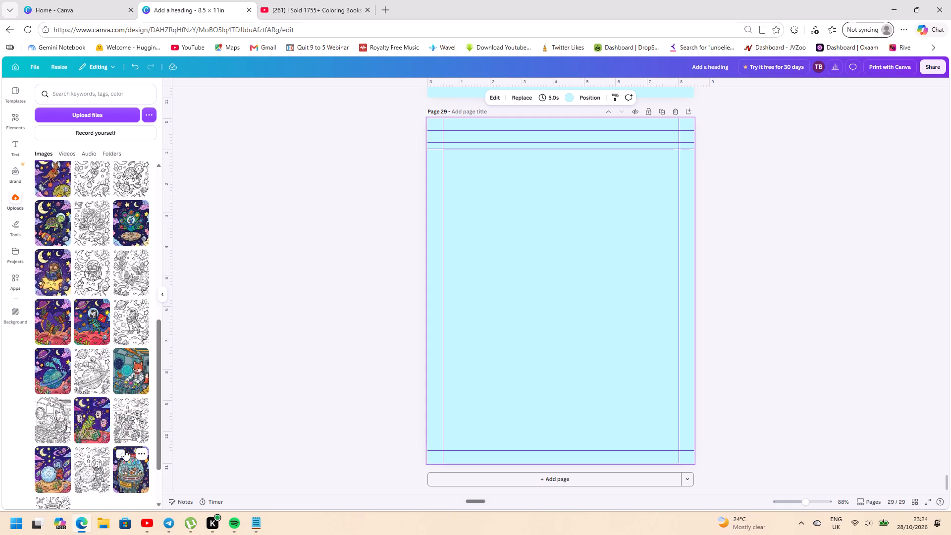
pyautogui.moveTo(92, 328); pyautogui.dragTo(462, 230)
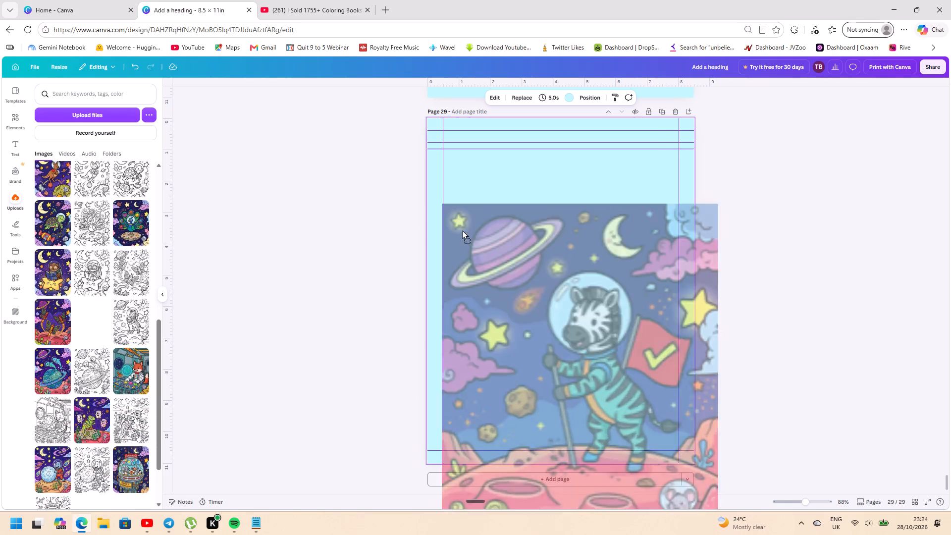
pyautogui.moveTo(462, 230); pyautogui.dragTo(462, 206)
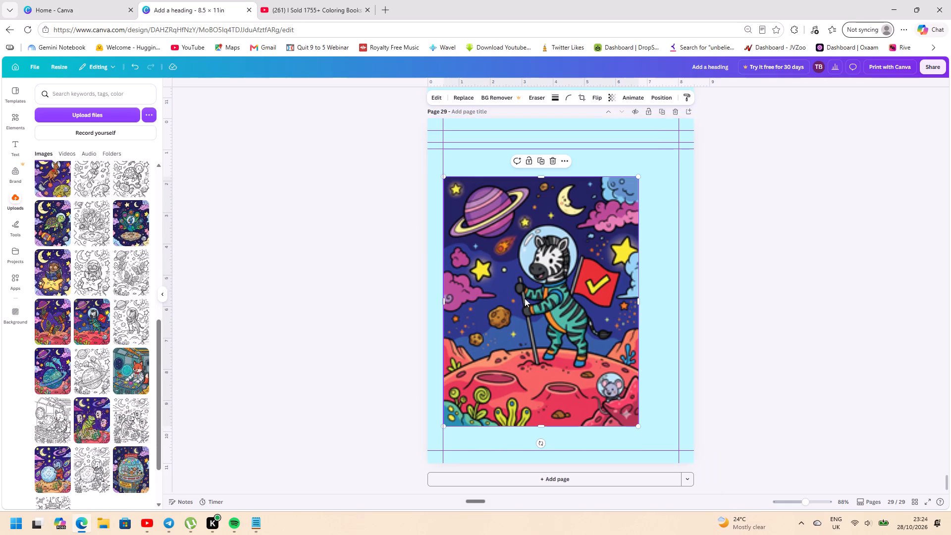
pyautogui.moveTo(504, 327); pyautogui.dragTo(504, 319)
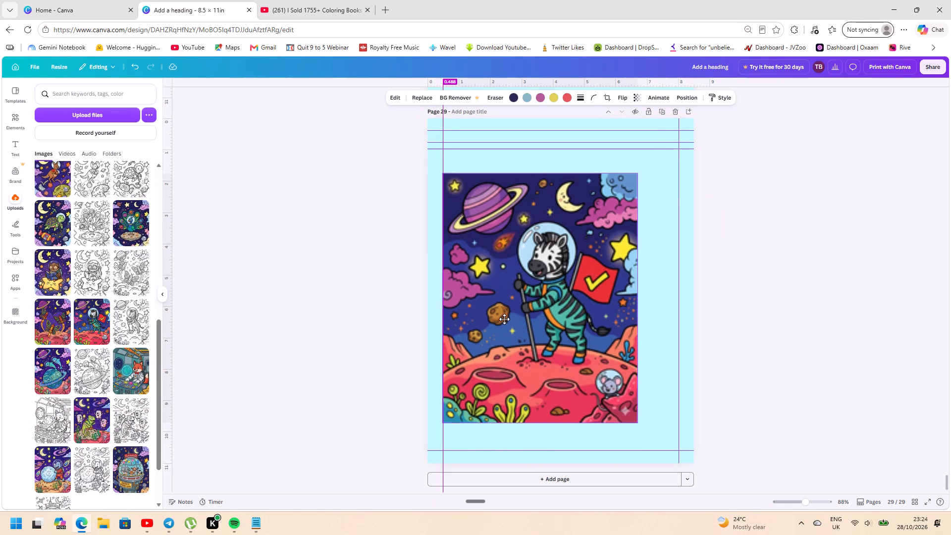
pyautogui.moveTo(504, 319); pyautogui.dragTo(504, 301)
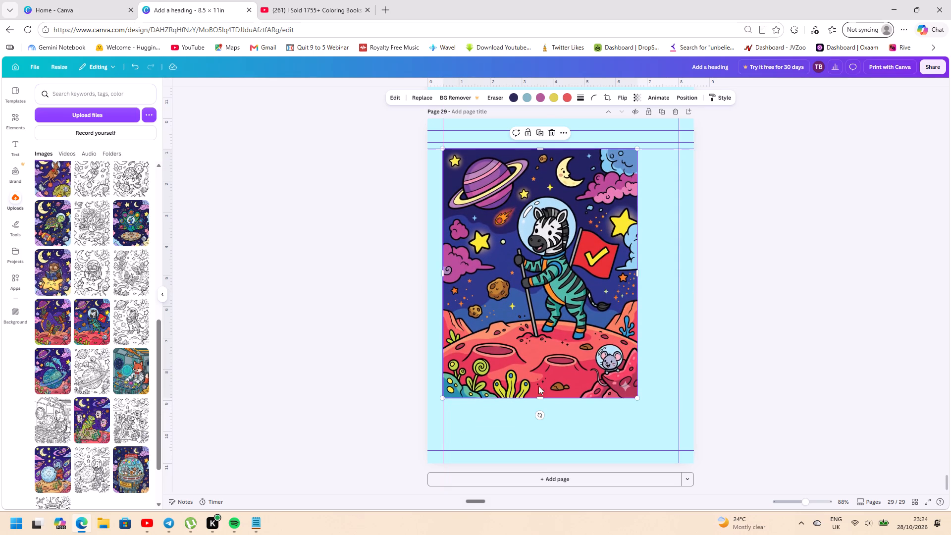
pyautogui.moveTo(637, 397); pyautogui.dragTo(677, 442)
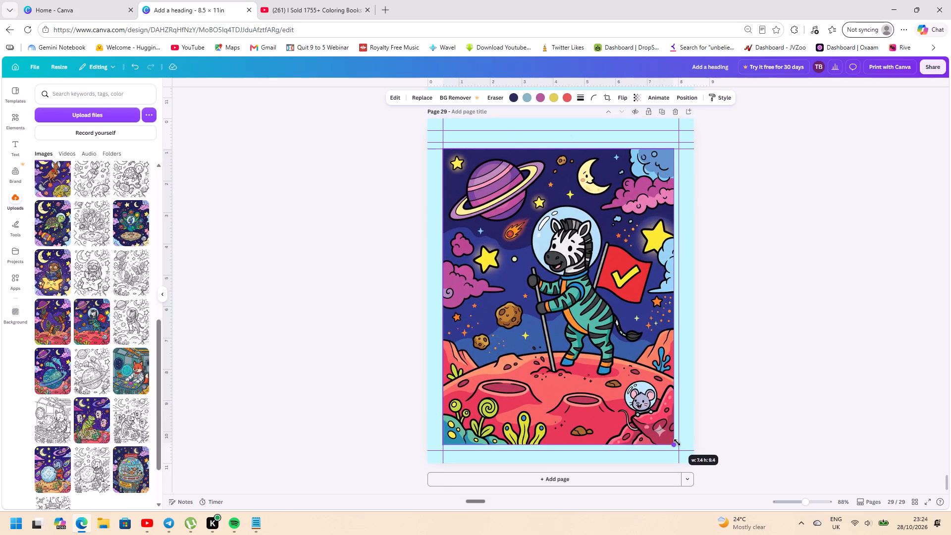
pyautogui.moveTo(677, 442); pyautogui.dragTo(682, 446)
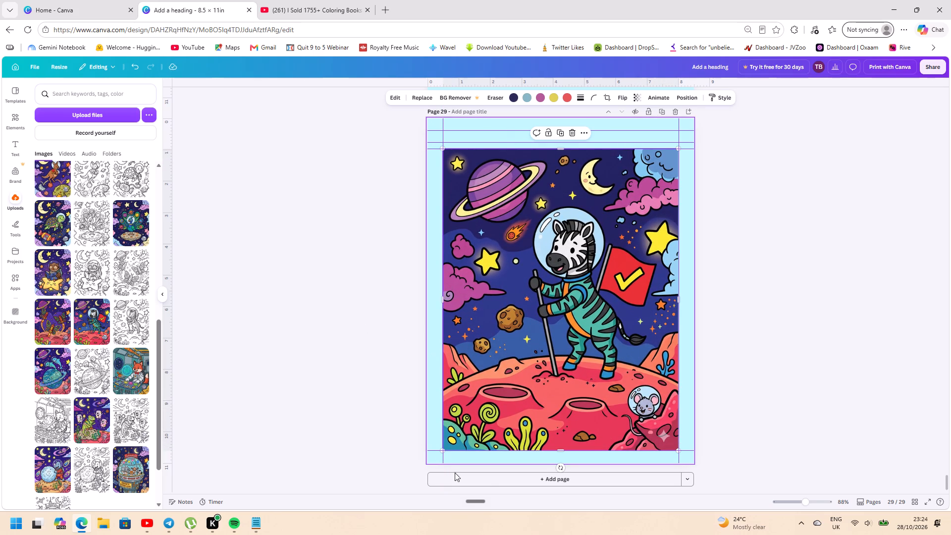
# Add page 30 and fit the matching zebra astronaut line-art image within its margin guides, below the heading area.
pyautogui.click(506, 475)
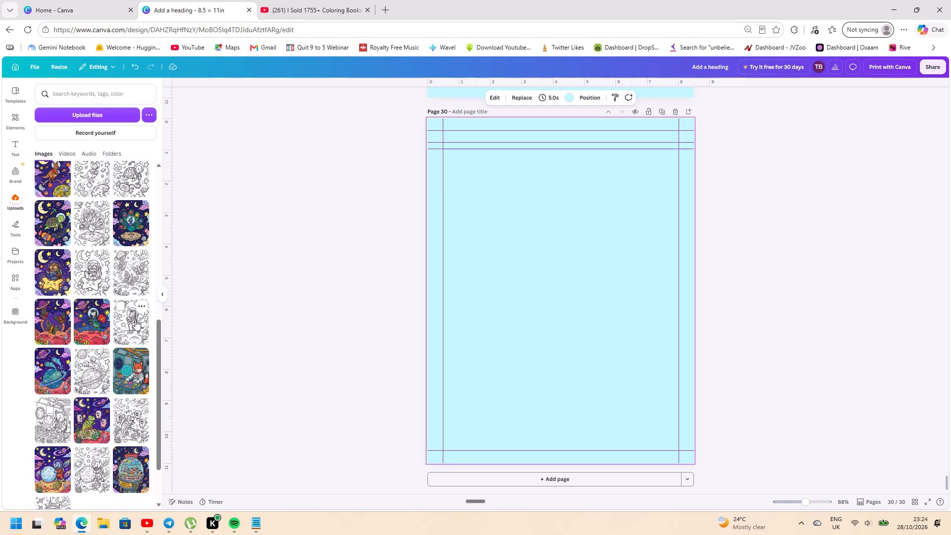
pyautogui.moveTo(135, 320); pyautogui.dragTo(467, 214)
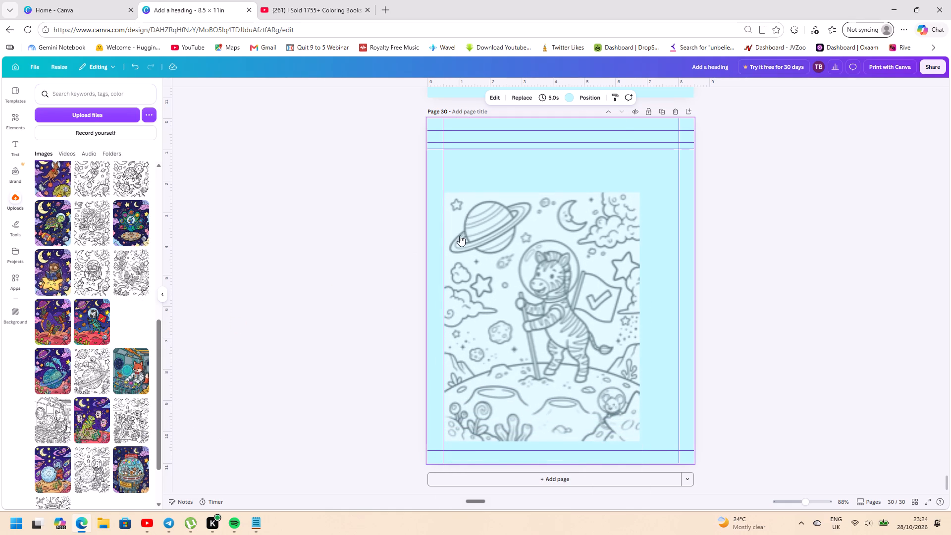
pyautogui.moveTo(487, 259); pyautogui.dragTo(484, 217)
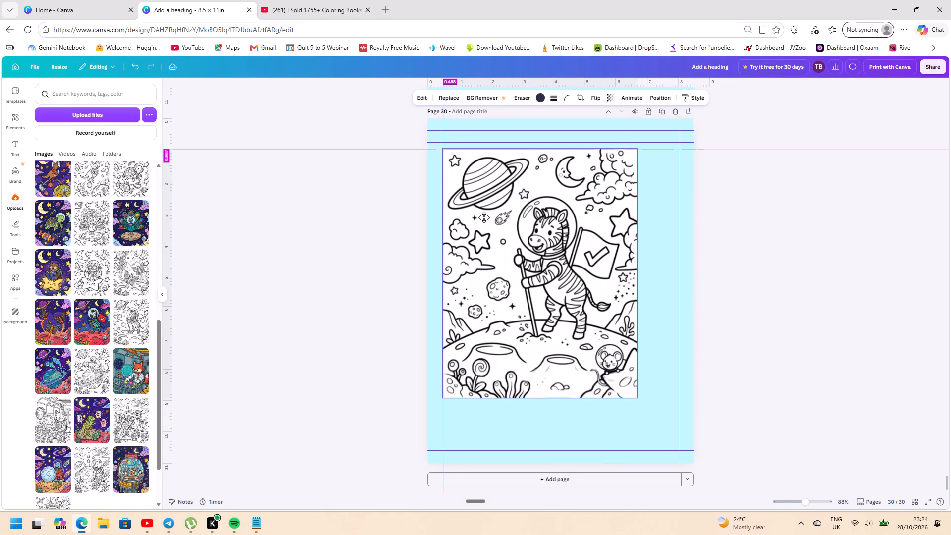
pyautogui.moveTo(484, 217); pyautogui.dragTo(484, 217)
pyautogui.moveTo(635, 396); pyautogui.dragTo(660, 422)
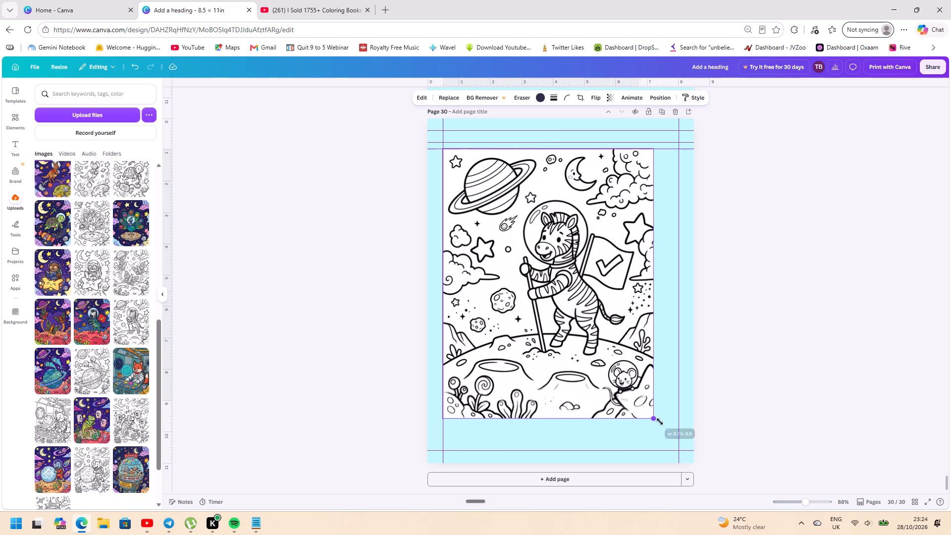
pyautogui.moveTo(660, 422); pyautogui.dragTo(682, 443)
pyautogui.click(326, 330)
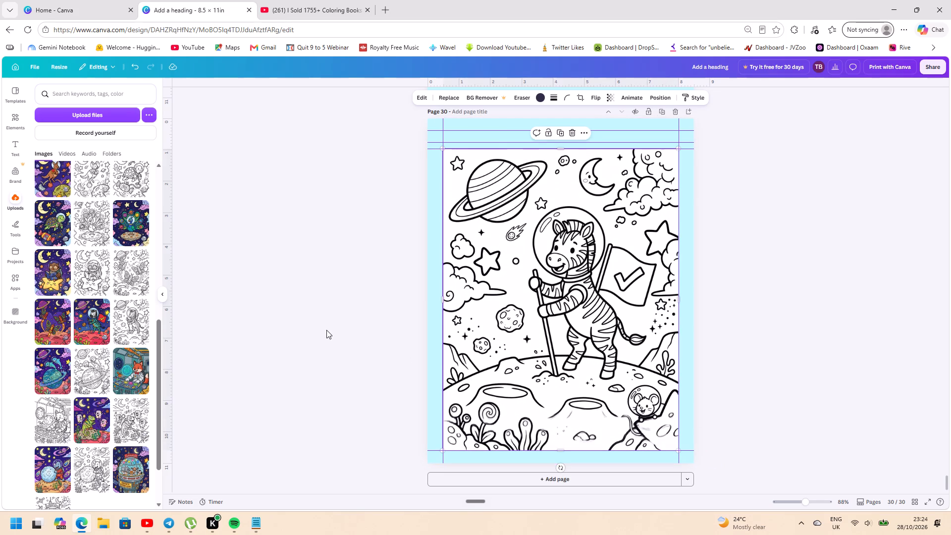
# Add page 31 and fit the coloured dolphins-over-ringed-planet image within its margin guides, below the heading area.
pyautogui.scroll(-2, 317, 335)
pyautogui.click(545, 477)
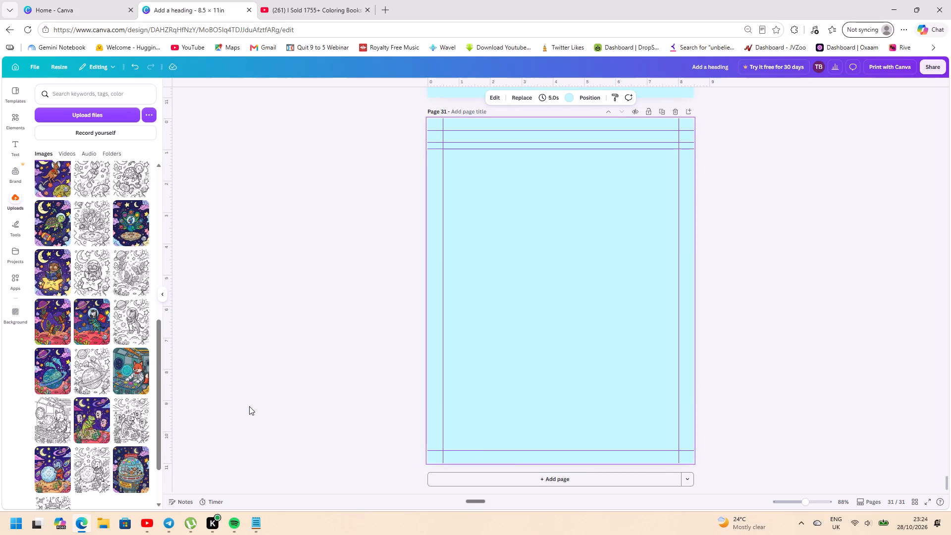
pyautogui.moveTo(51, 379); pyautogui.dragTo(247, 353)
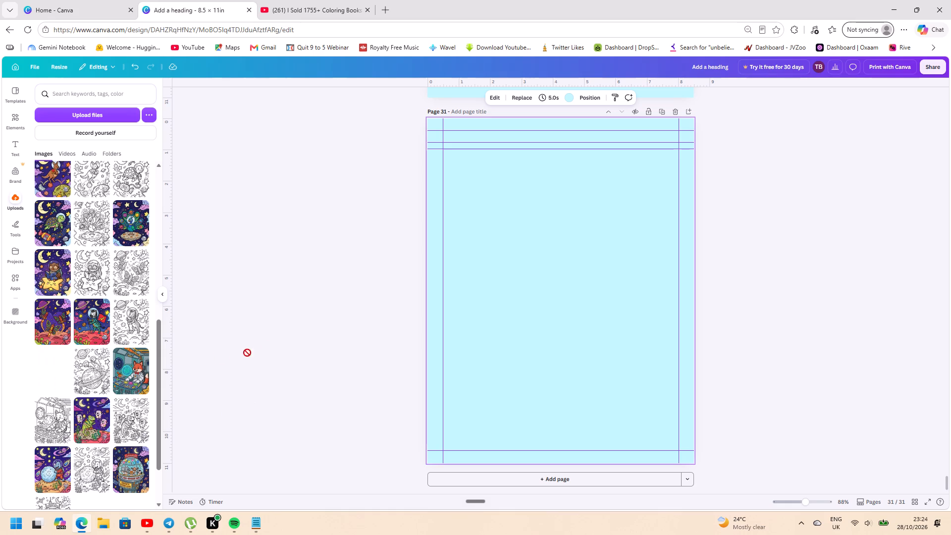
pyautogui.moveTo(247, 353); pyautogui.dragTo(465, 206)
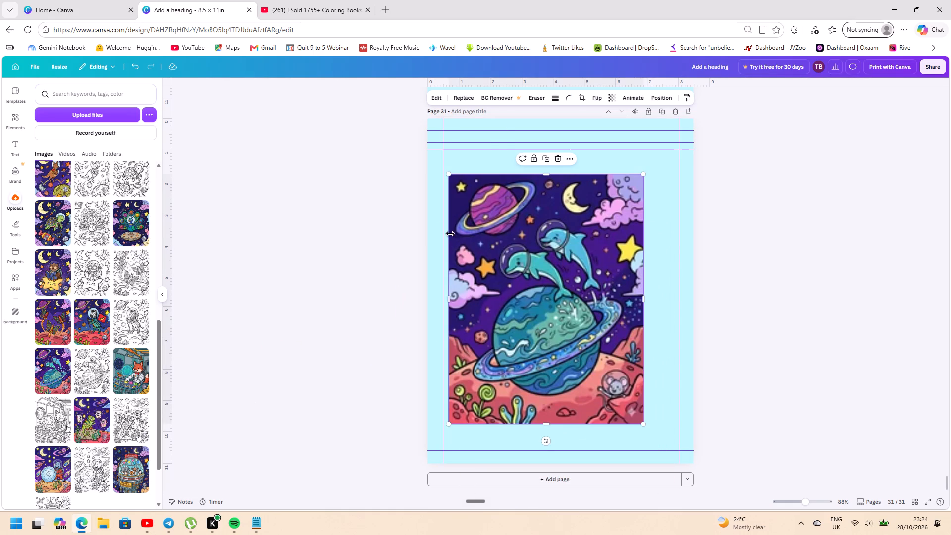
pyautogui.moveTo(510, 294); pyautogui.dragTo(506, 283)
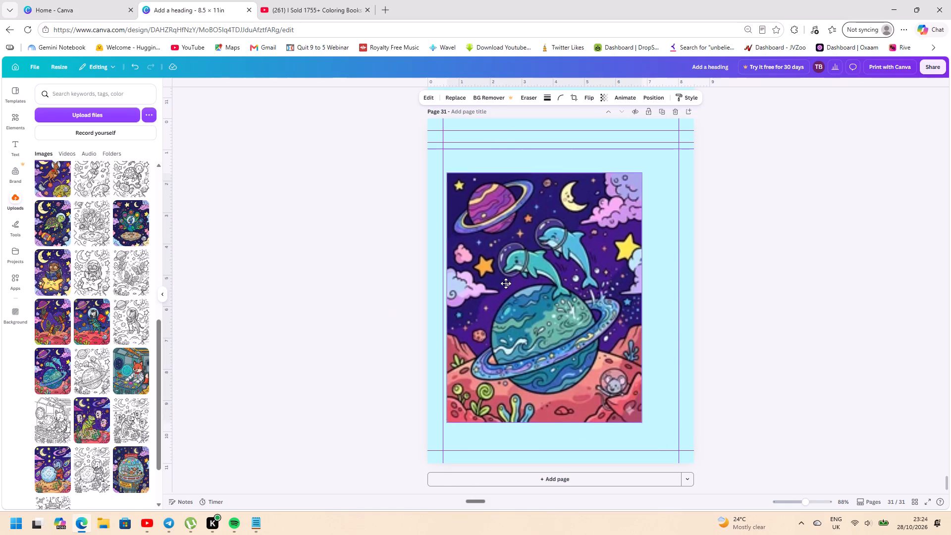
pyautogui.moveTo(506, 283); pyautogui.dragTo(503, 269)
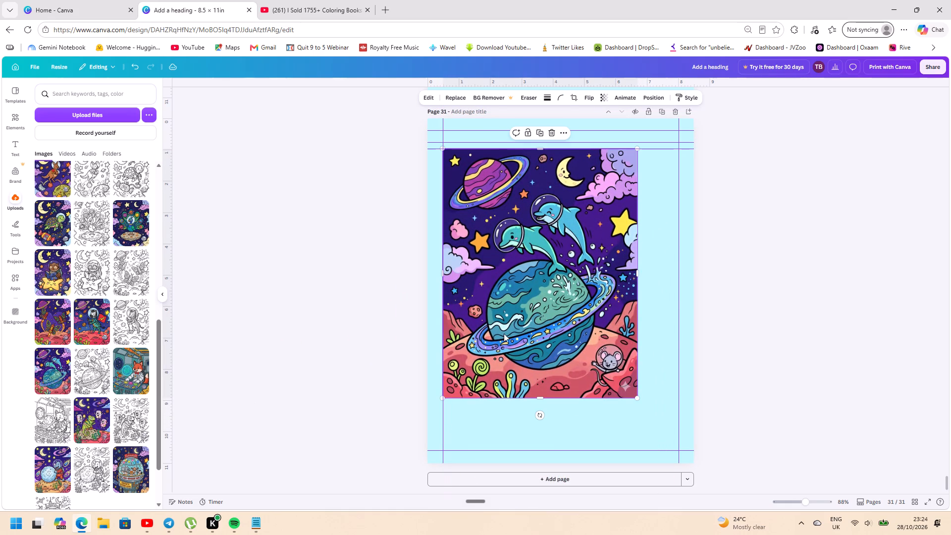
pyautogui.moveTo(634, 397); pyautogui.dragTo(679, 436)
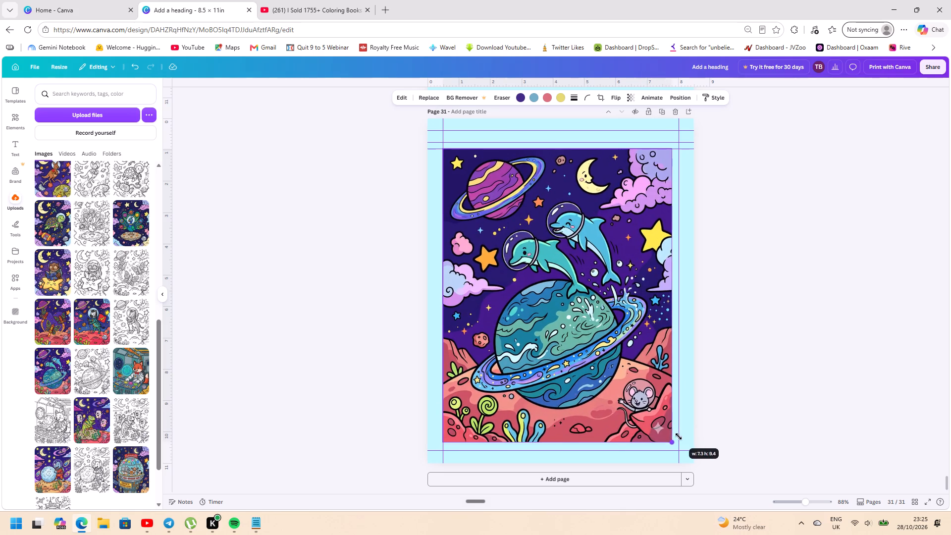
pyautogui.moveTo(679, 436); pyautogui.dragTo(684, 441)
pyautogui.click(340, 320)
# Add page 32 and fit the matching dolphins line-art image within its margin guides, below the heading area.
pyautogui.scroll(-2, 340, 326)
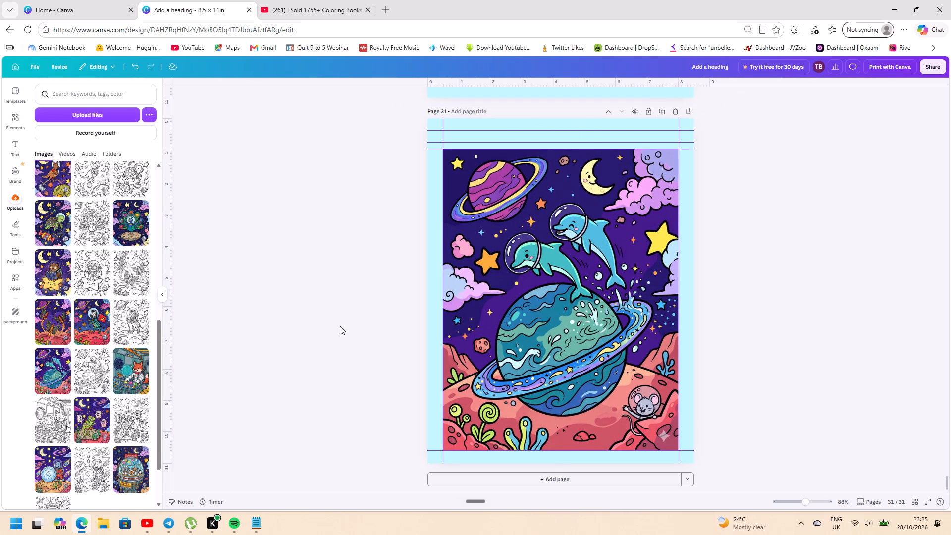
pyautogui.click(552, 477)
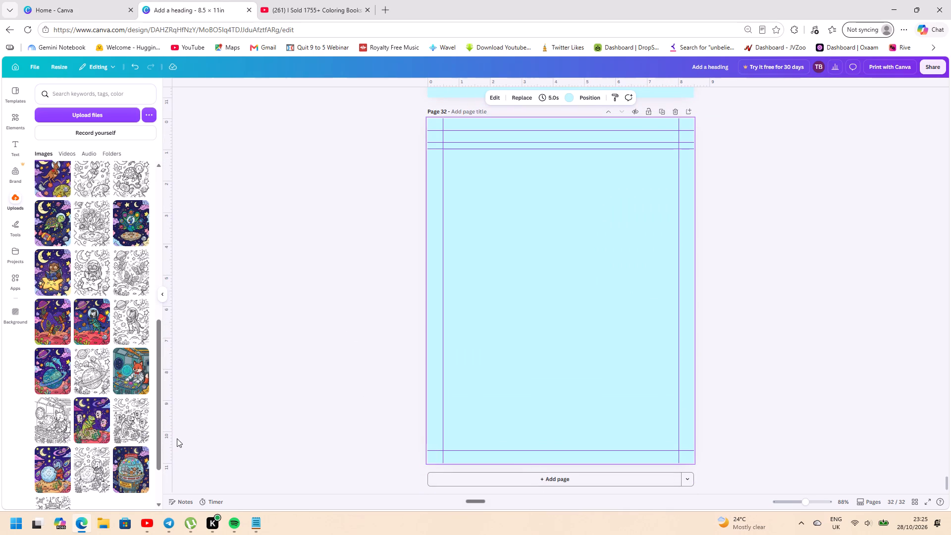
pyautogui.moveTo(92, 376); pyautogui.dragTo(454, 245)
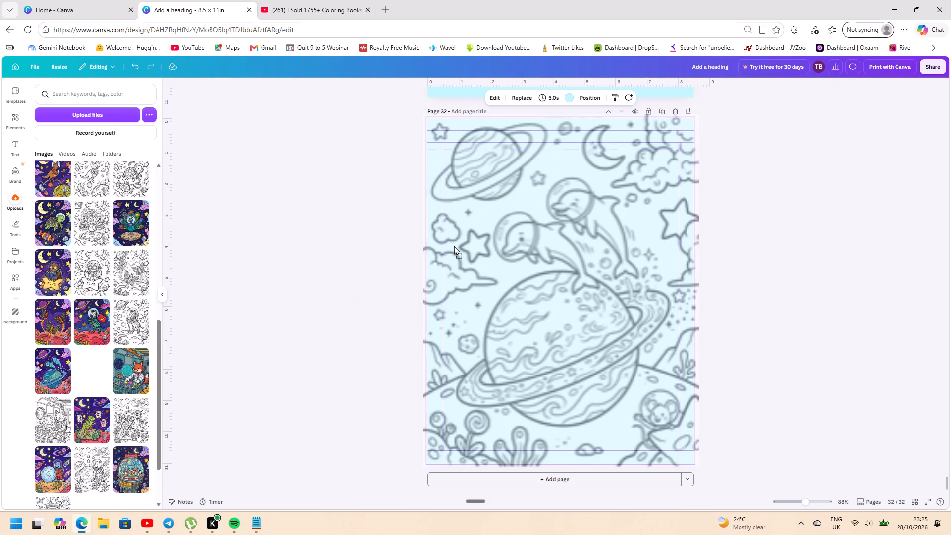
pyautogui.moveTo(454, 245); pyautogui.dragTo(461, 200)
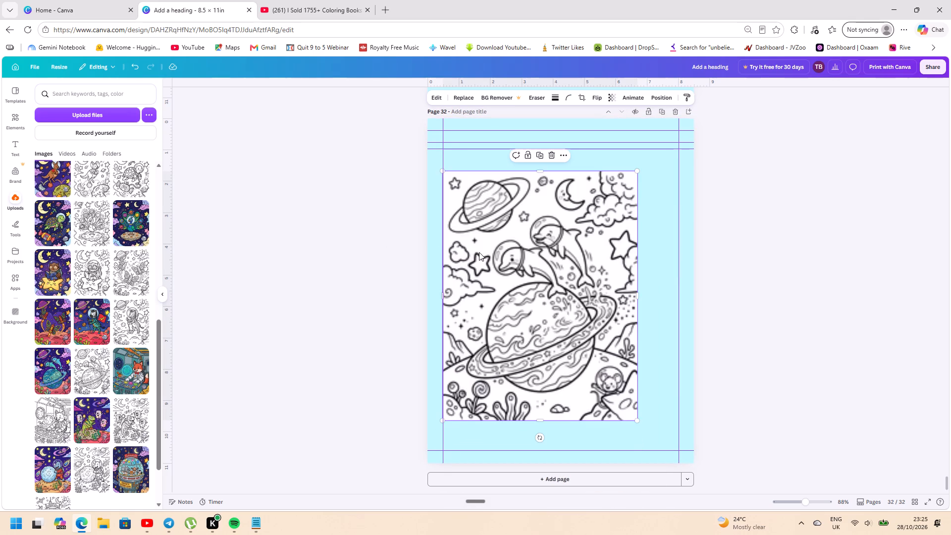
pyautogui.moveTo(479, 252); pyautogui.dragTo(481, 229)
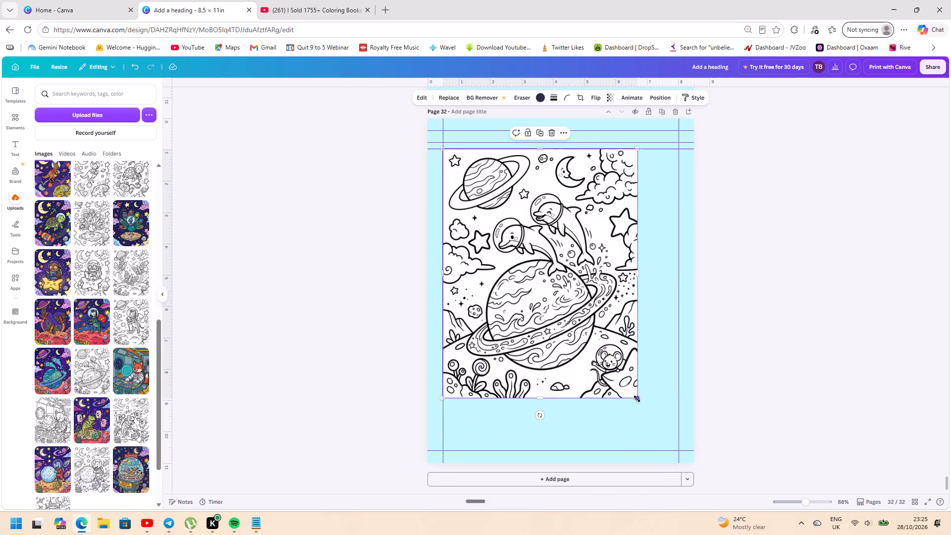
pyautogui.moveTo(637, 399); pyautogui.dragTo(689, 439)
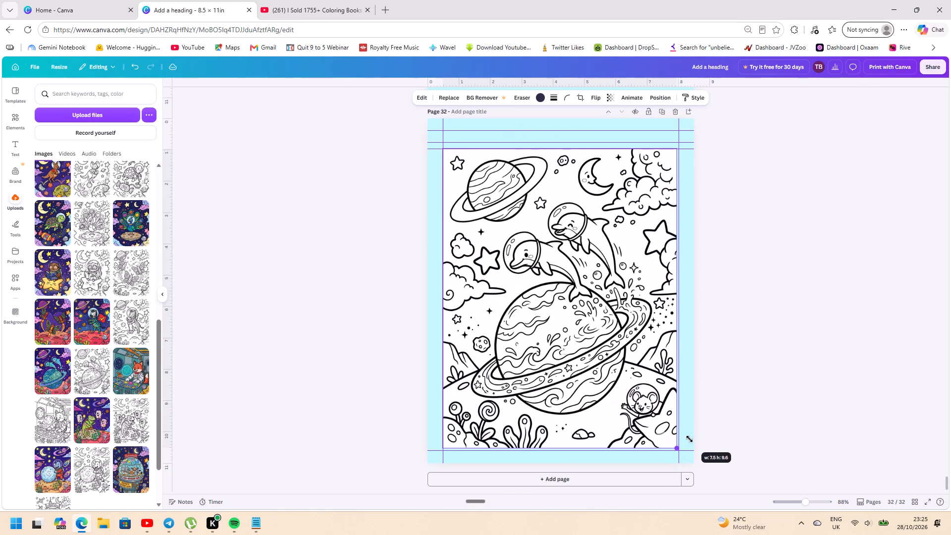
pyautogui.moveTo(689, 439); pyautogui.dragTo(690, 440)
pyautogui.click(352, 326)
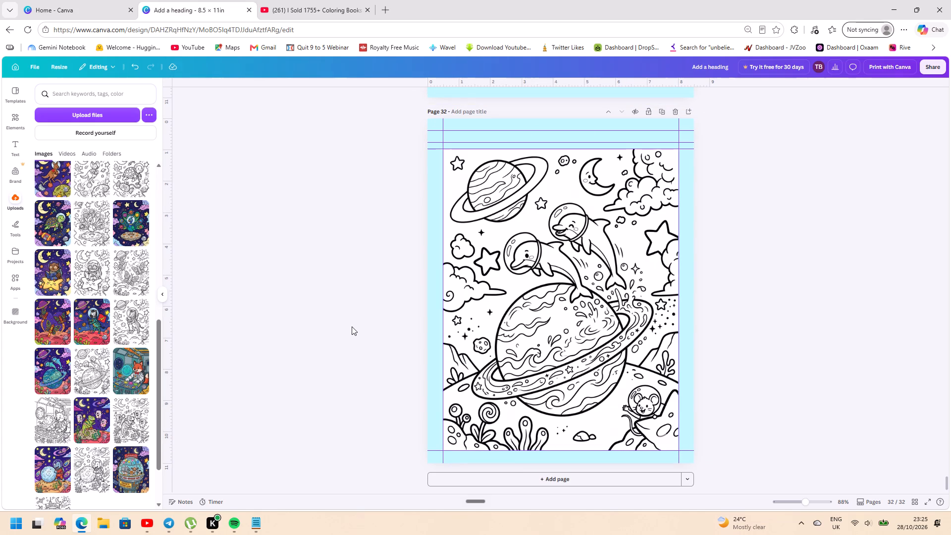
# Add page 33 and fit the coloured fox astronaut at the spaceship controls within its margin guides, below the heading area.
pyautogui.scroll(-2, 352, 326)
pyautogui.click(557, 478)
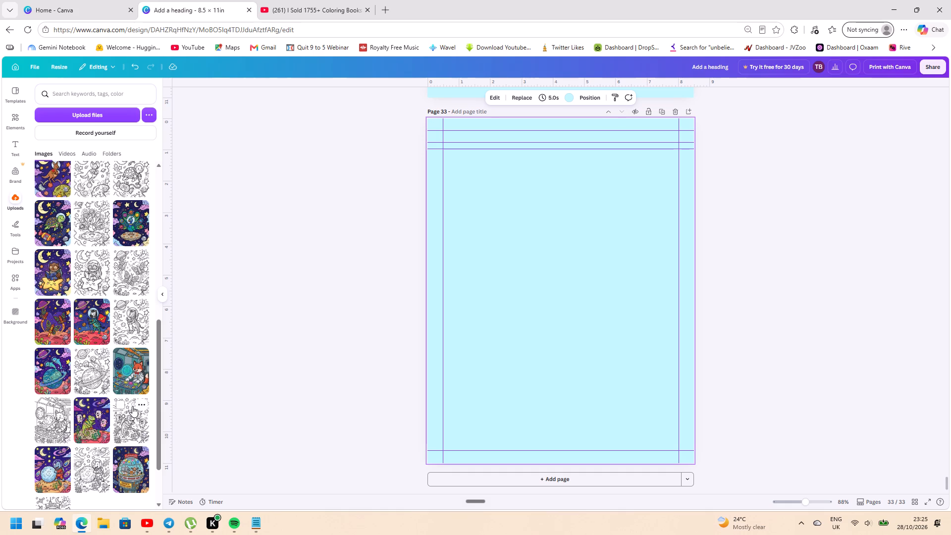
pyautogui.moveTo(139, 370); pyautogui.dragTo(277, 367)
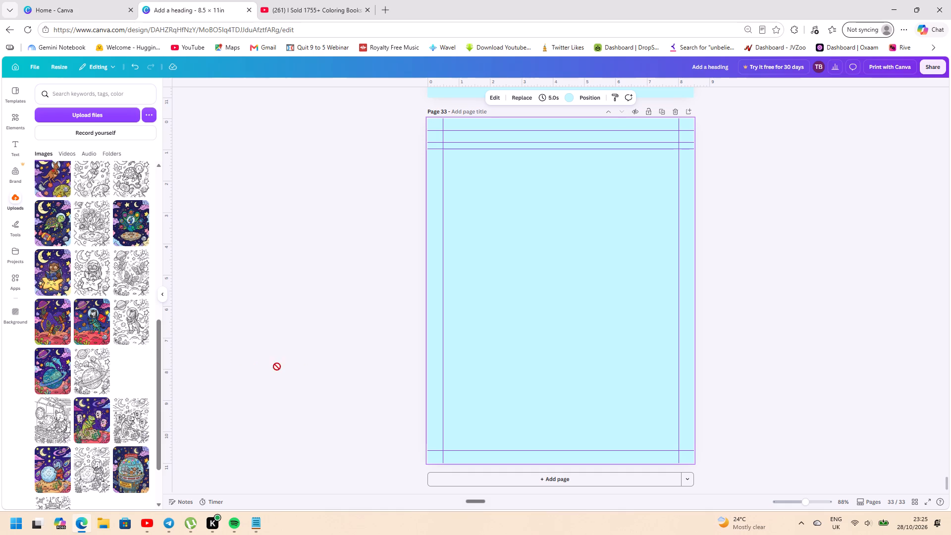
pyautogui.moveTo(277, 367); pyautogui.dragTo(470, 177)
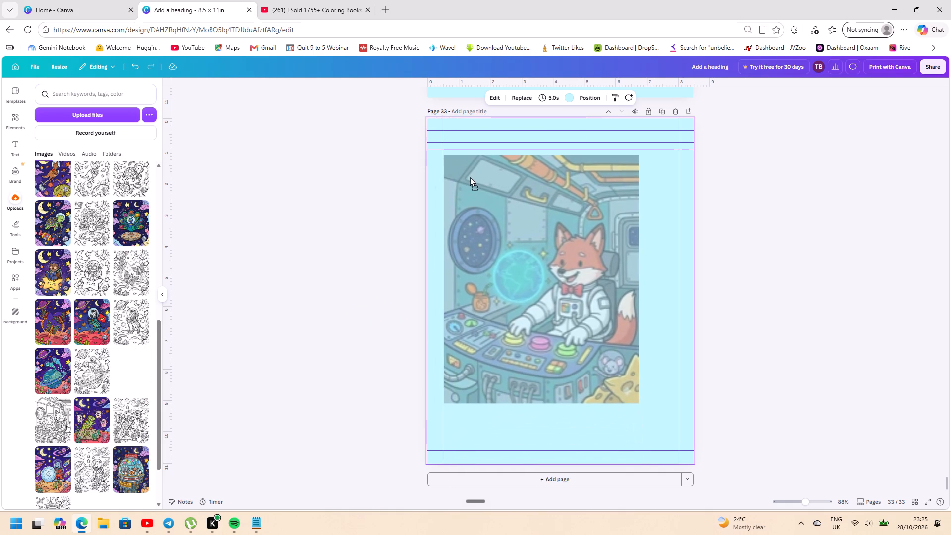
pyautogui.moveTo(470, 177); pyautogui.dragTo(469, 173)
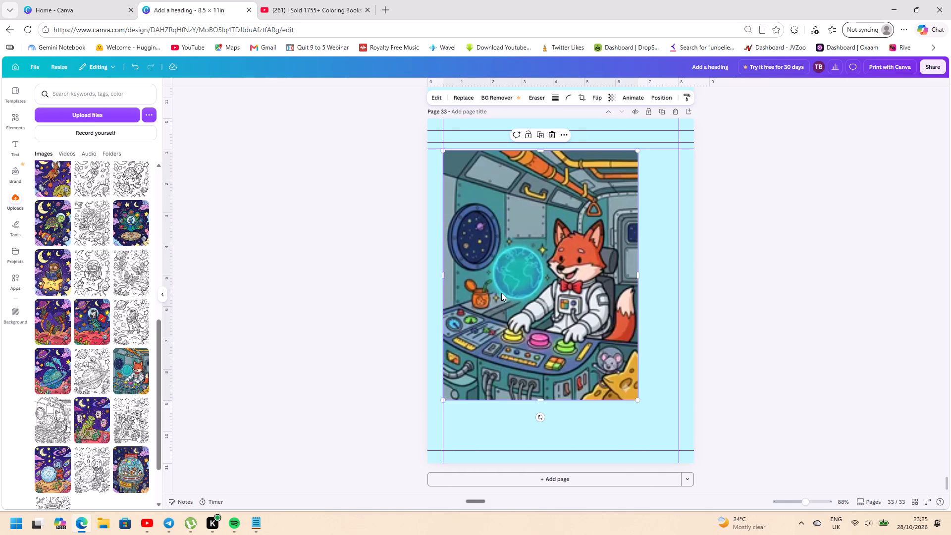
pyautogui.click(501, 293)
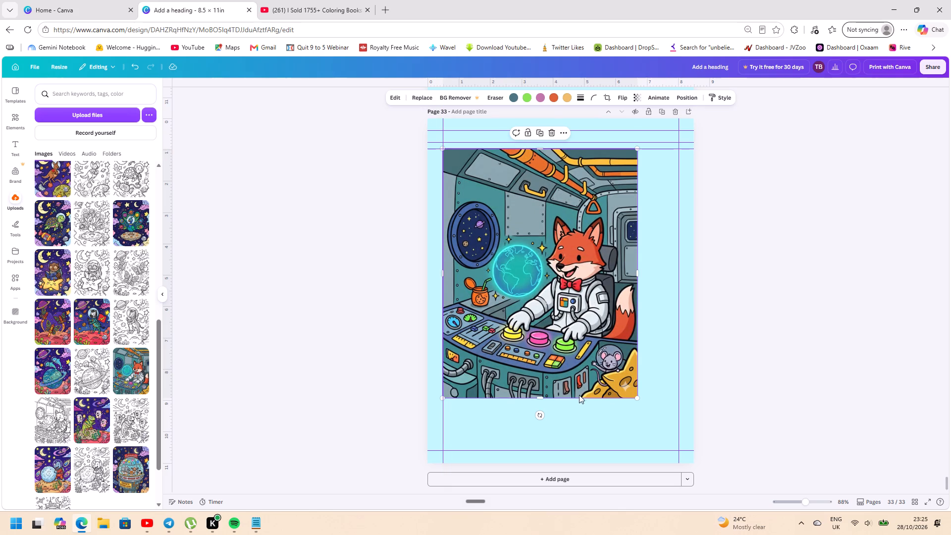
pyautogui.moveTo(635, 396); pyautogui.dragTo(687, 437)
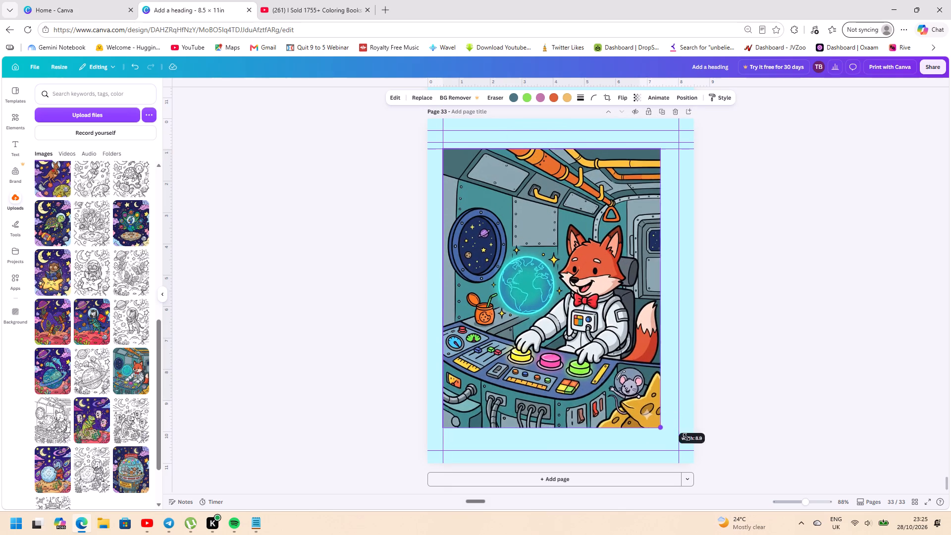
pyautogui.moveTo(687, 437); pyautogui.dragTo(688, 439)
pyautogui.click(325, 339)
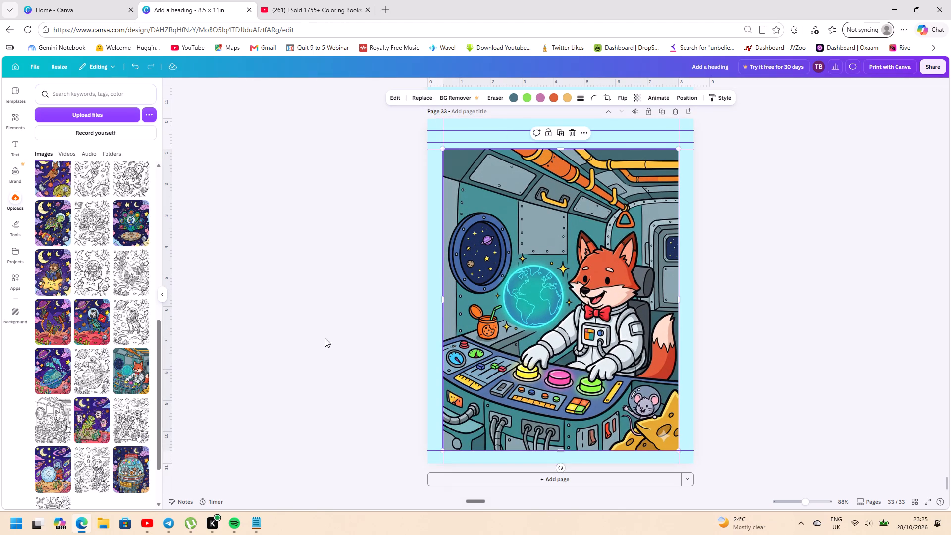
# Add page 34 and fit the matching fox astronaut line-art image within its margin guides, below the heading area.
pyautogui.scroll(-2, 324, 345)
pyautogui.click(552, 481)
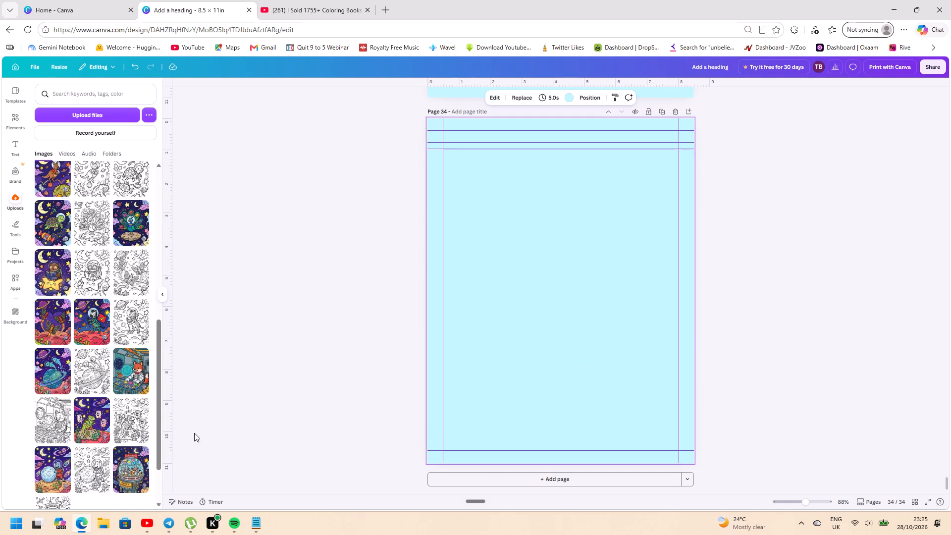
pyautogui.moveTo(55, 428); pyautogui.dragTo(350, 324)
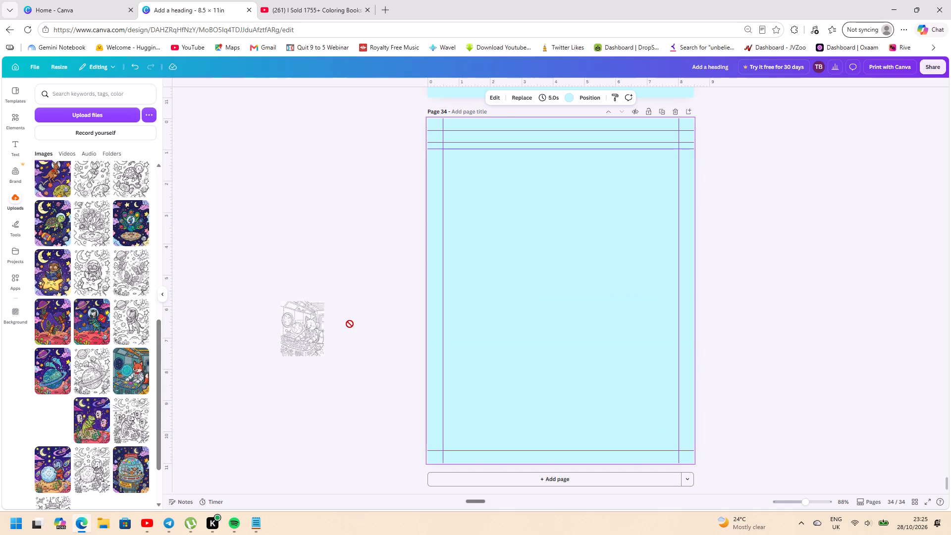
pyautogui.moveTo(350, 324); pyautogui.dragTo(458, 207)
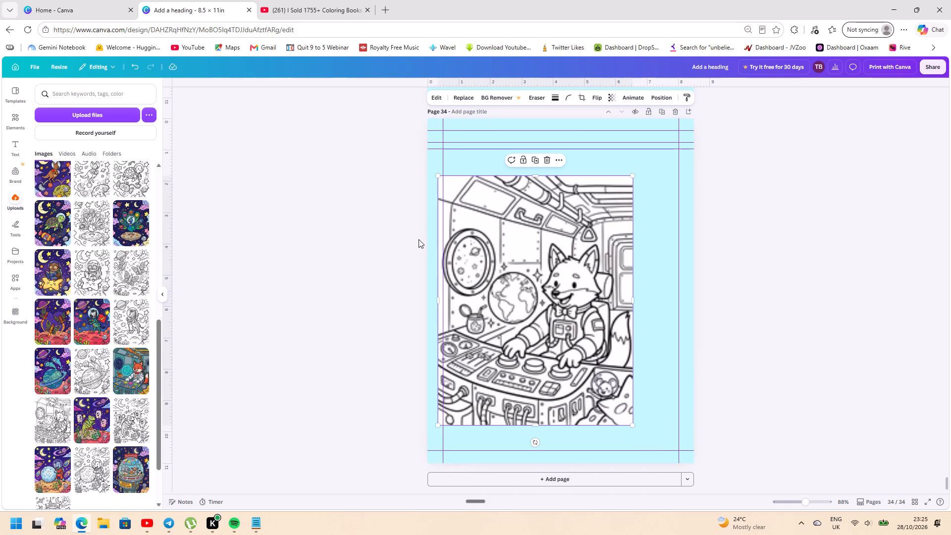
pyautogui.moveTo(465, 246); pyautogui.dragTo(472, 218)
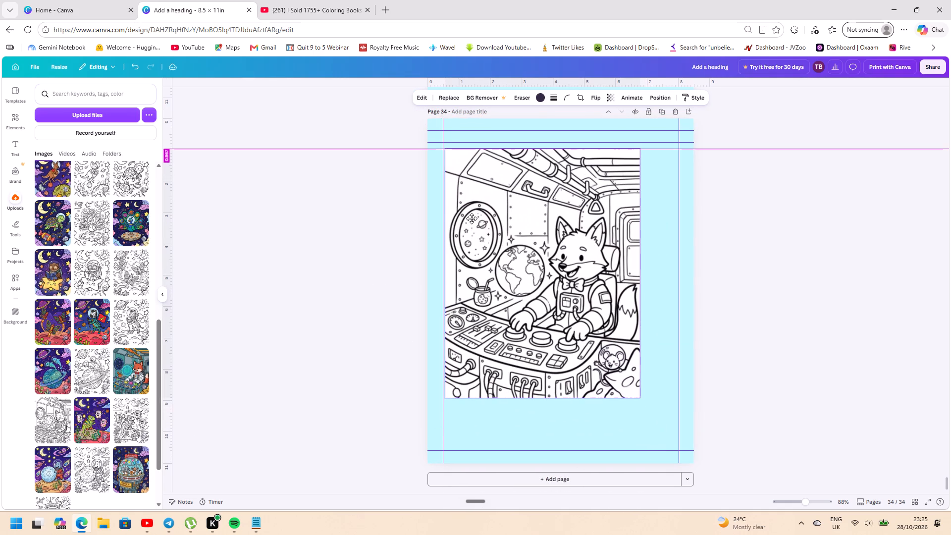
pyautogui.moveTo(472, 218); pyautogui.dragTo(471, 218)
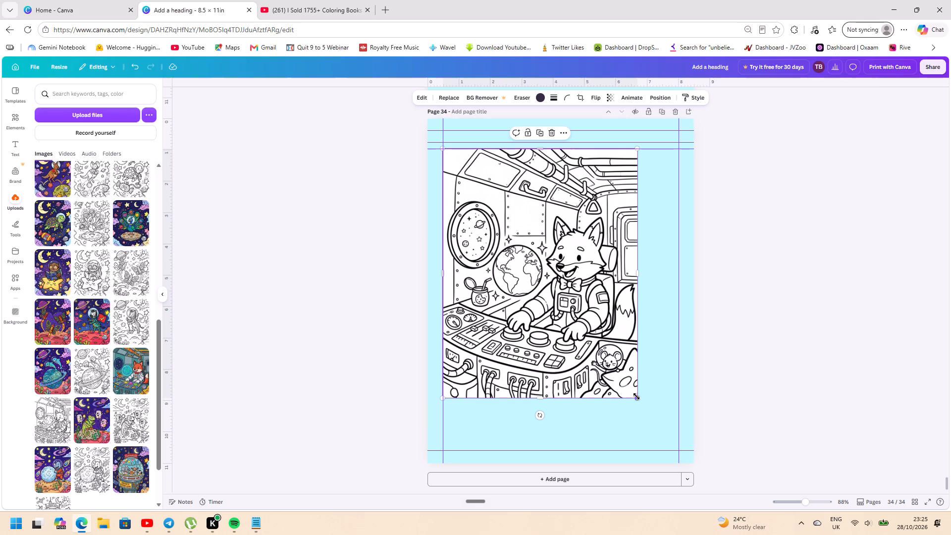
pyautogui.moveTo(636, 396); pyautogui.dragTo(686, 440)
pyautogui.click(322, 307)
# Add page 35 and fit the coloured chameleon with dancing marshmallow creatures within its margin guides, below the heading area.
pyautogui.scroll(-1, 322, 320)
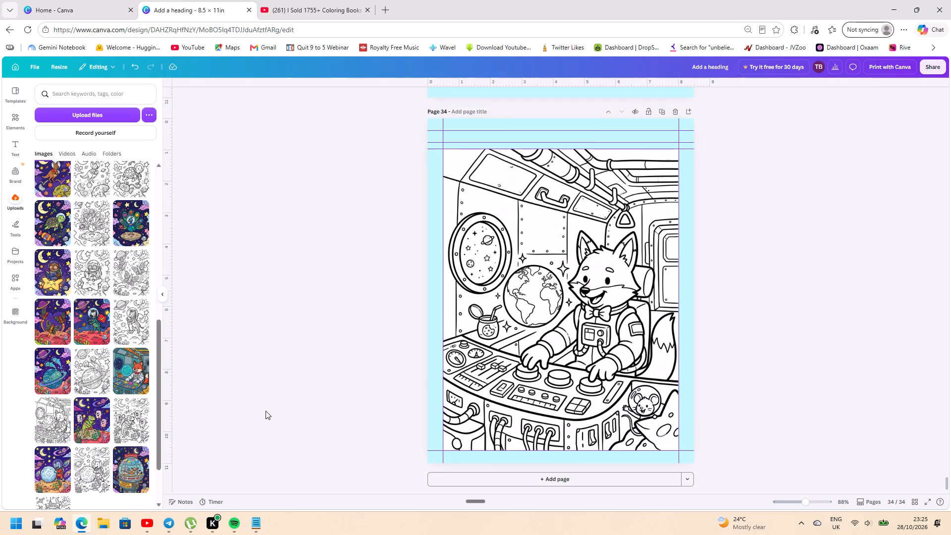
pyautogui.click(578, 484)
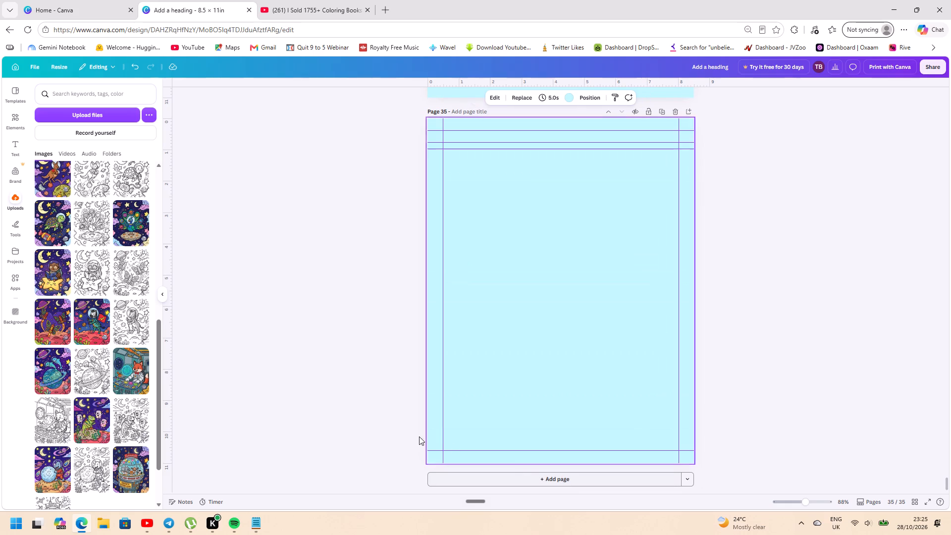
pyautogui.moveTo(91, 427); pyautogui.dragTo(306, 394)
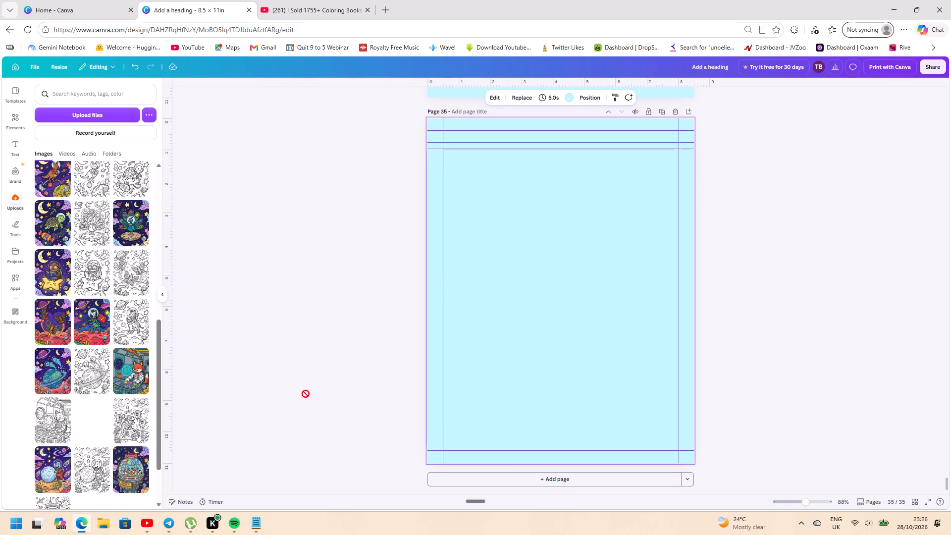
pyautogui.moveTo(306, 394); pyautogui.dragTo(461, 198)
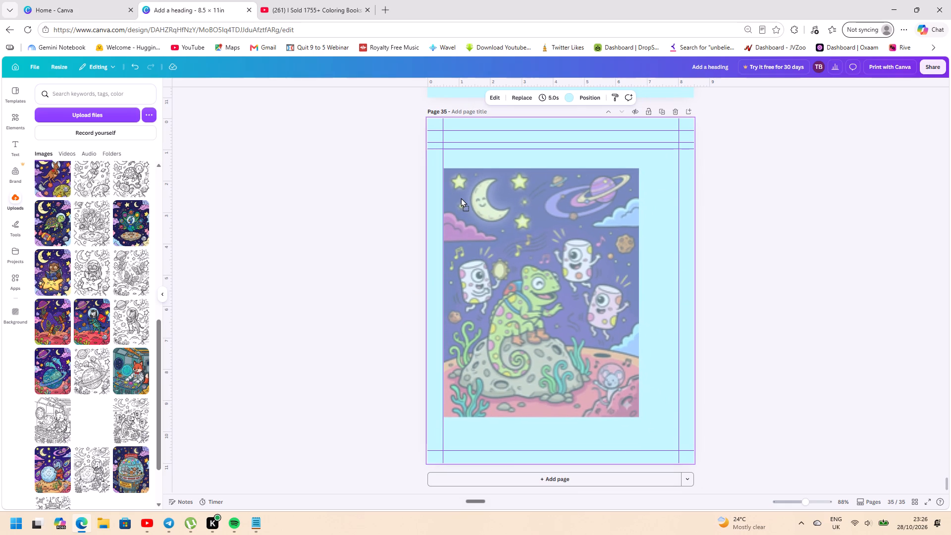
pyautogui.moveTo(461, 198); pyautogui.dragTo(460, 198)
pyautogui.moveTo(506, 254); pyautogui.dragTo(504, 236)
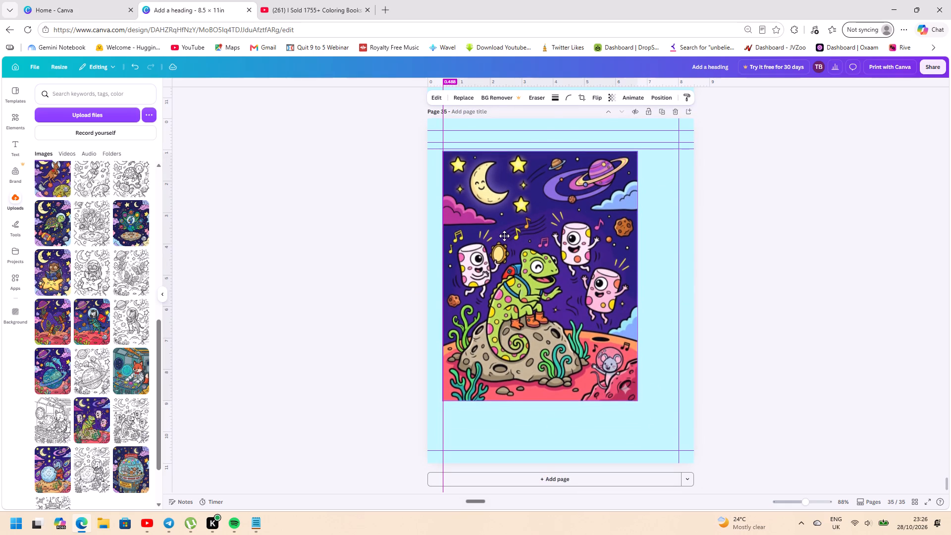
pyautogui.moveTo(504, 236); pyautogui.dragTo(504, 235)
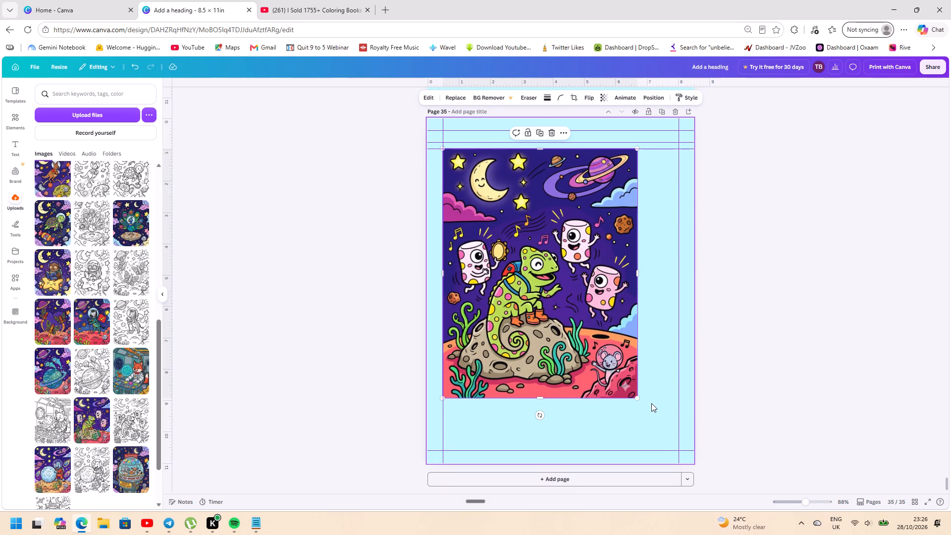
pyautogui.moveTo(635, 399); pyautogui.dragTo(688, 440)
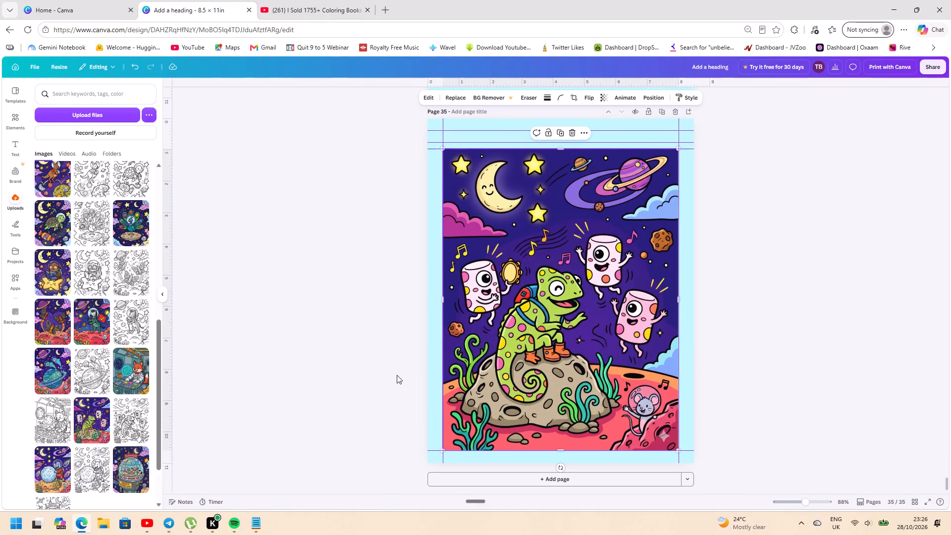
# Add page 36 and fit the matching chameleon and marshmallow creatures line-art image within its margin guides, below the heading area.
pyautogui.scroll(-1, 397, 374)
pyautogui.click(542, 479)
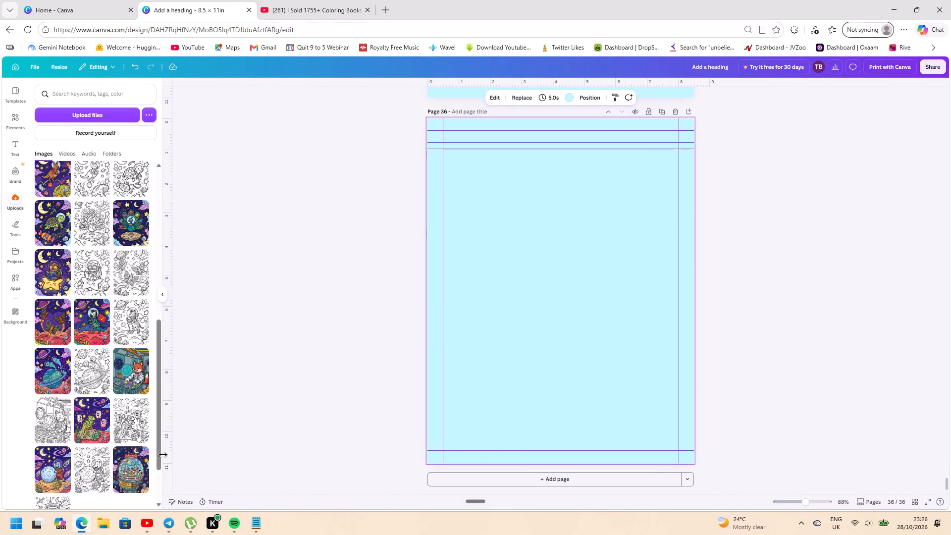
pyautogui.moveTo(136, 421); pyautogui.dragTo(473, 184)
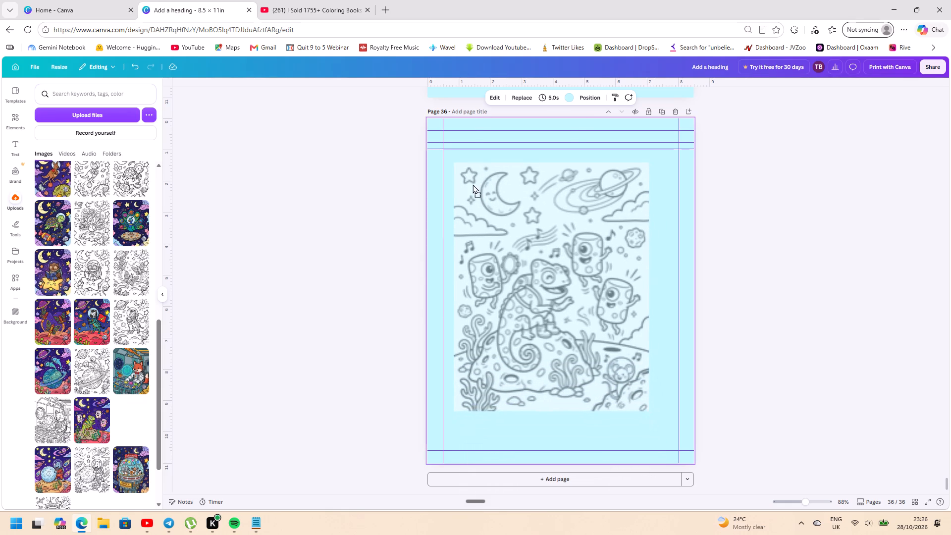
pyautogui.moveTo(473, 184); pyautogui.dragTo(469, 183)
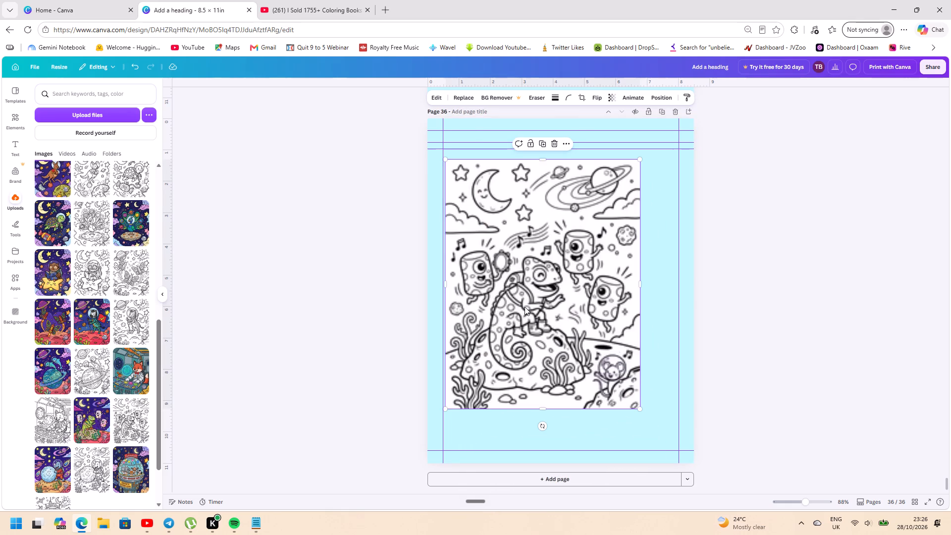
pyautogui.moveTo(527, 319); pyautogui.dragTo(524, 309)
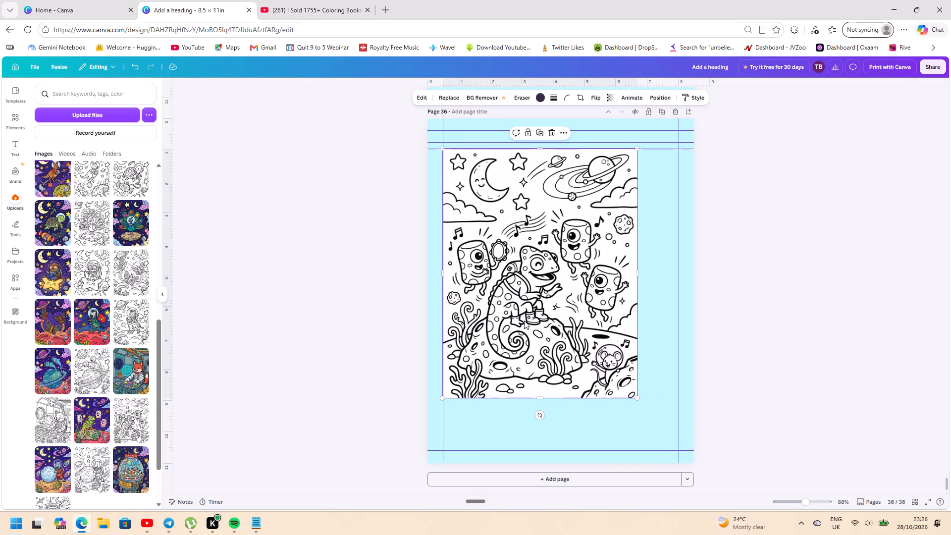
pyautogui.moveTo(636, 399); pyautogui.dragTo(690, 434)
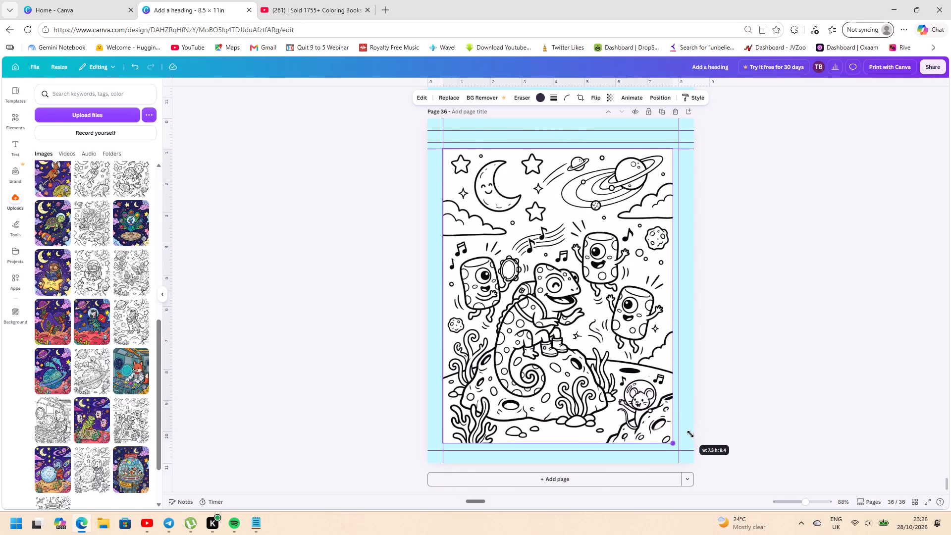
pyautogui.moveTo(690, 434); pyautogui.dragTo(693, 436)
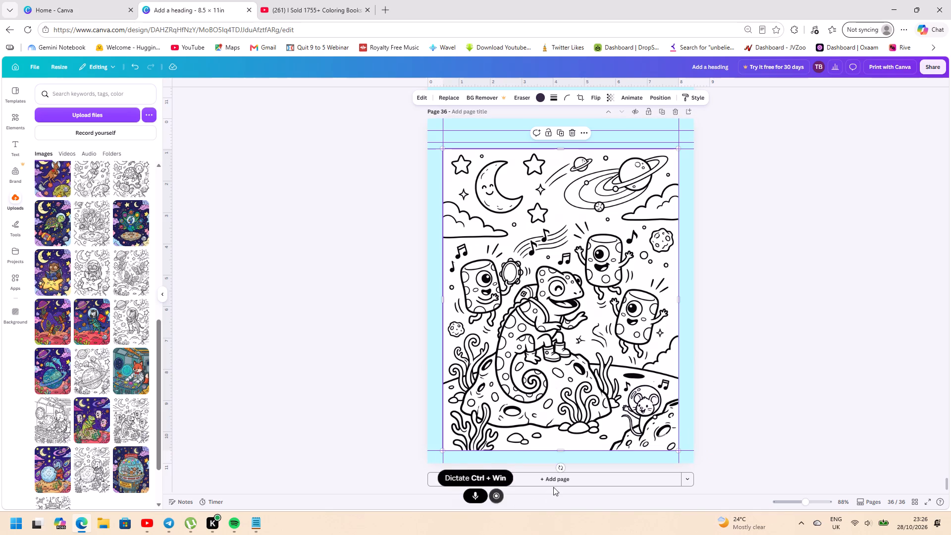
# Add page 37 and fit the coloured rhino astronaut pushing the icy ball within its margin guides, below the heading area.
pyautogui.click(555, 482)
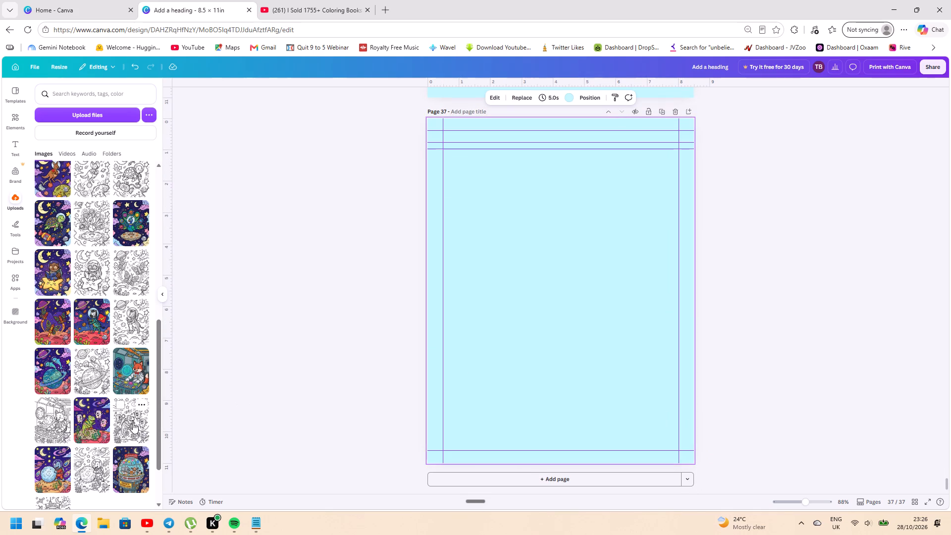
pyautogui.moveTo(50, 466); pyautogui.dragTo(458, 238)
pyautogui.moveTo(503, 292); pyautogui.dragTo(505, 228)
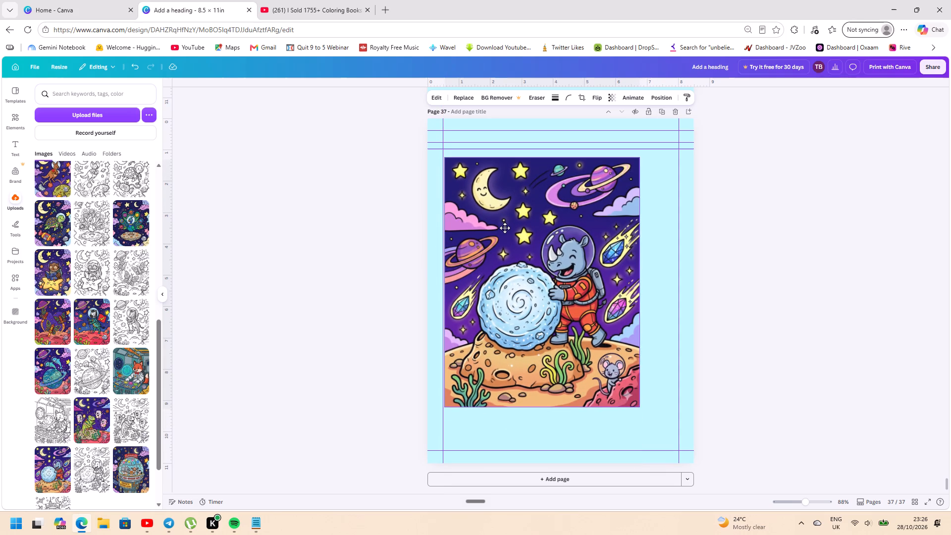
pyautogui.moveTo(505, 228); pyautogui.dragTo(505, 223)
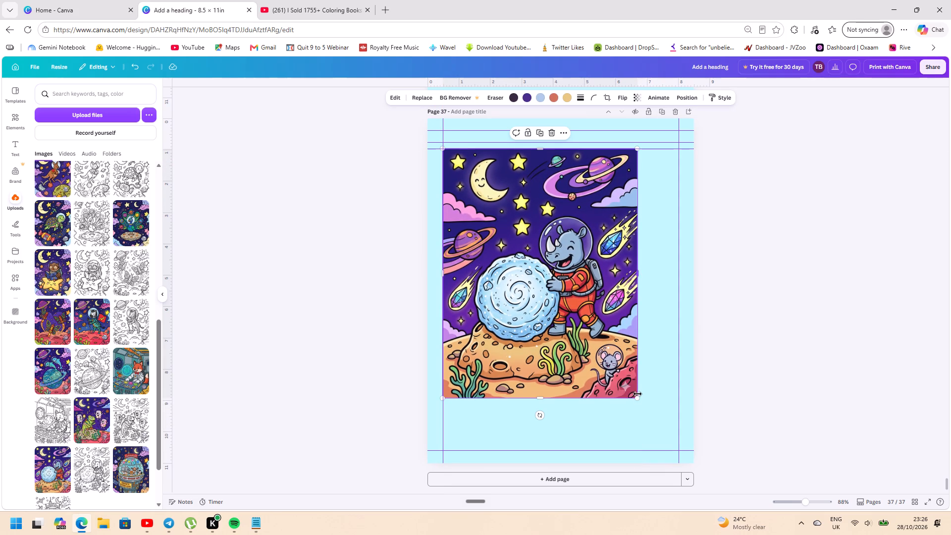
pyautogui.moveTo(638, 399); pyautogui.dragTo(686, 436)
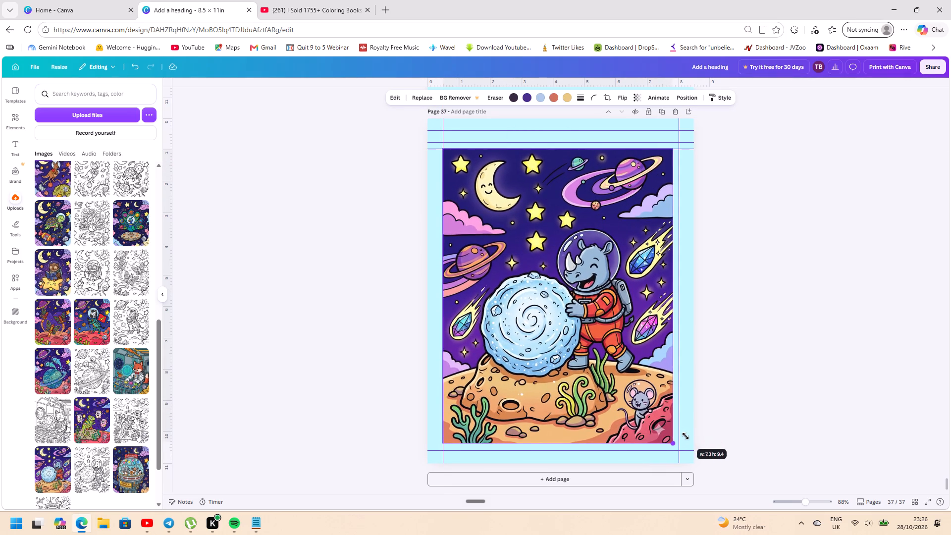
pyautogui.moveTo(686, 436); pyautogui.dragTo(691, 441)
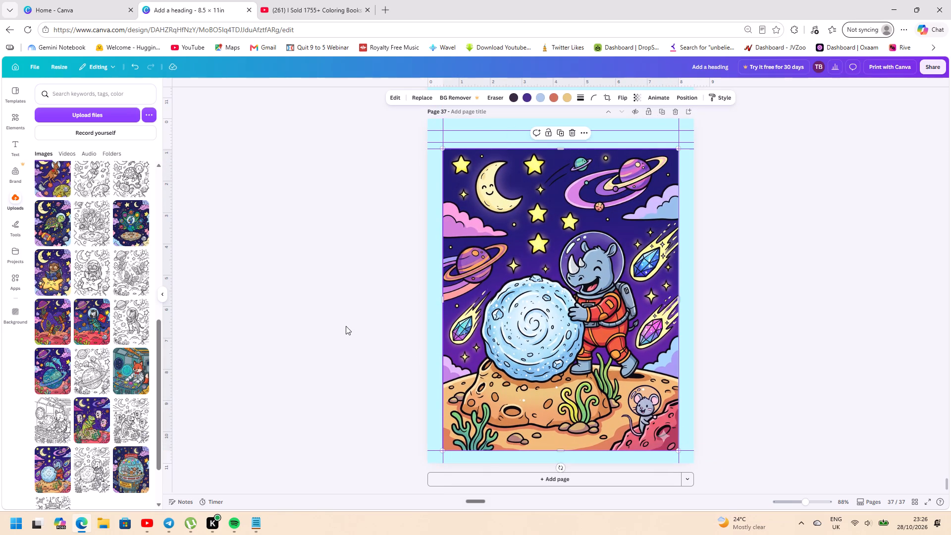
pyautogui.click(346, 326)
# Add page 38 and fit the matching rhino astronaut line-art image within its margin guides, below the heading area.
pyautogui.scroll(-1, 346, 332)
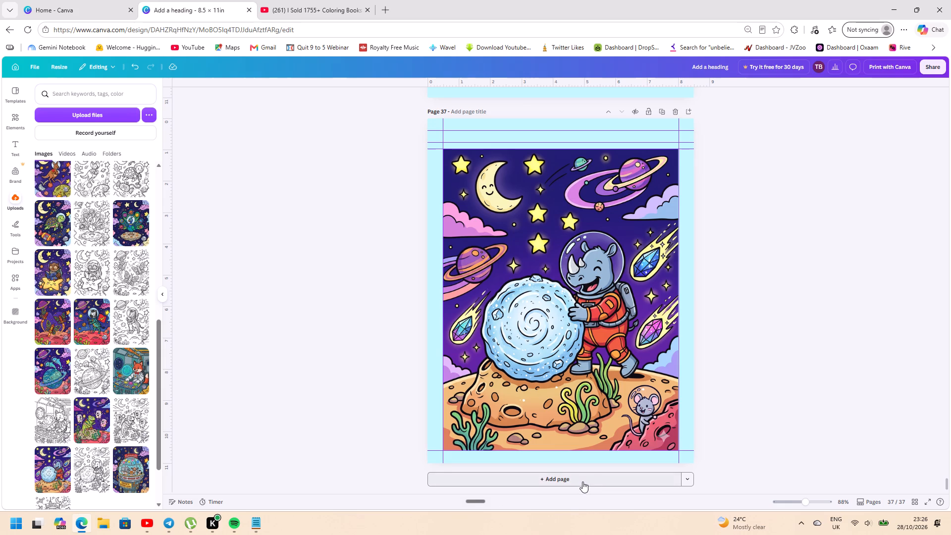
pyautogui.click(582, 481)
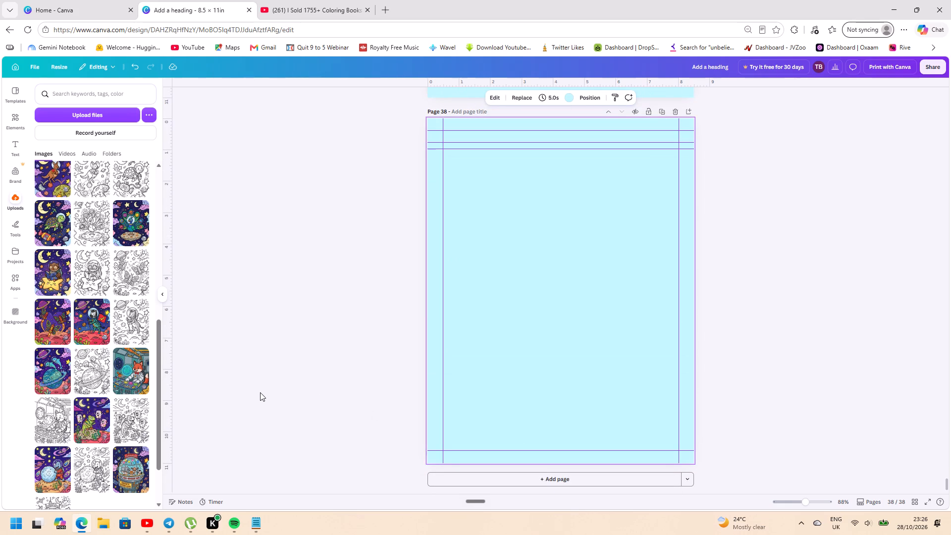
pyautogui.moveTo(94, 477); pyautogui.dragTo(499, 267)
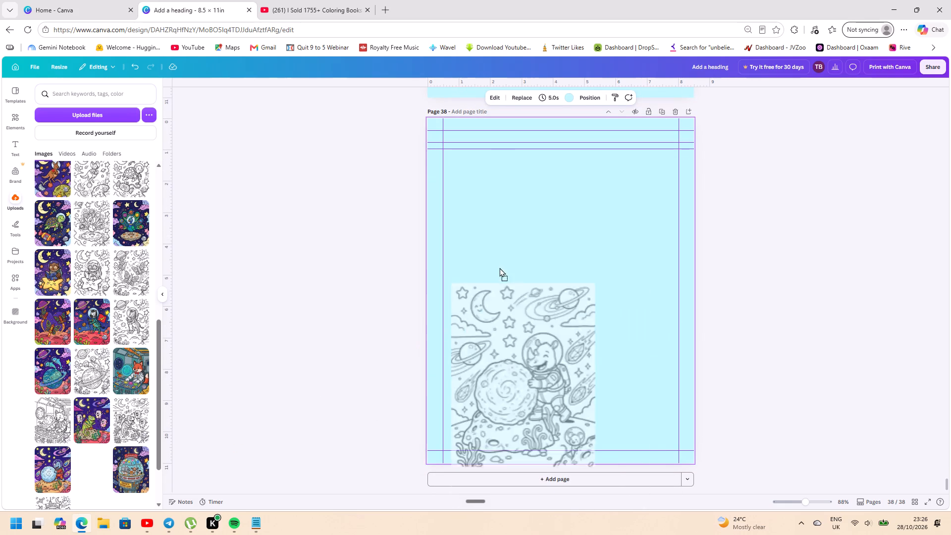
pyautogui.moveTo(499, 267); pyautogui.dragTo(465, 193)
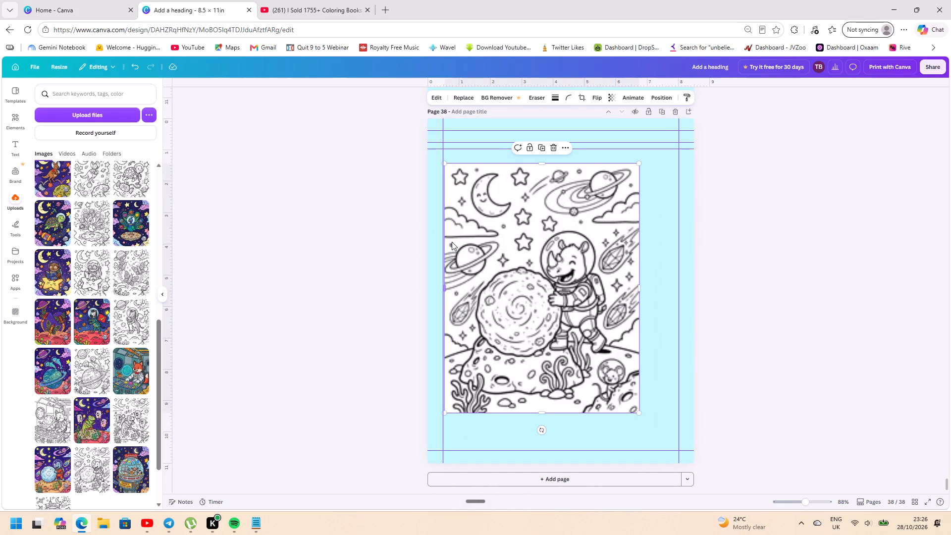
pyautogui.moveTo(497, 260); pyautogui.dragTo(496, 245)
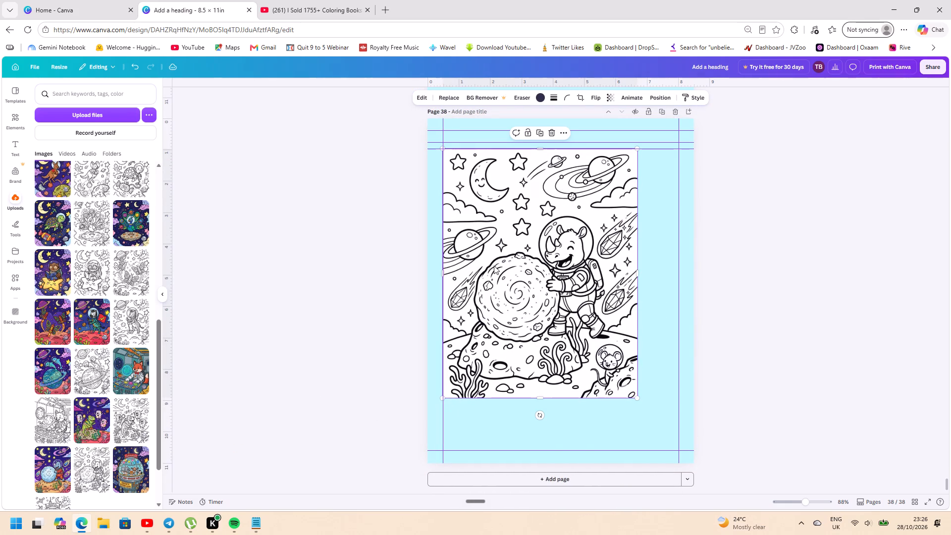
pyautogui.moveTo(637, 396); pyautogui.dragTo(673, 425)
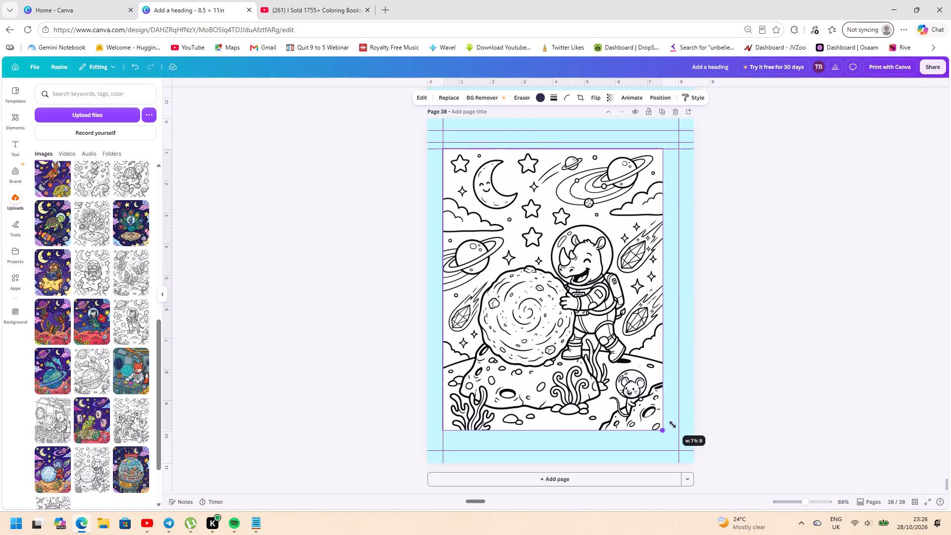
pyautogui.moveTo(673, 425); pyautogui.dragTo(690, 440)
pyautogui.click(347, 325)
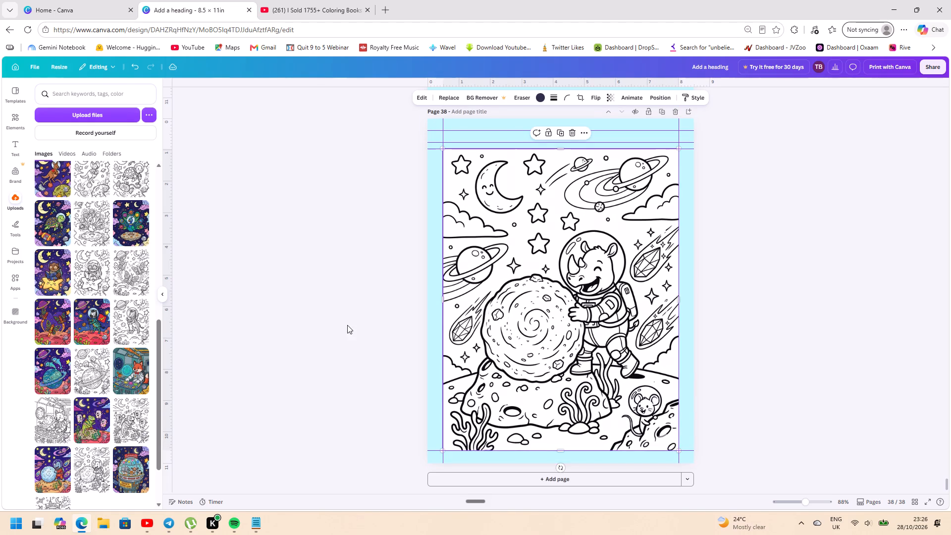
# Add page 39 and fit the coloured Zoo-niverse Hub space station within its margin guides at about 7.5 × 9.6 in, below the heading area.
pyautogui.scroll(-2, 308, 330)
pyautogui.click(542, 481)
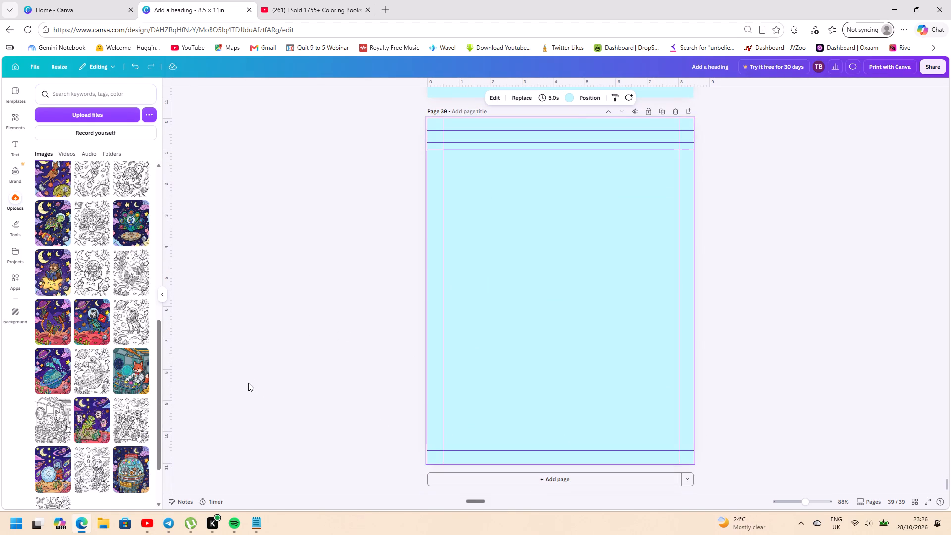
pyautogui.scroll(-1, 132, 410)
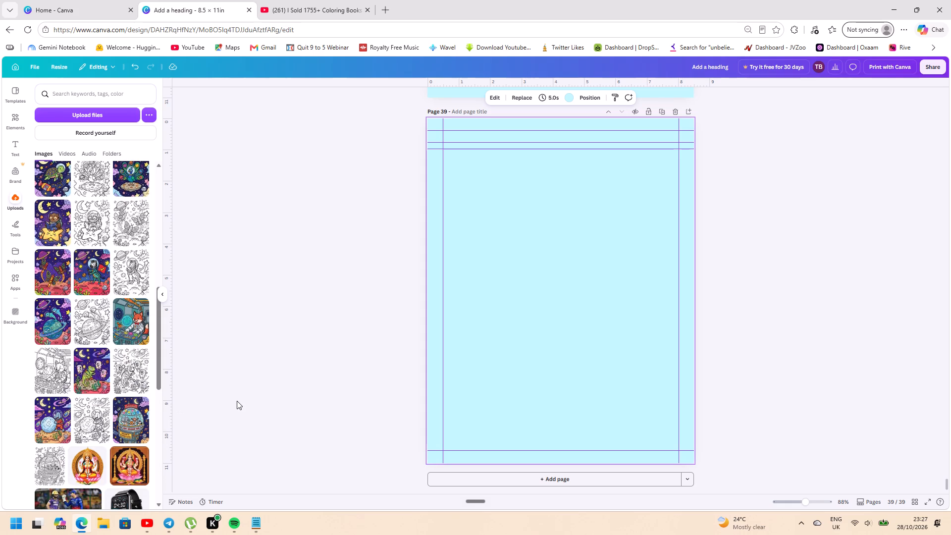
pyautogui.scroll(-1, 103, 434)
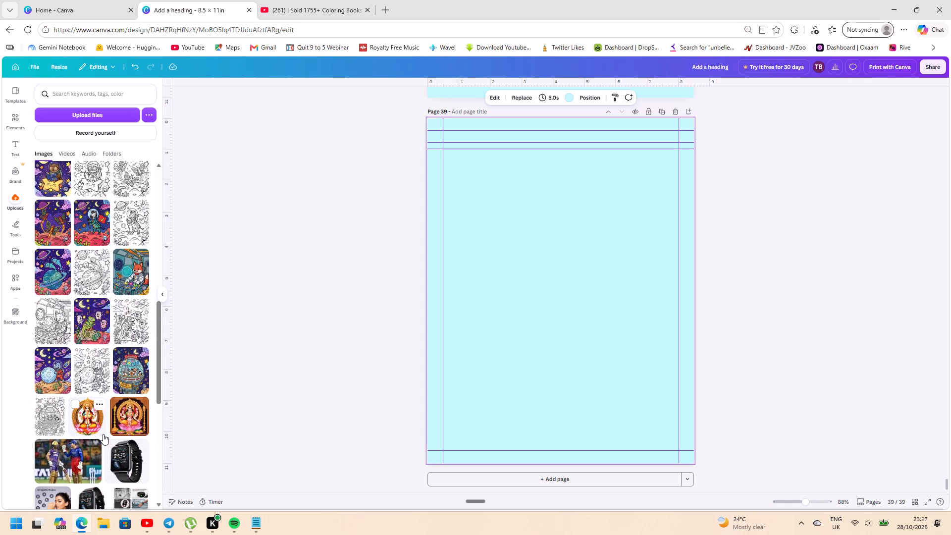
pyautogui.moveTo(140, 380); pyautogui.dragTo(453, 214)
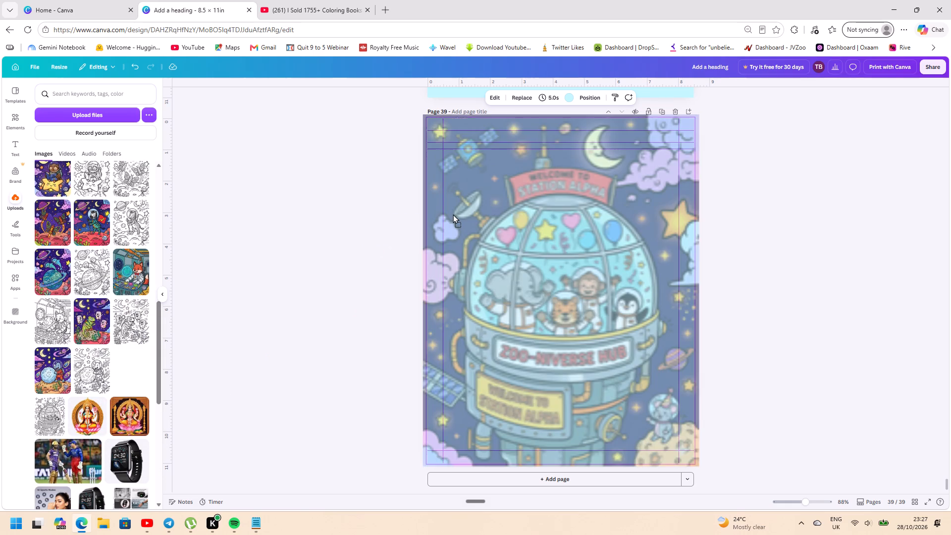
pyautogui.moveTo(453, 214); pyautogui.dragTo(470, 182)
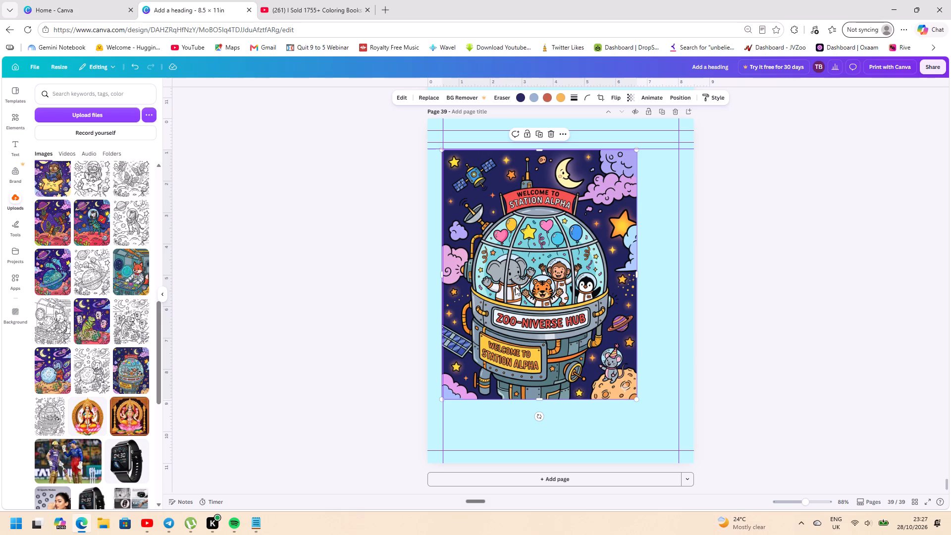
pyautogui.click(528, 284)
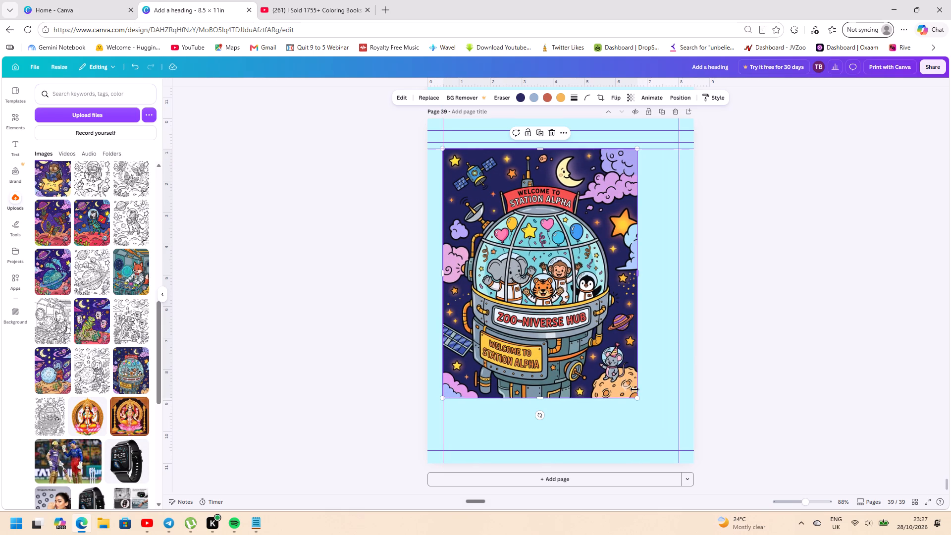
pyautogui.moveTo(636, 396); pyautogui.dragTo(695, 433)
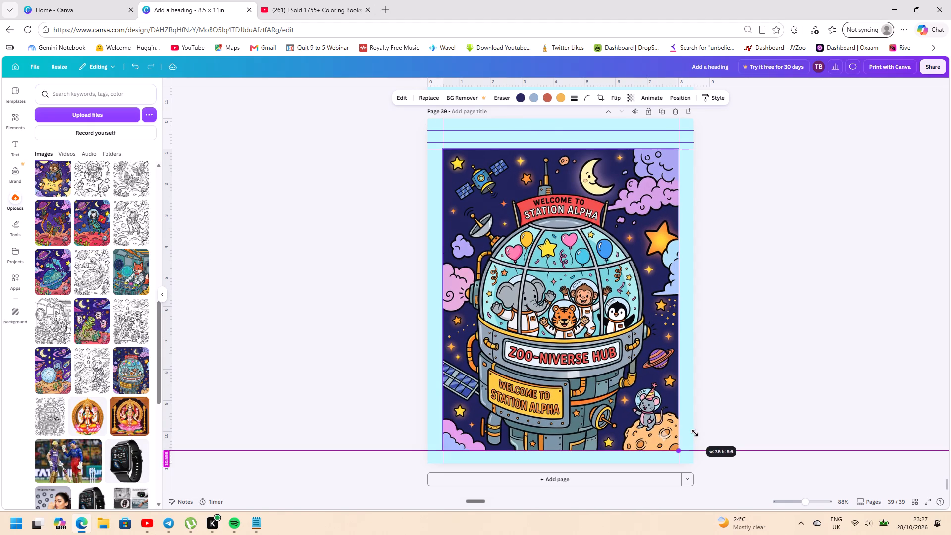
pyautogui.moveTo(695, 433); pyautogui.dragTo(695, 432)
pyautogui.click(358, 335)
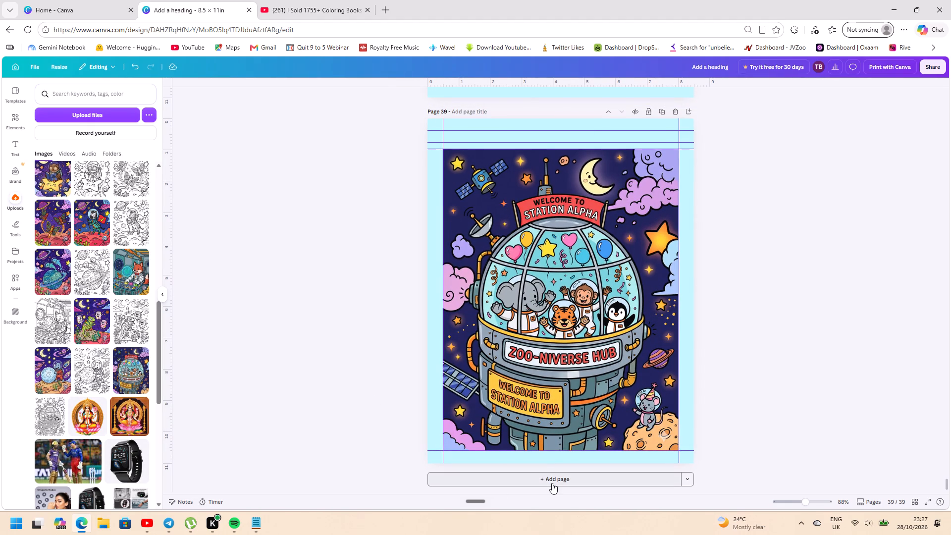
# Add a blank page 40 after the coloured Zoo-niverse Hub page.
pyautogui.click(552, 483)
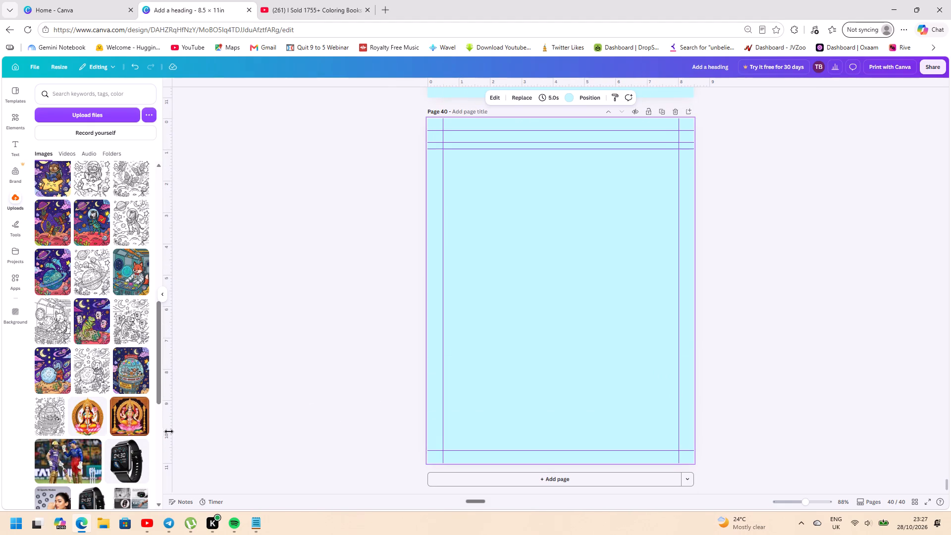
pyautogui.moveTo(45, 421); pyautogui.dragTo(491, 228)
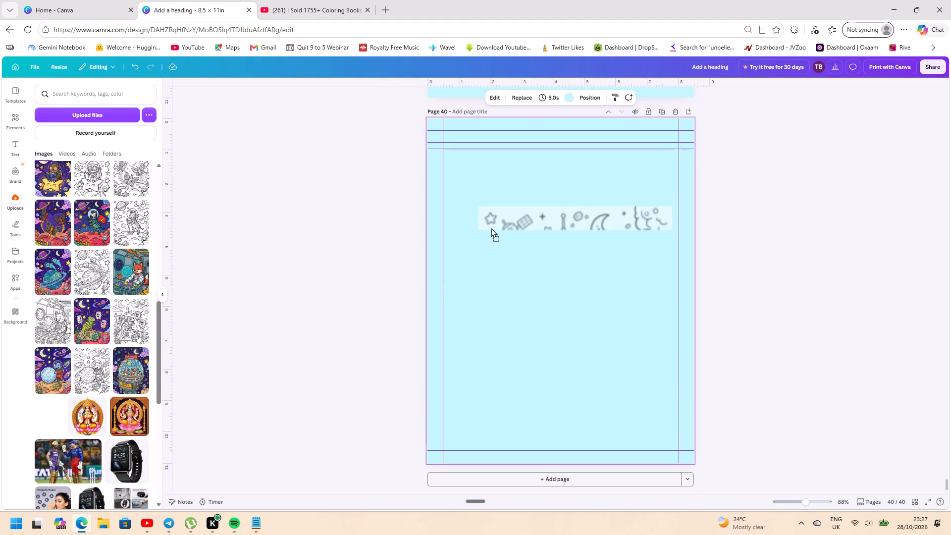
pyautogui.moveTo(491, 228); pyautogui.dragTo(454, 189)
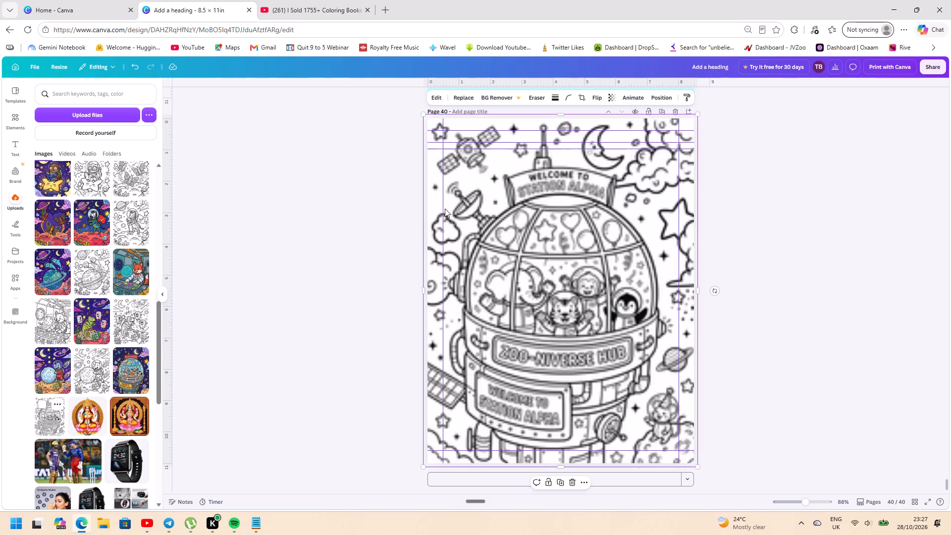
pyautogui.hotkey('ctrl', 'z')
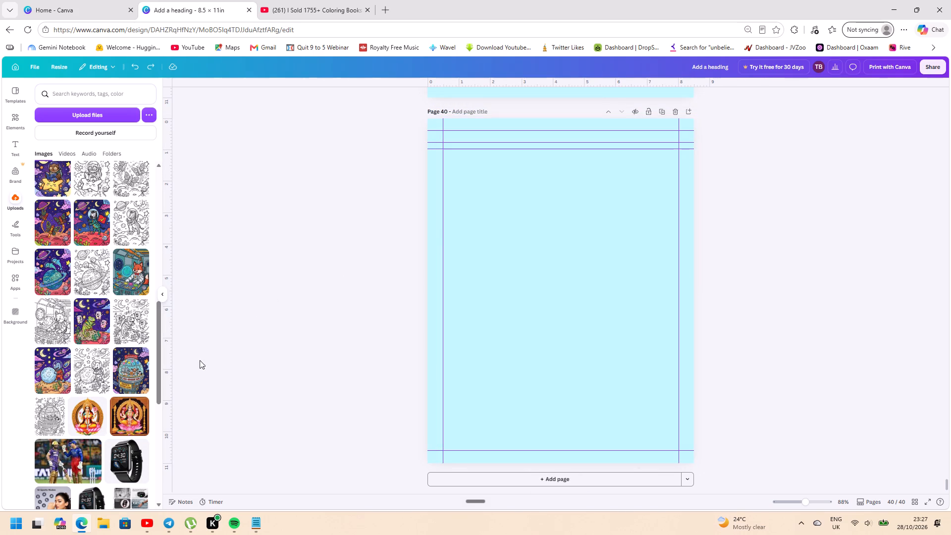
# Place the matching Zoo-niverse Hub line-art image on page 40 and fit it within the margin guides, below the heading area.
pyautogui.moveTo(56, 422); pyautogui.dragTo(482, 218)
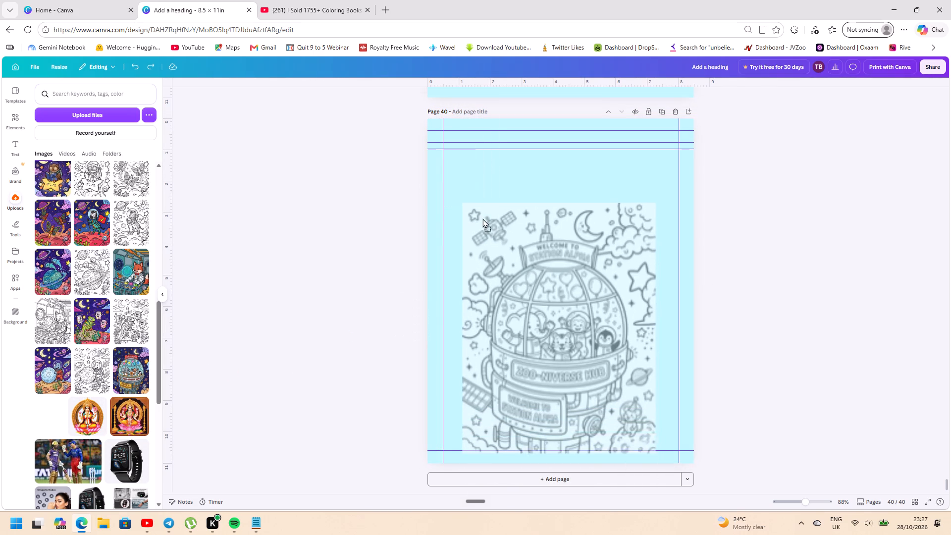
pyautogui.moveTo(482, 218); pyautogui.dragTo(479, 213)
pyautogui.moveTo(517, 287); pyautogui.dragTo(506, 248)
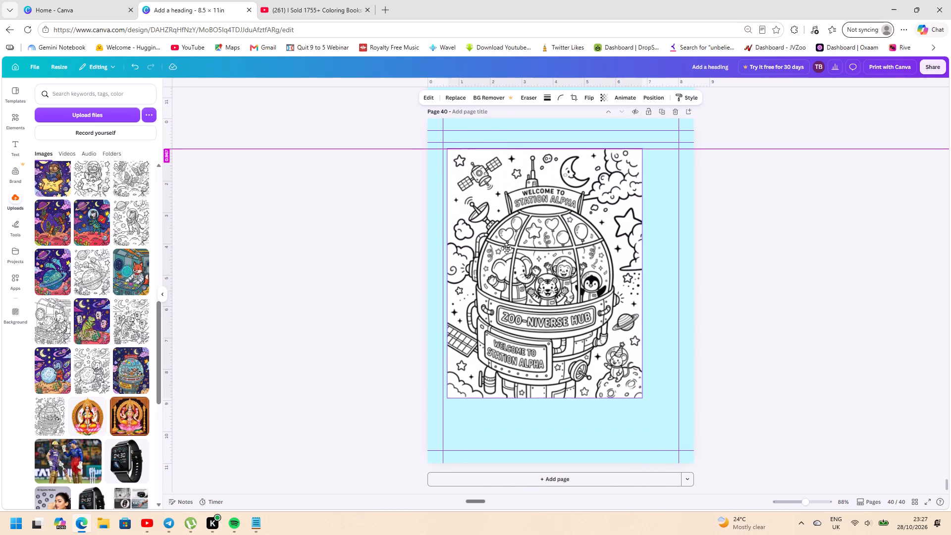
pyautogui.moveTo(506, 248); pyautogui.dragTo(503, 247)
pyautogui.moveTo(637, 397); pyautogui.dragTo(689, 442)
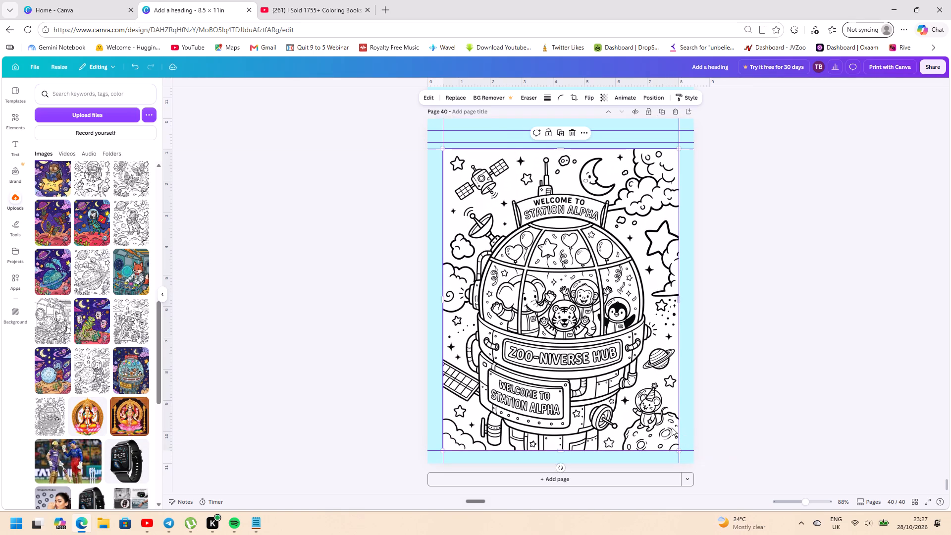
pyautogui.click(679, 448)
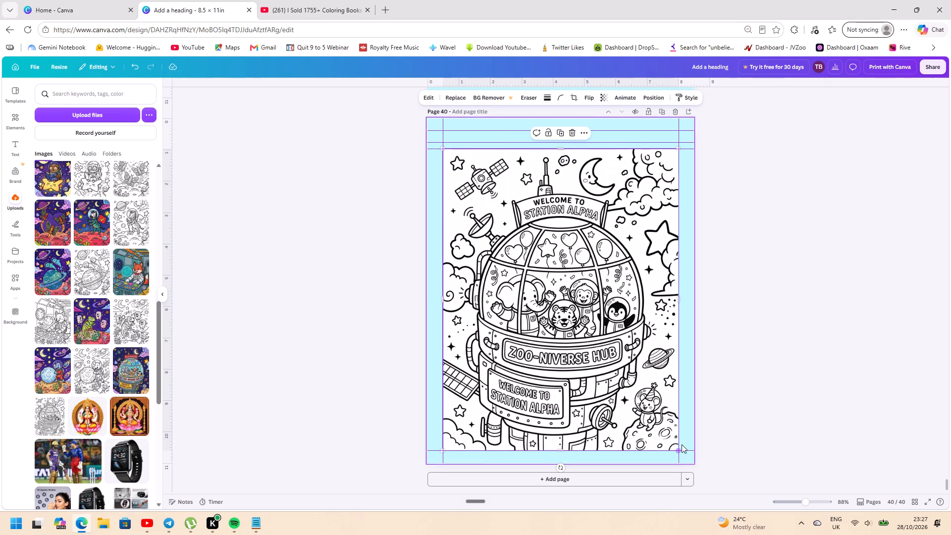
pyautogui.click(360, 352)
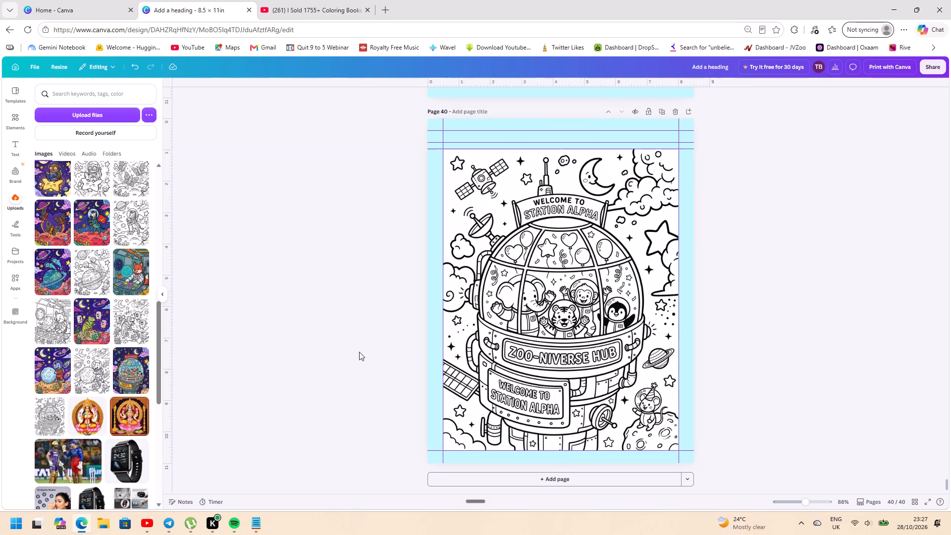
# Copy the "A cheerful MONKEY" heading from page 10 and paste it above the koala images on pages 11 and 12.
pyautogui.scroll(10, 359, 350)
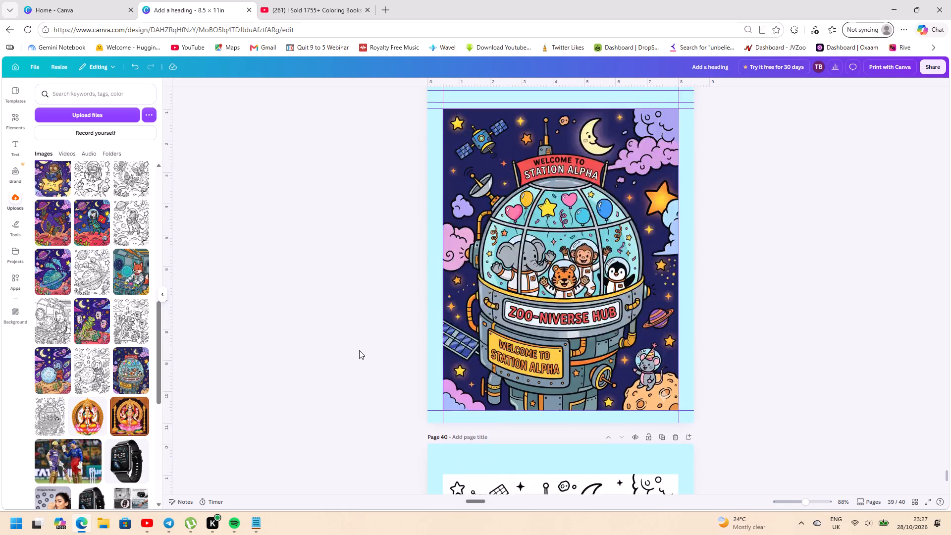
pyautogui.scroll(17, 359, 350)
pyautogui.scroll(9, 359, 351)
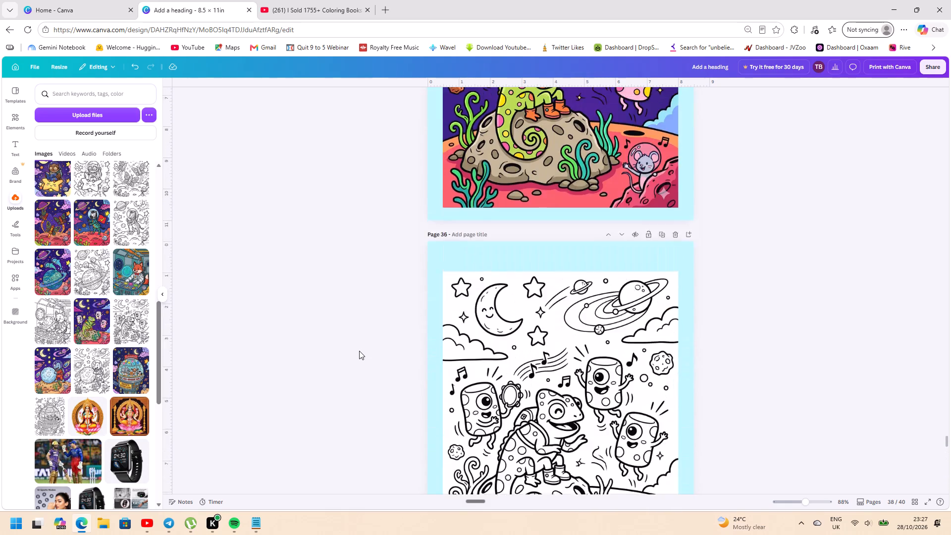
pyautogui.scroll(17, 359, 351)
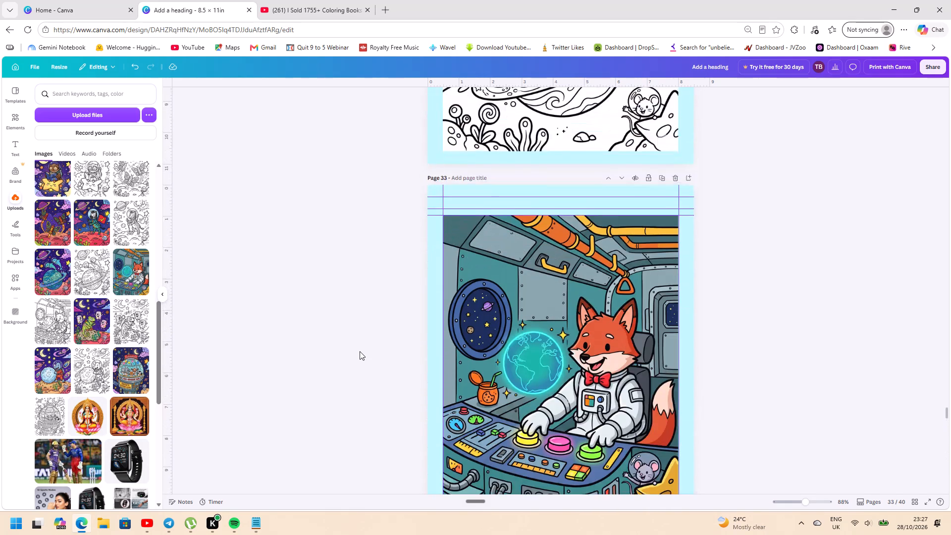
pyautogui.scroll(17, 360, 351)
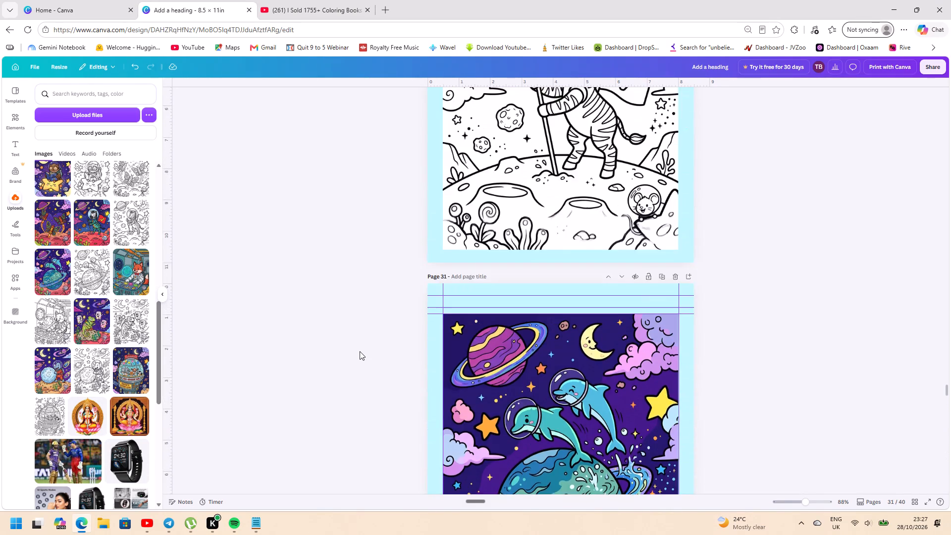
pyautogui.scroll(20, 360, 351)
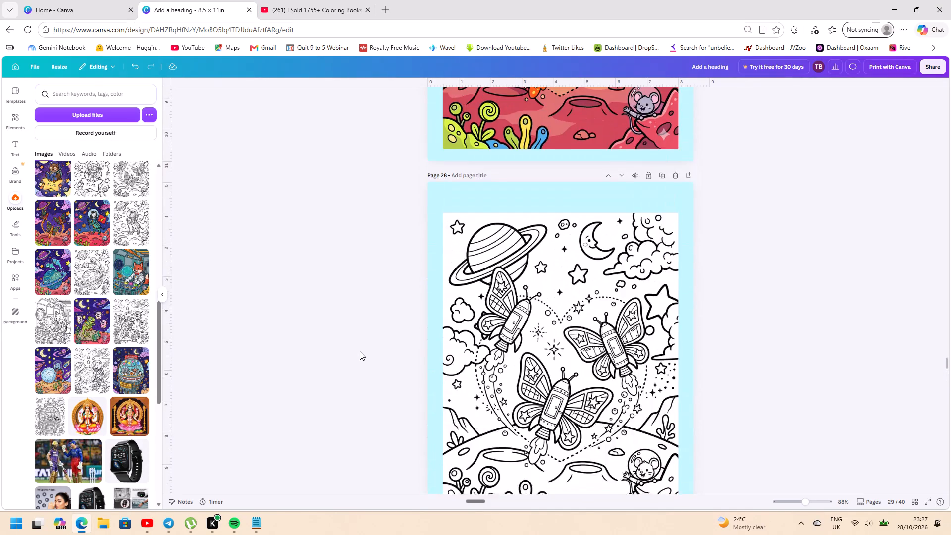
pyautogui.scroll(13, 360, 351)
pyautogui.scroll(8, 360, 351)
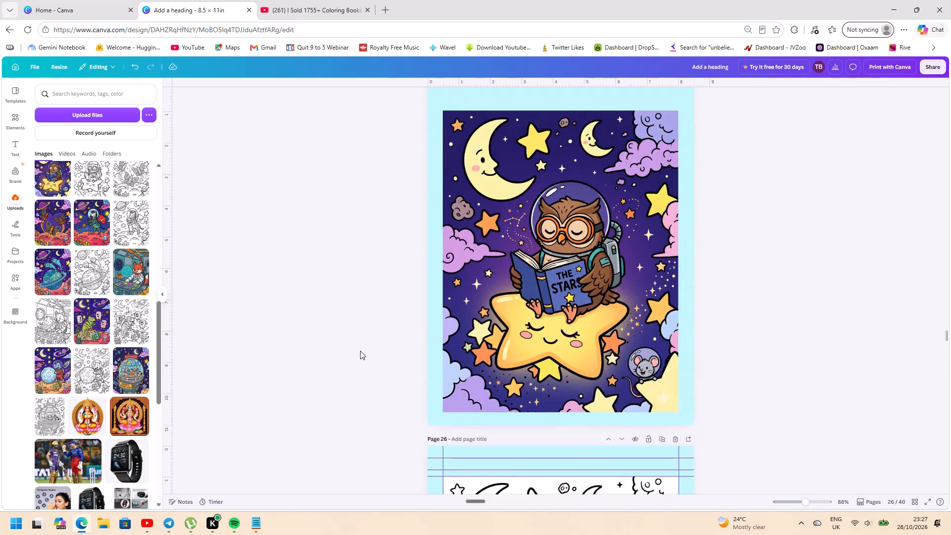
pyautogui.scroll(18, 360, 351)
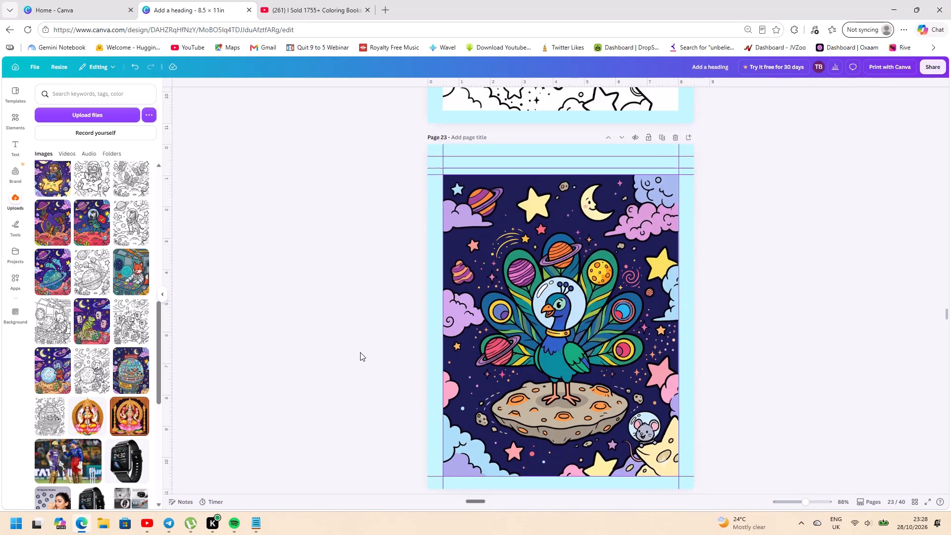
pyautogui.scroll(19, 360, 352)
pyautogui.scroll(13, 360, 352)
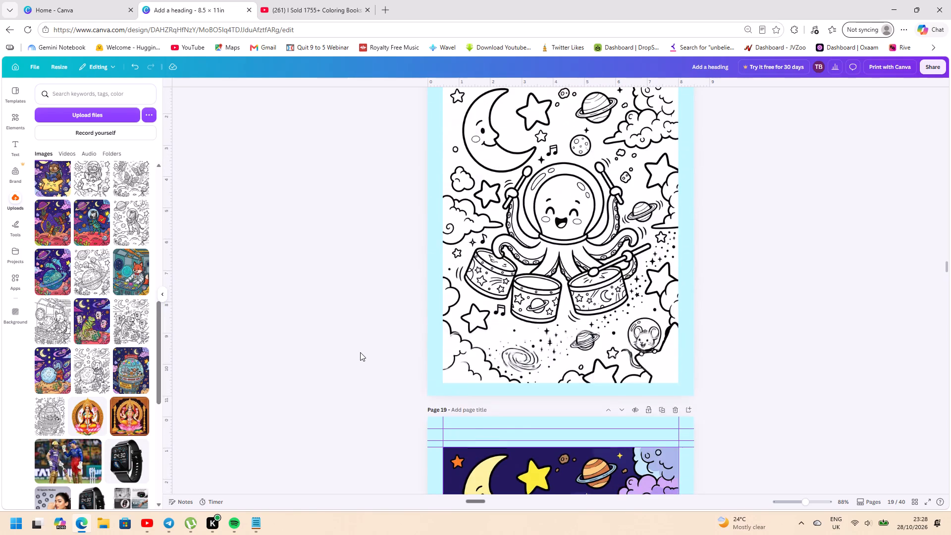
pyautogui.scroll(19, 360, 352)
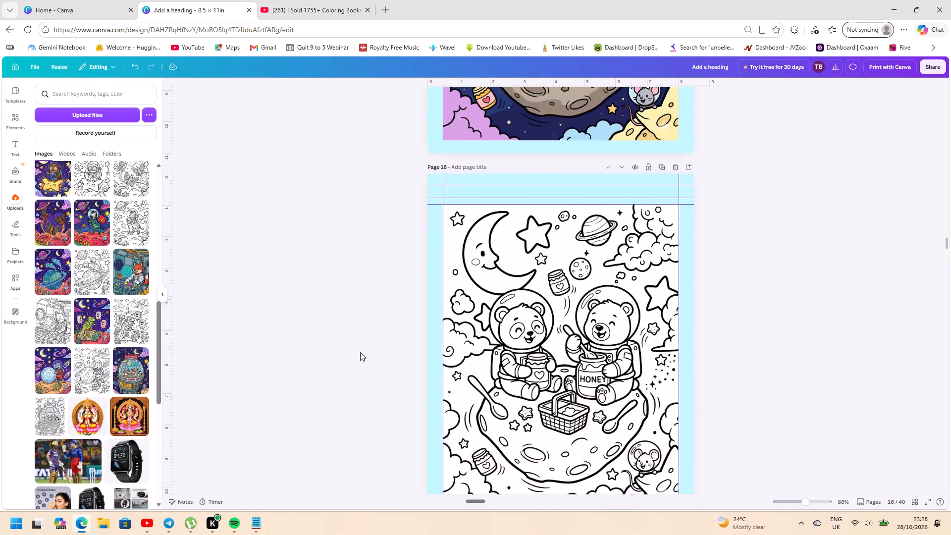
pyautogui.scroll(16, 360, 352)
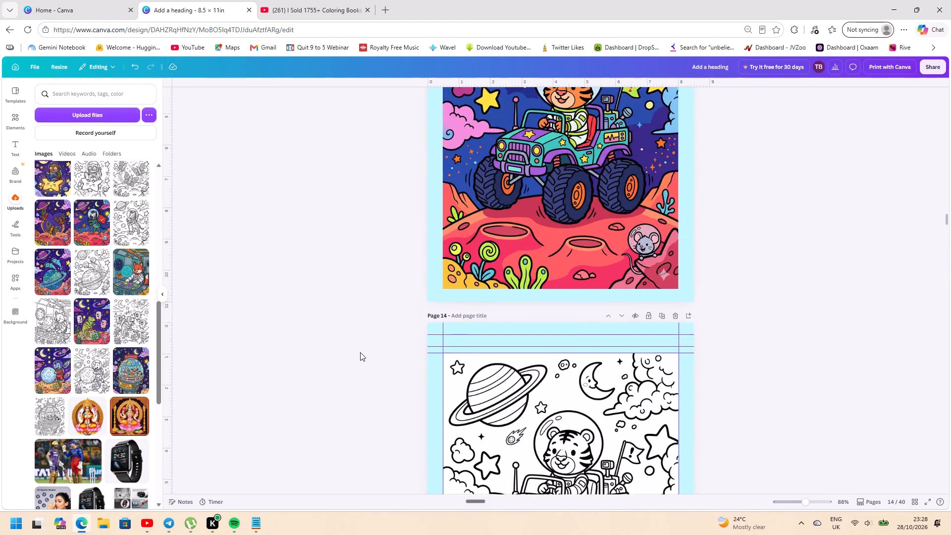
pyautogui.scroll(17, 360, 352)
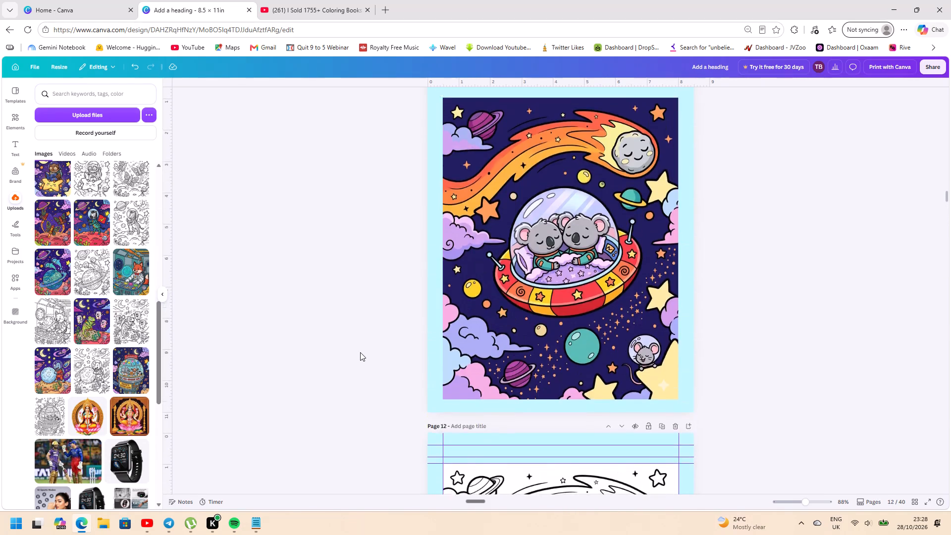
pyautogui.scroll(11, 360, 352)
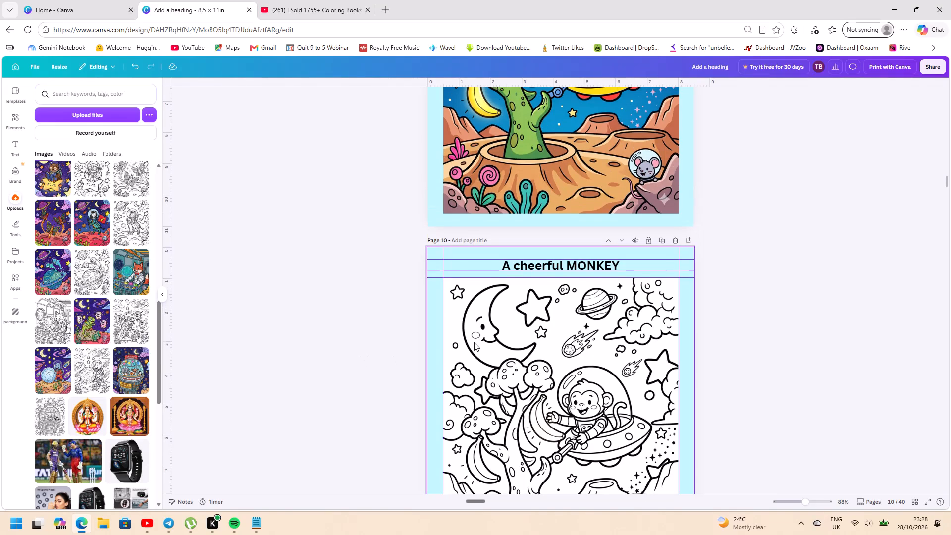
pyautogui.click(536, 267)
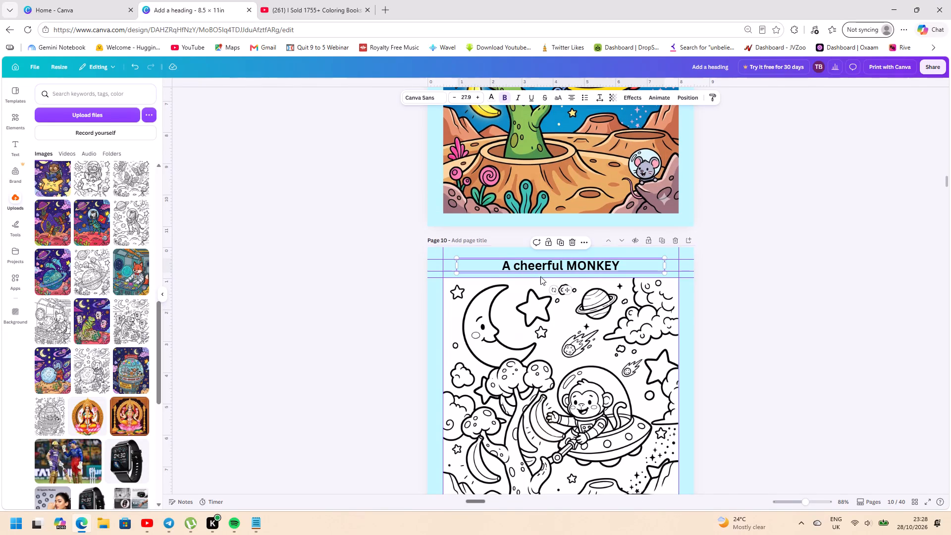
pyautogui.hotkey('ctrl', 'c')
pyautogui.scroll(-6, 349, 311)
pyautogui.click(563, 328)
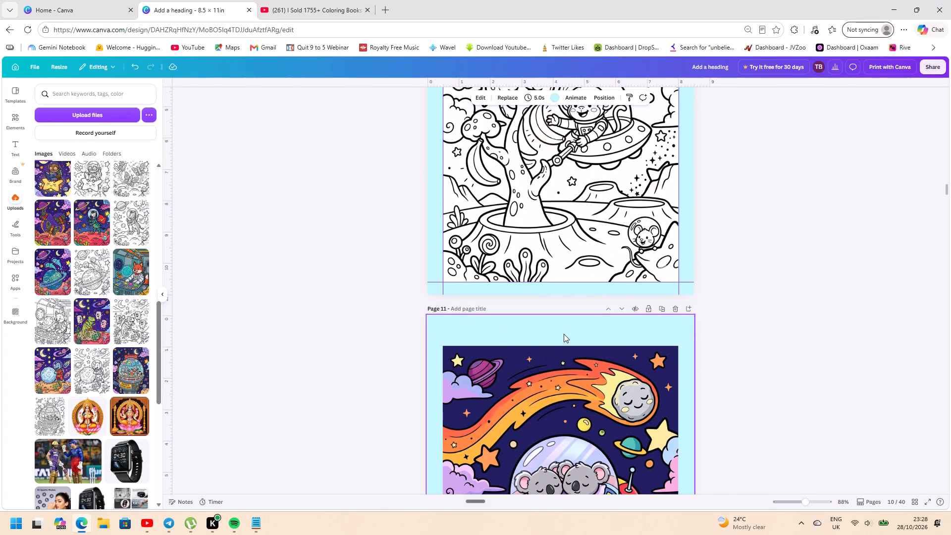
pyautogui.click(562, 333)
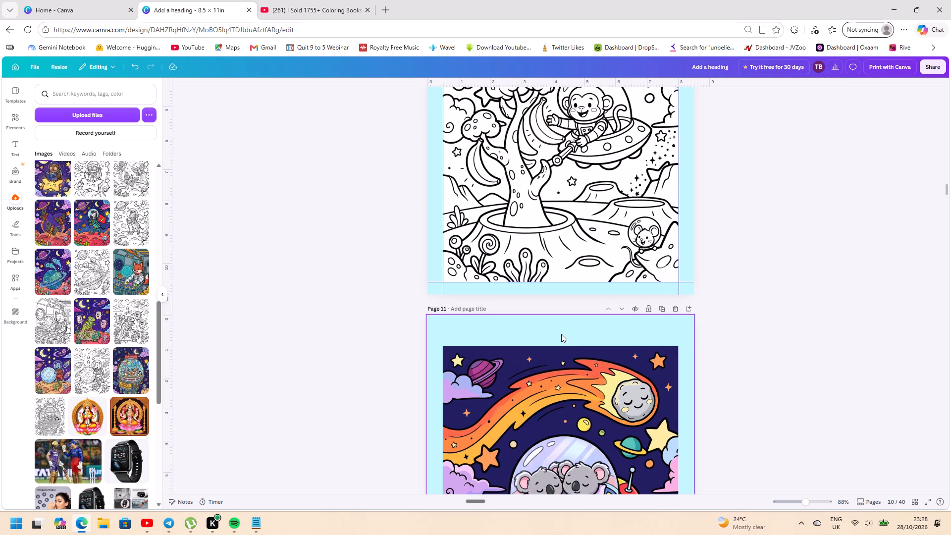
pyautogui.click(561, 334)
pyautogui.hotkey('ctrl', 'v')
pyautogui.scroll(-4, 560, 346)
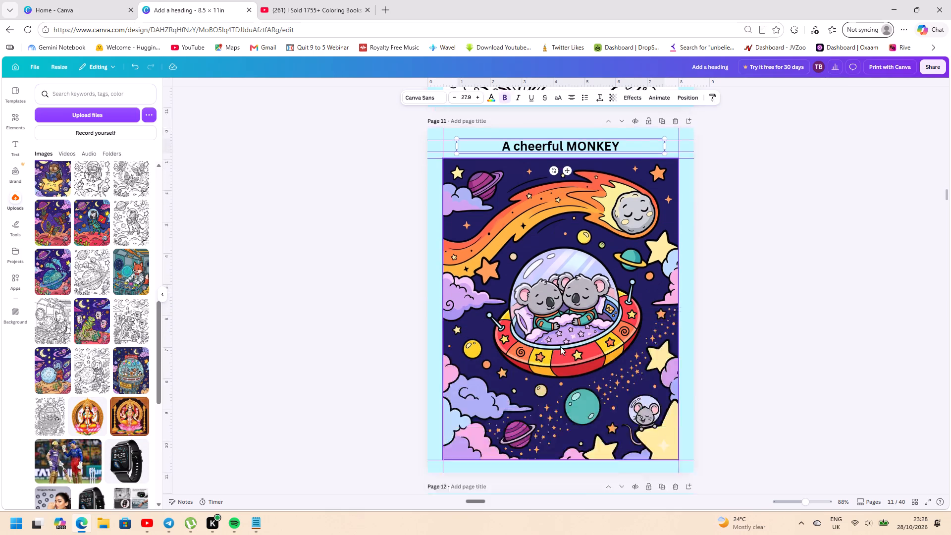
pyautogui.scroll(-4, 560, 346)
pyautogui.click(557, 300)
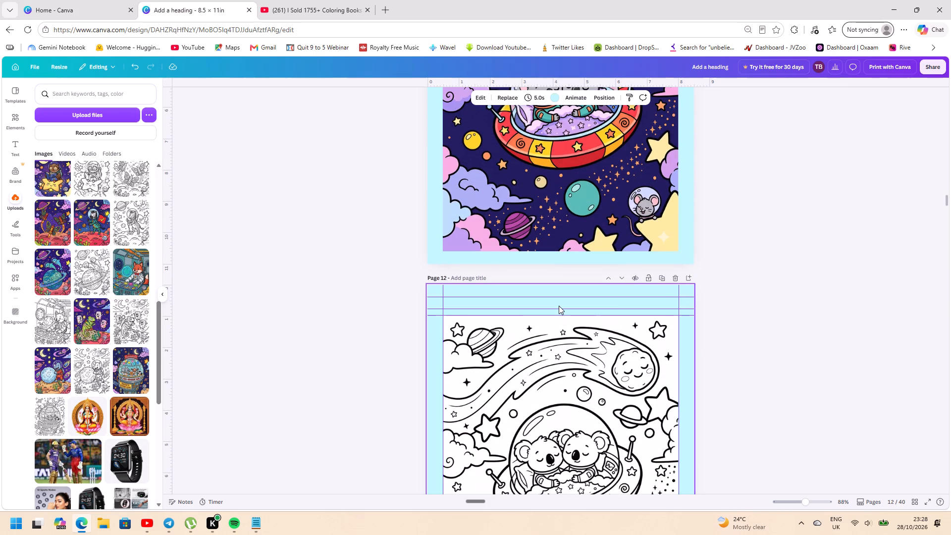
pyautogui.hotkey('ctrl', 'v')
# Paste the copied heading into the heading area above the tiger astronaut images on pages 13 and 14.
pyautogui.scroll(5, 557, 311)
pyautogui.scroll(-5, 557, 311)
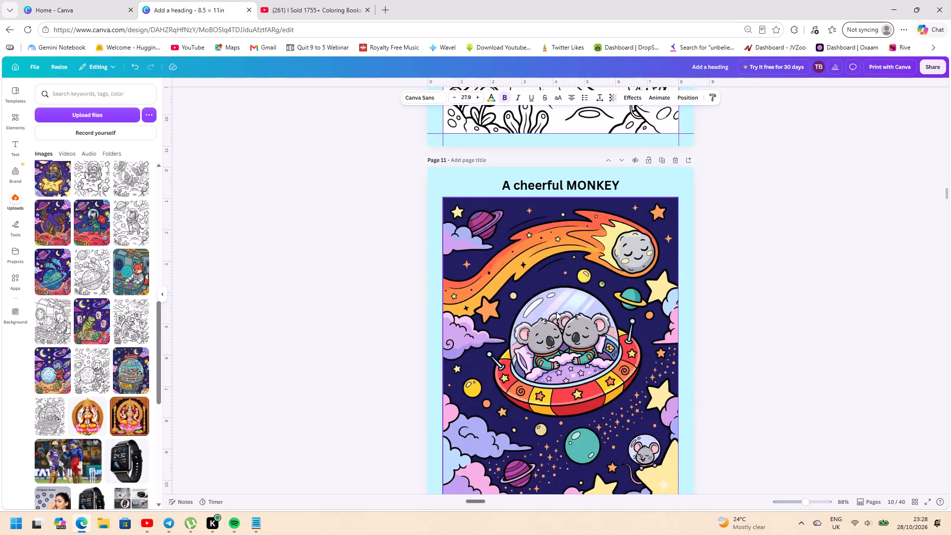
pyautogui.scroll(-12, 556, 312)
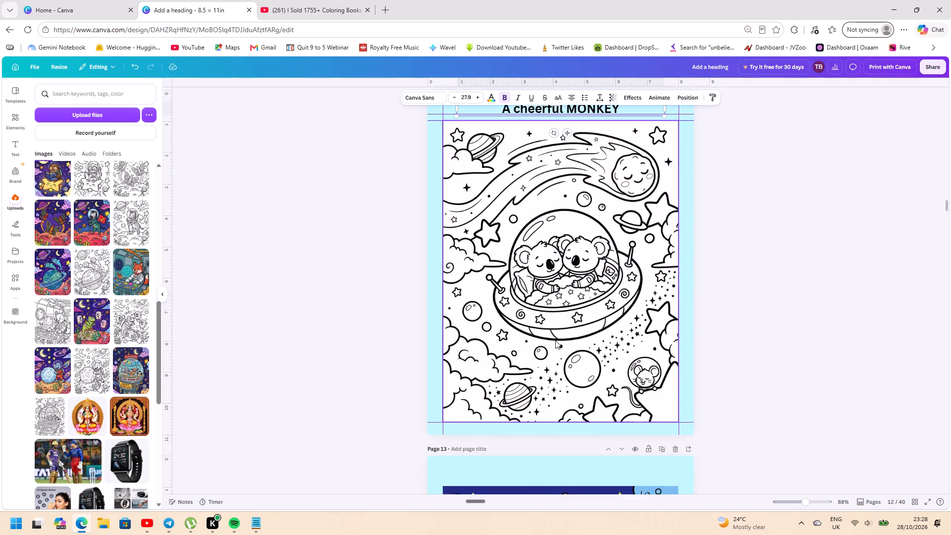
pyautogui.click(555, 324)
pyautogui.hotkey('ctrl', 'v')
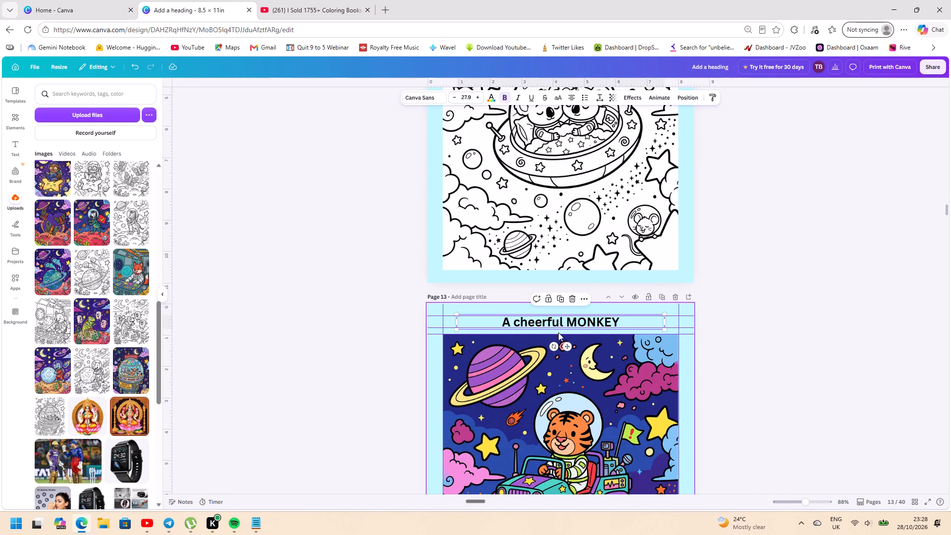
pyautogui.scroll(-7, 558, 332)
pyautogui.click(558, 333)
pyautogui.hotkey('ctrl', 'v')
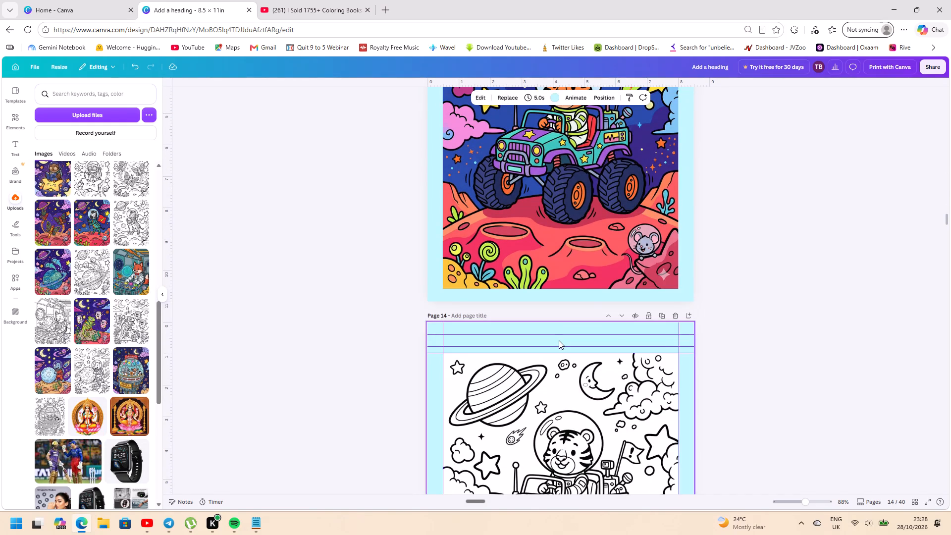
# Paste the copied heading above the panda and polar bear picnic images on pages 15 and 16.
pyautogui.scroll(-8, 558, 344)
pyautogui.click(554, 159)
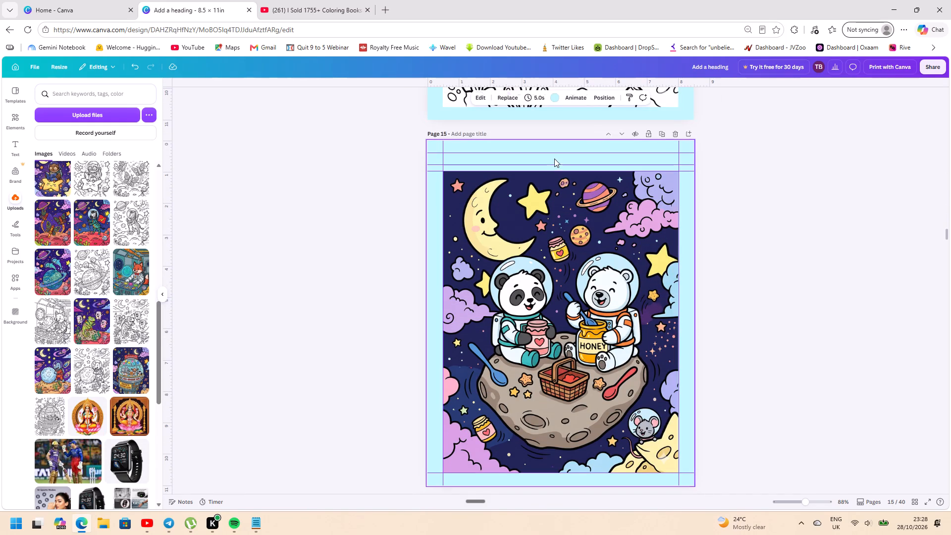
pyautogui.hotkey('ctrl', 'v')
pyautogui.scroll(-6, 566, 243)
pyautogui.click(561, 225)
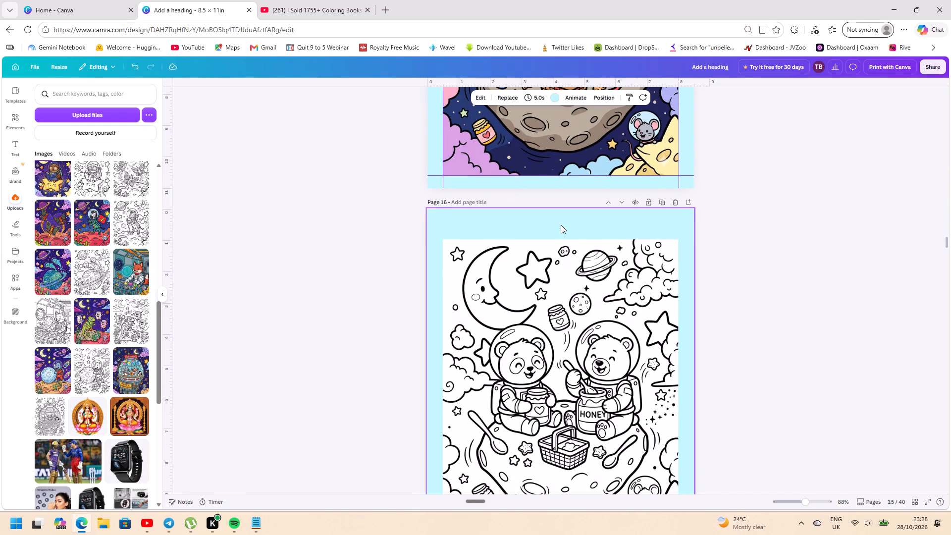
pyautogui.hotkey('ctrl', 'v')
# Paste the copied heading above the drumming octopus images on pages 17 and 18.
pyautogui.scroll(-7, 568, 274)
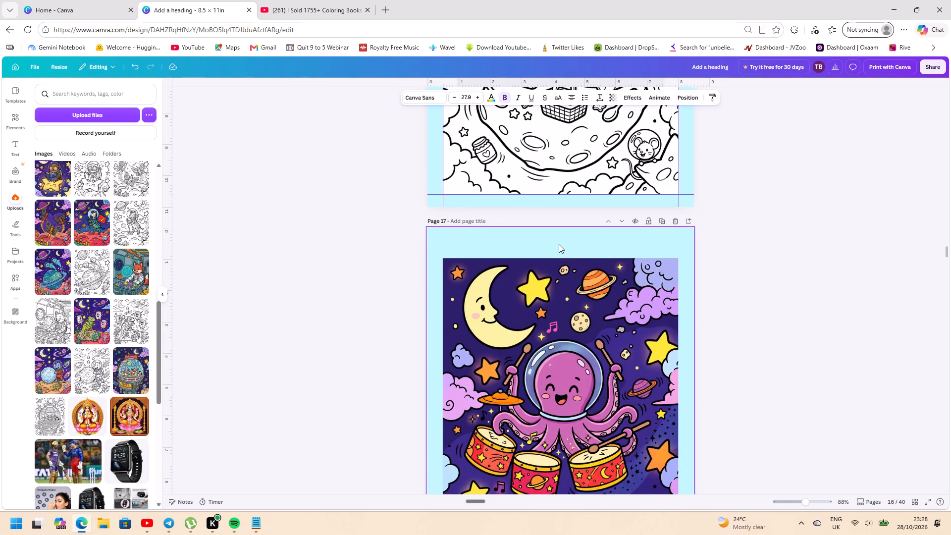
pyautogui.click(559, 244)
pyautogui.hotkey('ctrl', 'v')
pyautogui.scroll(-9, 561, 276)
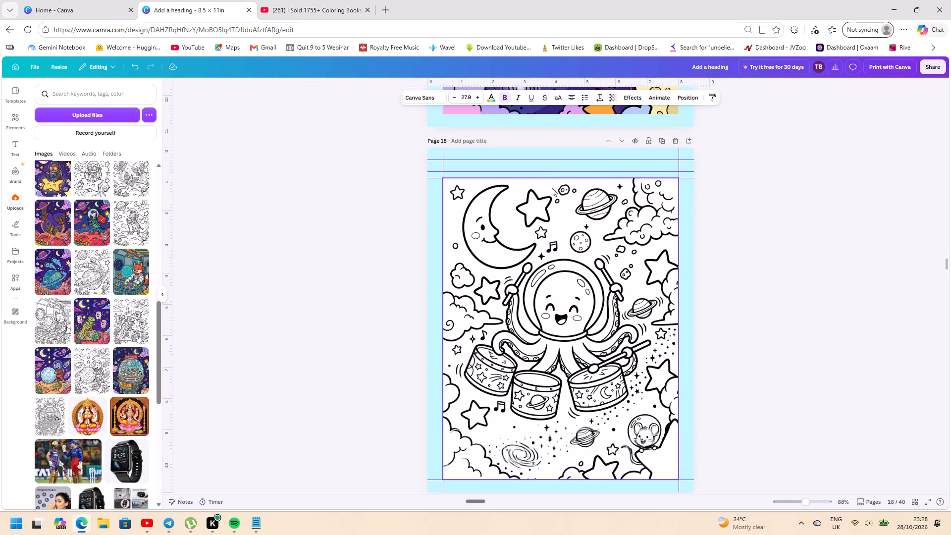
pyautogui.click(551, 168)
pyautogui.hotkey('ctrl', 'v')
# Paste the copied heading above the kangaroo astronaut images on pages 19 and 20.
pyautogui.scroll(-5, 553, 234)
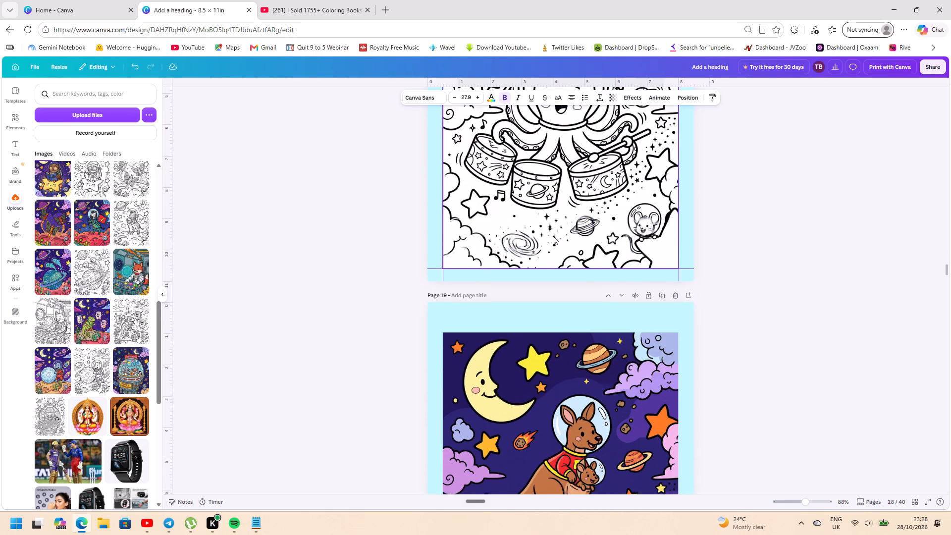
pyautogui.click(554, 278)
pyautogui.hotkey('ctrl', 'v')
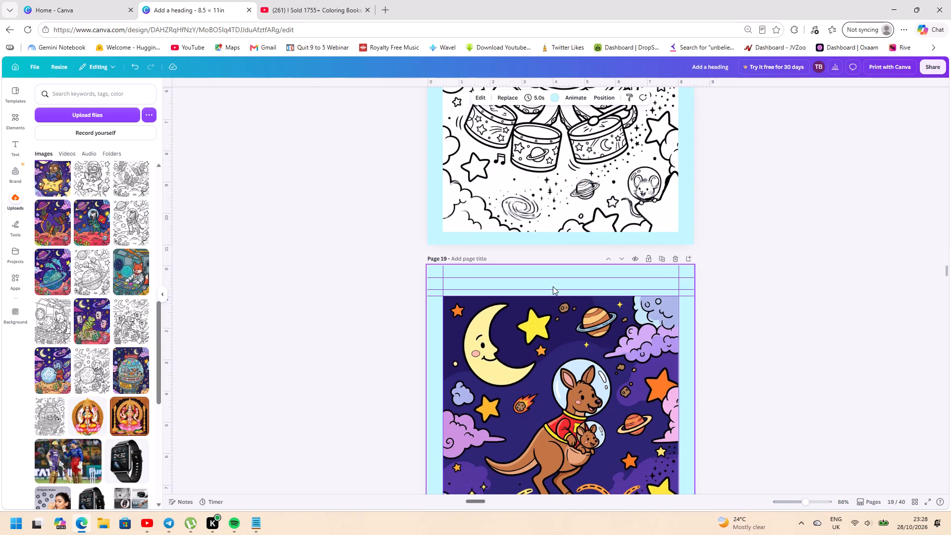
pyautogui.scroll(-7, 552, 306)
pyautogui.click(553, 301)
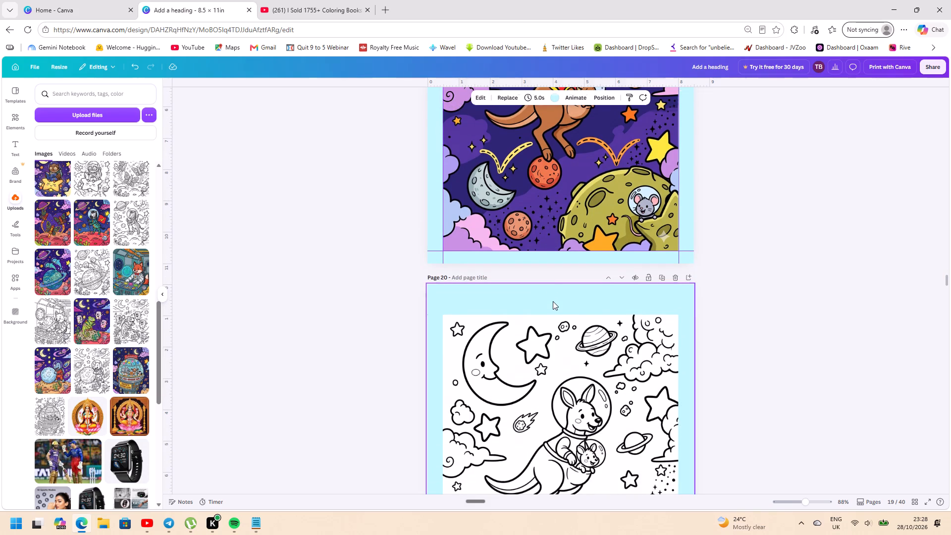
pyautogui.hotkey('ctrl', 'v')
# Paste the copied heading above the turtle astronaut images on pages 21 and 22.
pyautogui.scroll(-6, 553, 307)
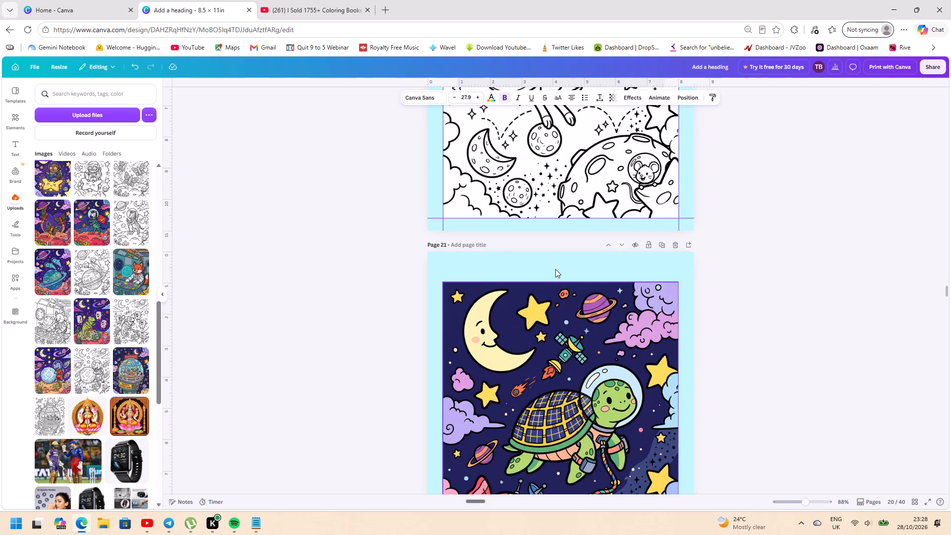
pyautogui.click(555, 269)
pyautogui.hotkey('ctrl', 'v')
pyautogui.scroll(-7, 556, 294)
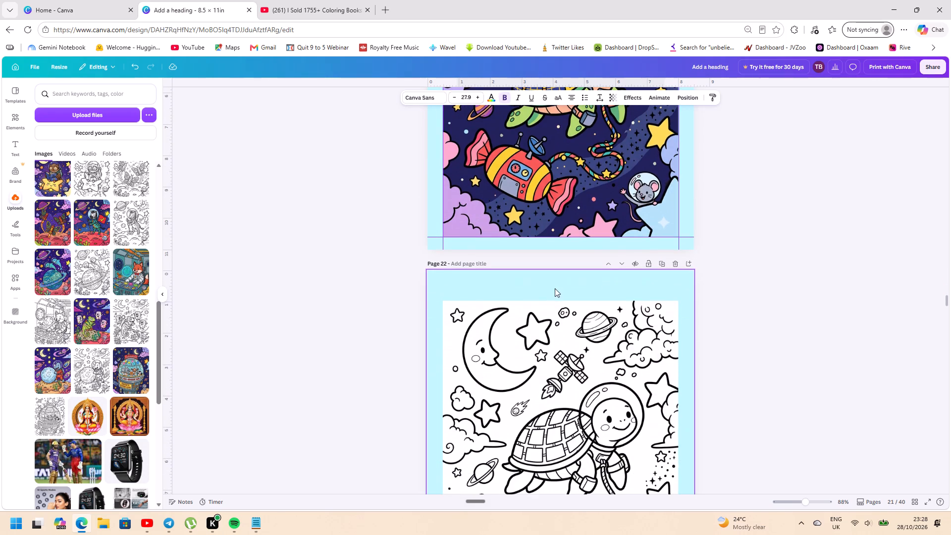
pyautogui.click(555, 285)
pyautogui.hotkey('ctrl', 'v')
# Paste the copied heading above the peacock images on pages 23 and 24.
pyautogui.scroll(-6, 554, 301)
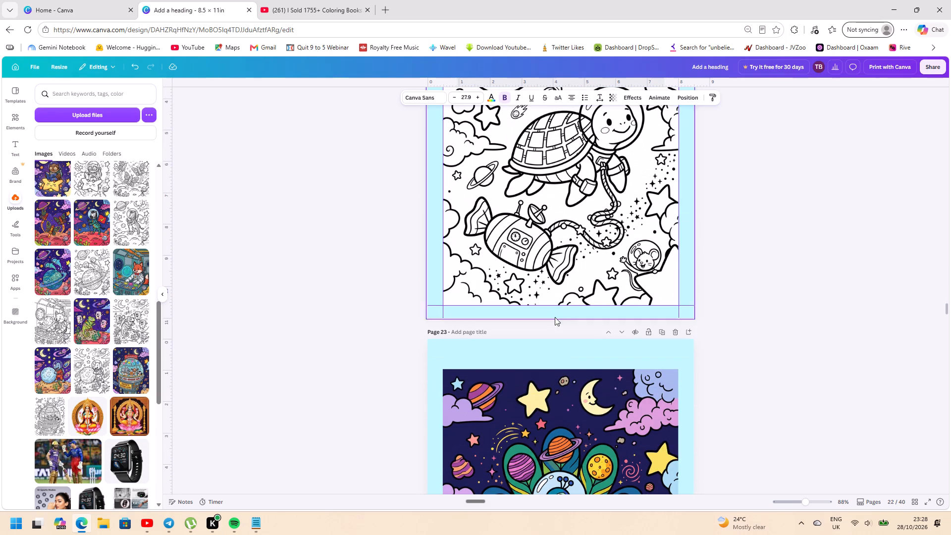
pyautogui.click(556, 352)
pyautogui.hotkey('ctrl', 'v')
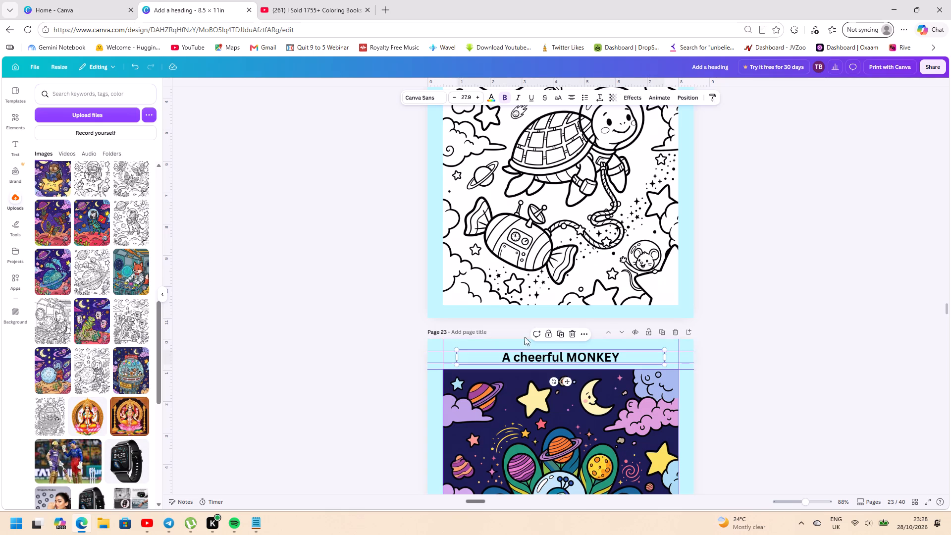
pyautogui.scroll(-8, 554, 345)
pyautogui.click(557, 319)
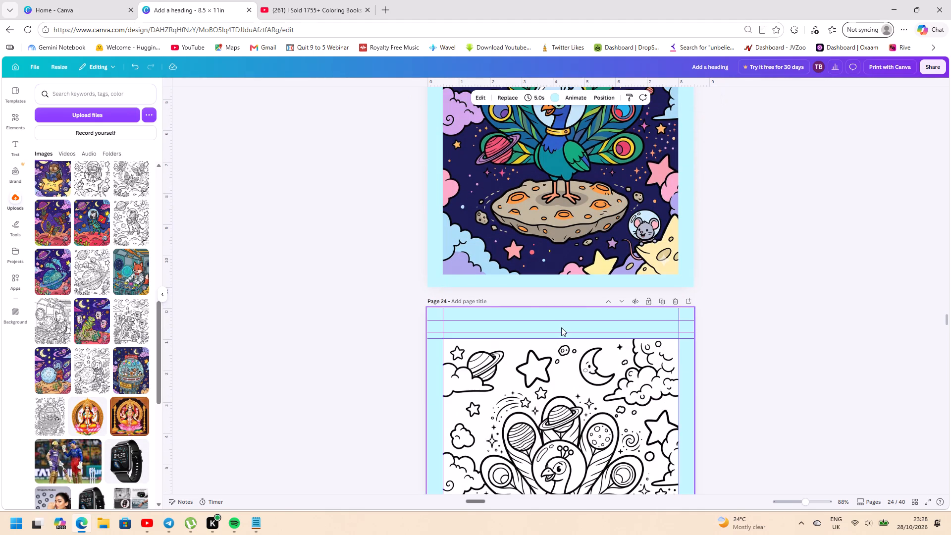
pyautogui.hotkey('ctrl', 'v')
pyautogui.scroll(-7, 562, 328)
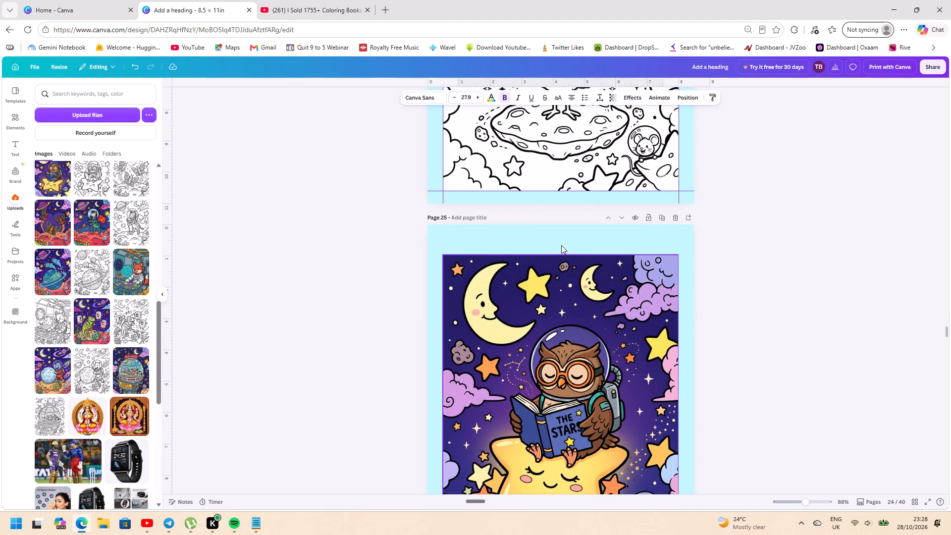
# Paste the copied "A cheerful MONKEY" heading above the reading owl images on pages 25 and 26.
pyautogui.click(561, 242)
pyautogui.hotkey('ctrl', 'v')
pyautogui.scroll(-8, 564, 272)
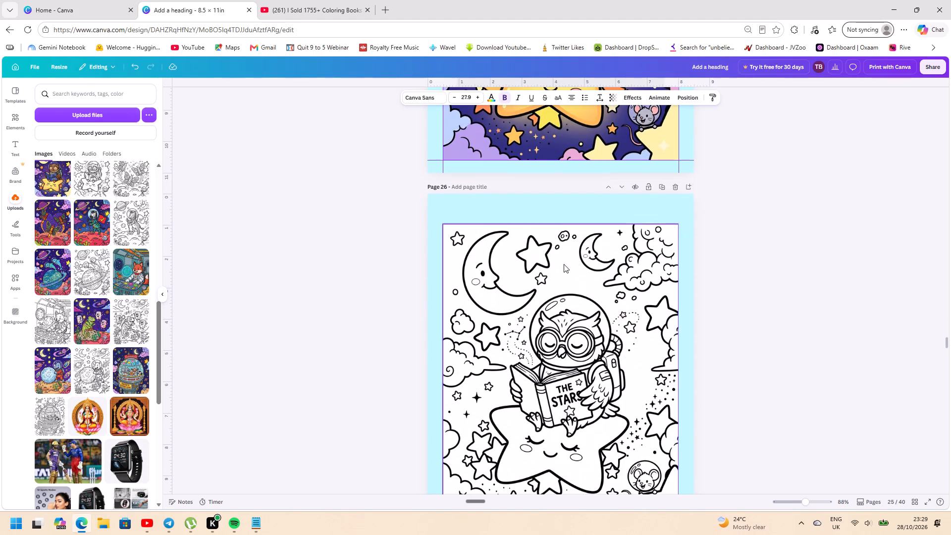
pyautogui.click(561, 208)
pyautogui.hotkey('ctrl', 'v')
# Paste the copied heading above the rocket butterfly images on pages 27 and 28.
pyautogui.scroll(-6, 564, 262)
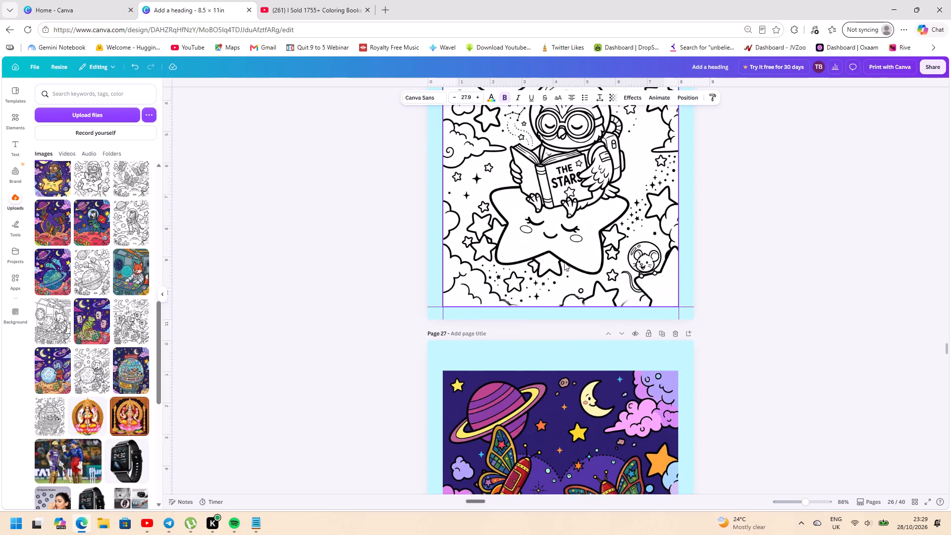
pyautogui.click(562, 276)
pyautogui.hotkey('ctrl', 'v')
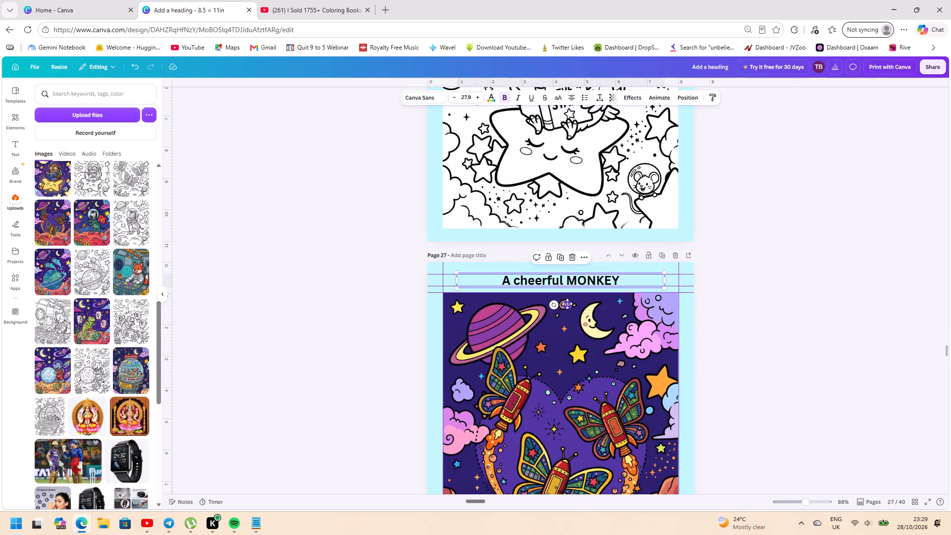
pyautogui.scroll(-8, 567, 304)
pyautogui.click(559, 247)
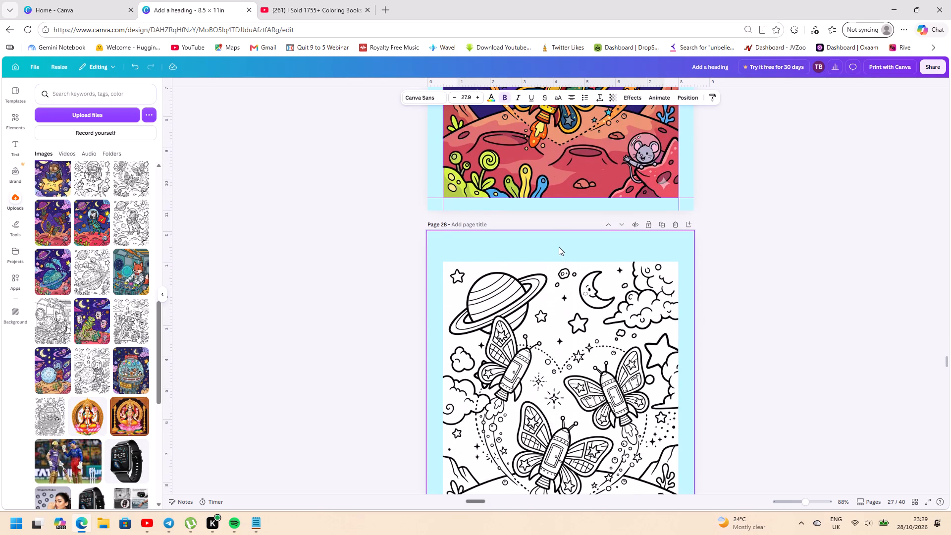
pyautogui.hotkey('ctrl', 'v')
# Paste the copied heading above the zebra astronaut images on pages 29 and 30.
pyautogui.scroll(-6, 560, 275)
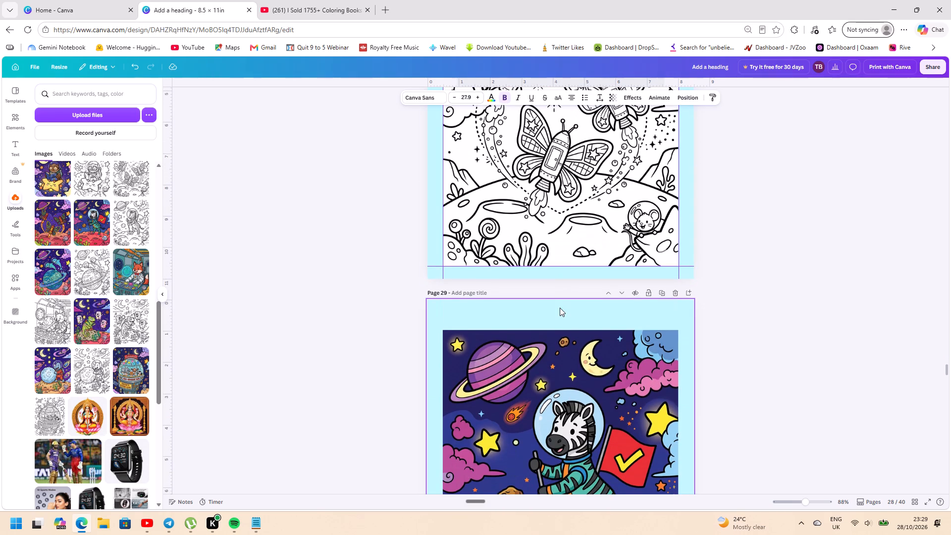
pyautogui.click(558, 310)
pyautogui.hotkey('ctrl', 'v')
pyautogui.scroll(-6, 558, 312)
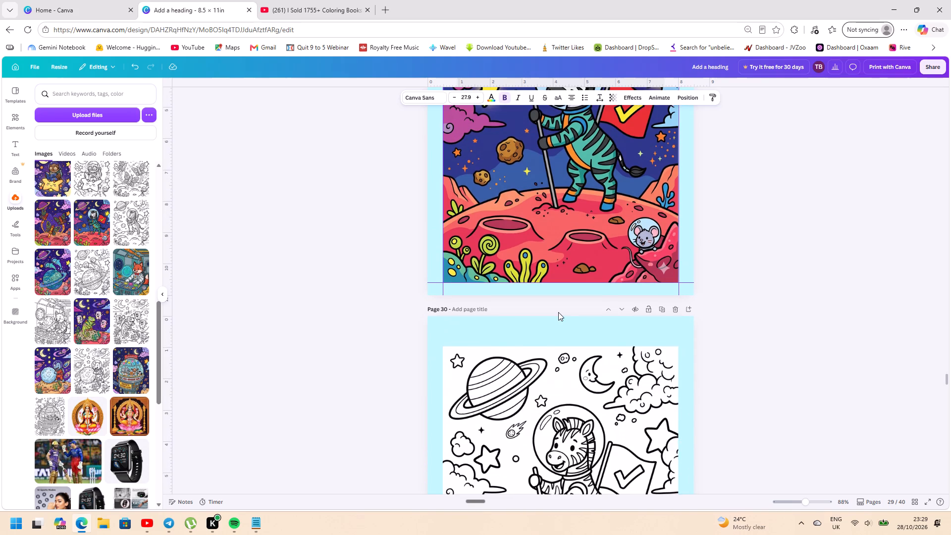
pyautogui.click(554, 329)
pyautogui.hotkey('ctrl', 'v')
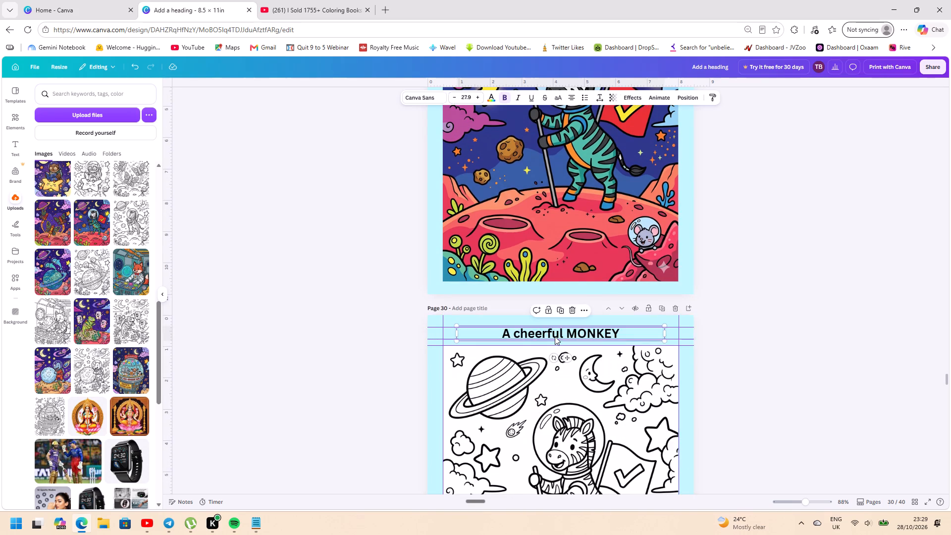
# Paste the copied heading above the leaping dolphin images on pages 31 and 32.
pyautogui.scroll(-6, 555, 336)
pyautogui.click(550, 152)
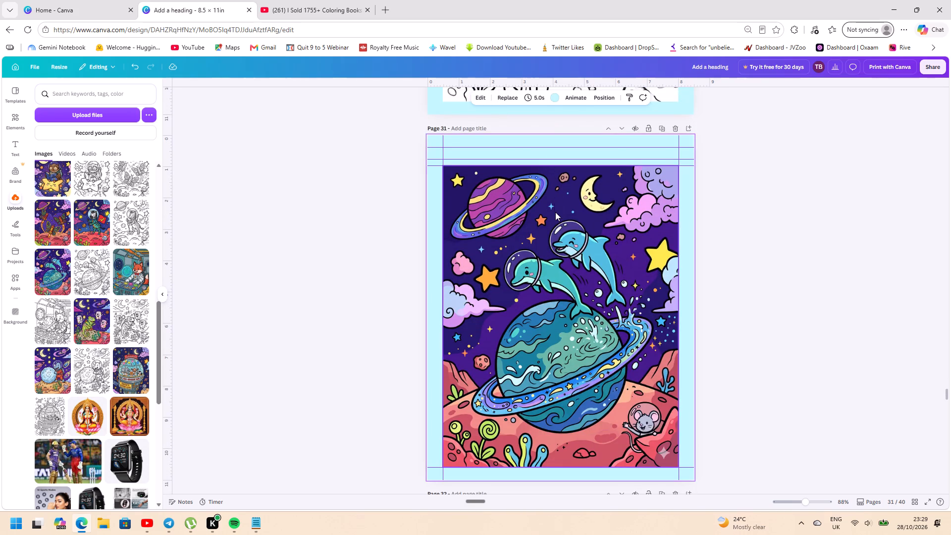
pyautogui.hotkey('ctrl', 'v')
pyautogui.scroll(-8, 555, 247)
pyautogui.click(551, 122)
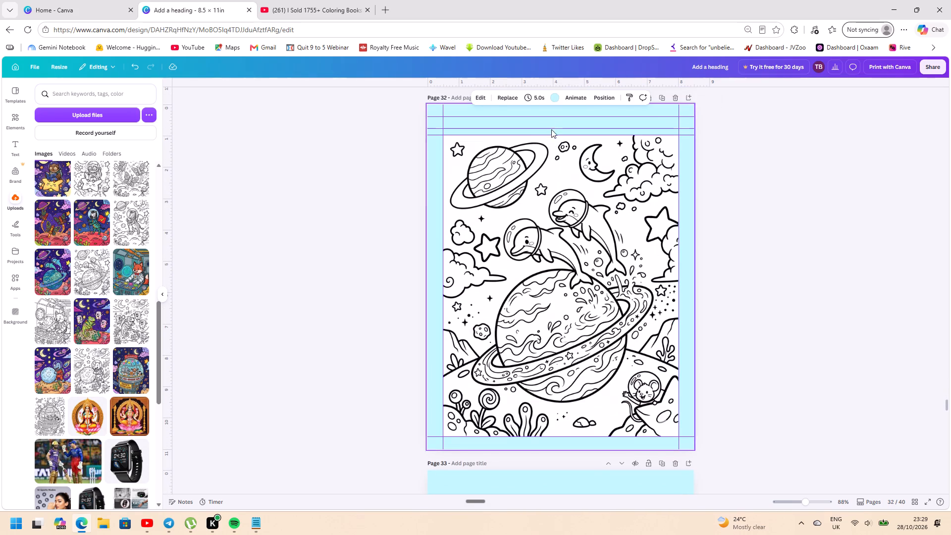
pyautogui.hotkey('ctrl', 'v')
# Paste the copied heading above the fox pilot images on pages 33 and 34.
pyautogui.scroll(-6, 562, 202)
pyautogui.click(556, 188)
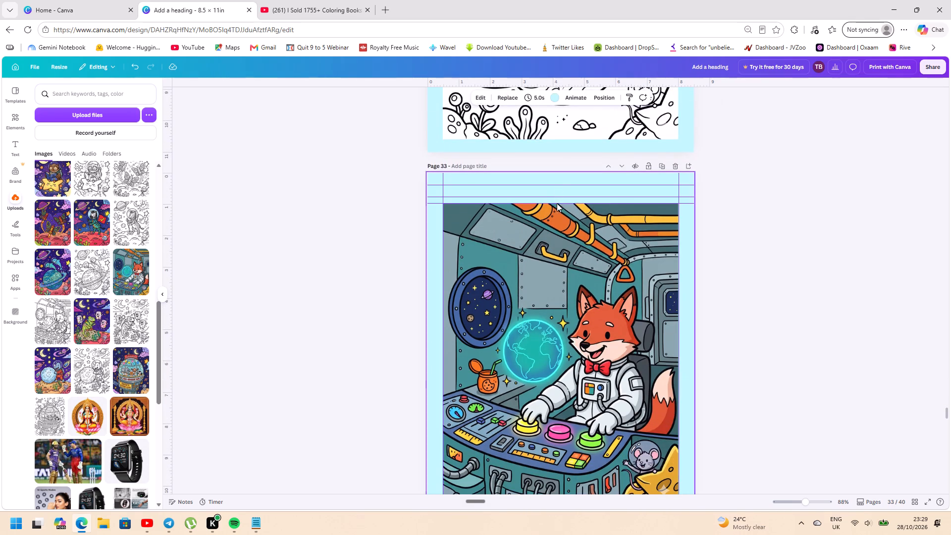
pyautogui.hotkey('ctrl', 'v')
pyautogui.scroll(-7, 558, 211)
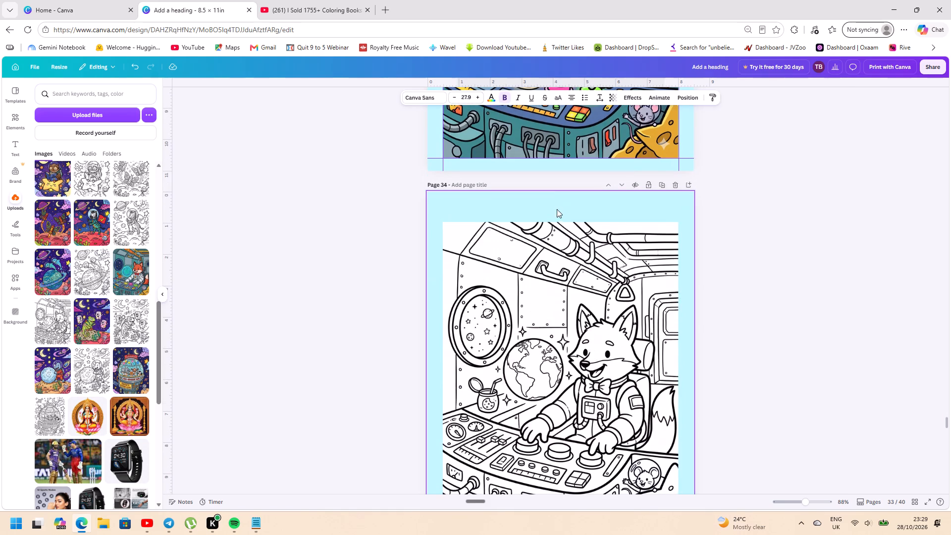
pyautogui.click(552, 204)
pyautogui.hotkey('ctrl', 'v')
# Paste the copied heading above the chameleon images on pages 35 and 36.
pyautogui.scroll(-5, 557, 234)
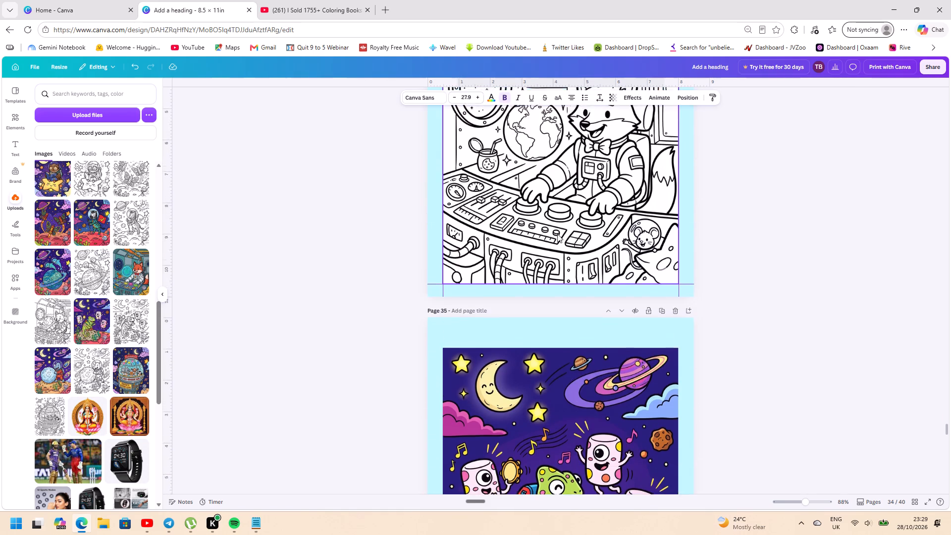
pyautogui.scroll(-1, 557, 234)
pyautogui.click(554, 271)
pyautogui.hotkey('ctrl', 'v')
pyautogui.scroll(-3, 554, 275)
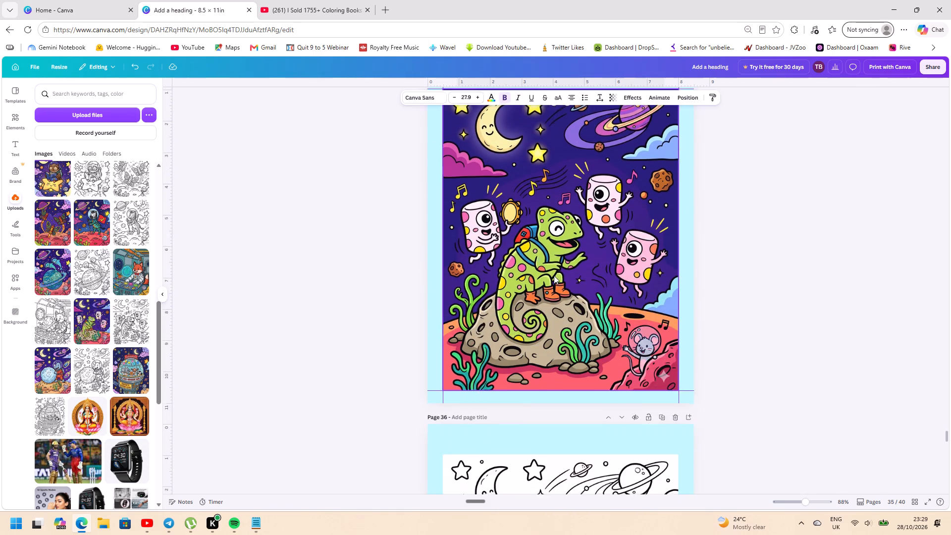
pyautogui.scroll(-4, 554, 275)
pyautogui.click(551, 196)
pyautogui.hotkey('ctrl', 'v')
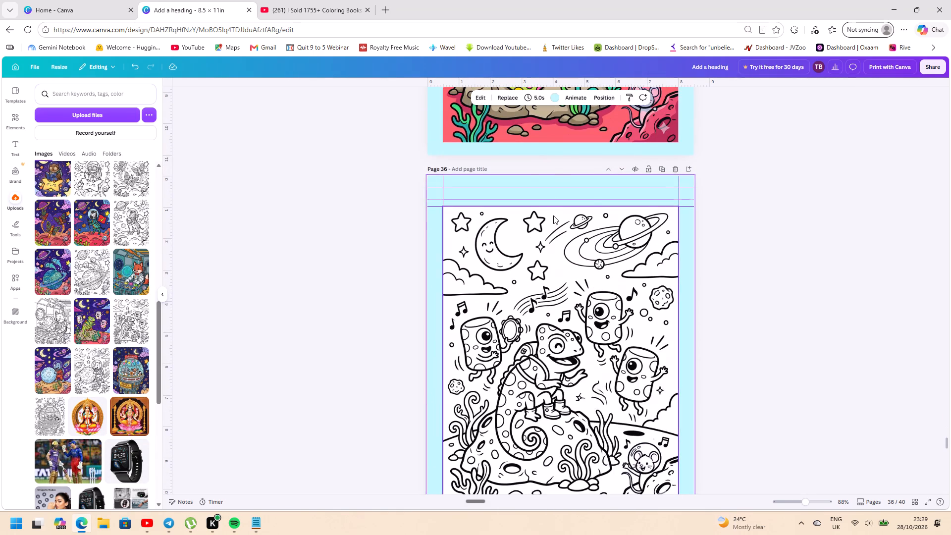
# Paste the copied heading above the rhino astronaut images on pages 37 and 38.
pyautogui.scroll(-7, 554, 221)
pyautogui.click(554, 211)
pyautogui.hotkey('ctrl', 'v')
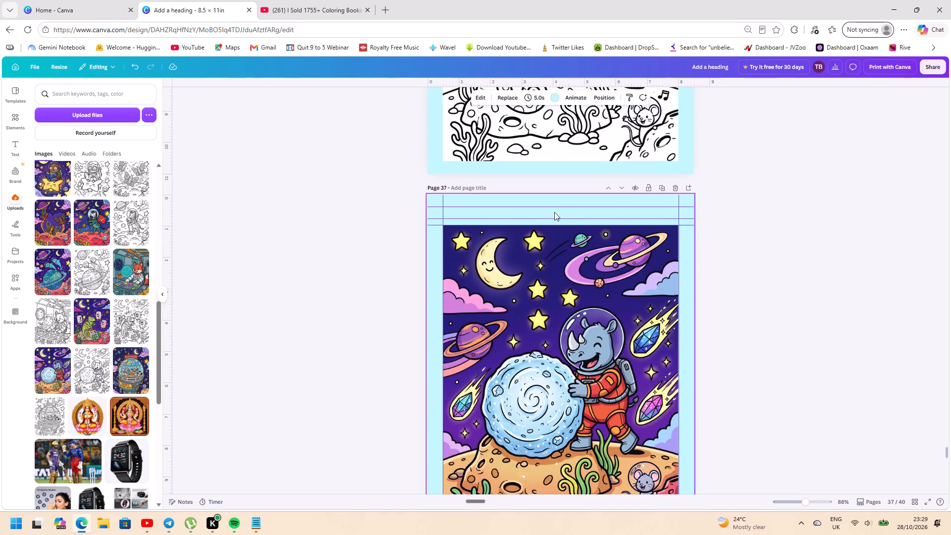
pyautogui.scroll(-6, 558, 238)
pyautogui.click(553, 274)
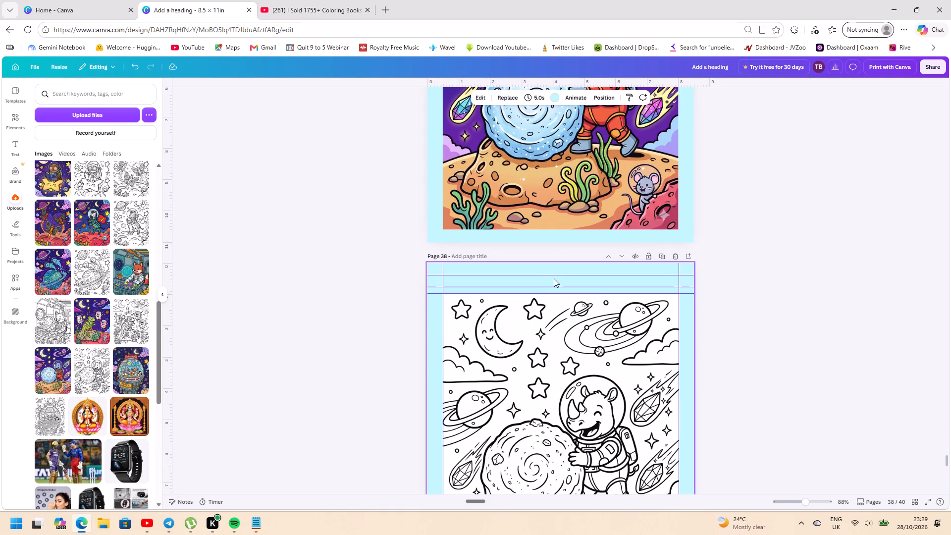
pyautogui.hotkey('ctrl', 'v')
# Paste the copied heading above the Station Alpha images on pages 39 and 40.
pyautogui.scroll(-7, 554, 280)
pyautogui.click(554, 289)
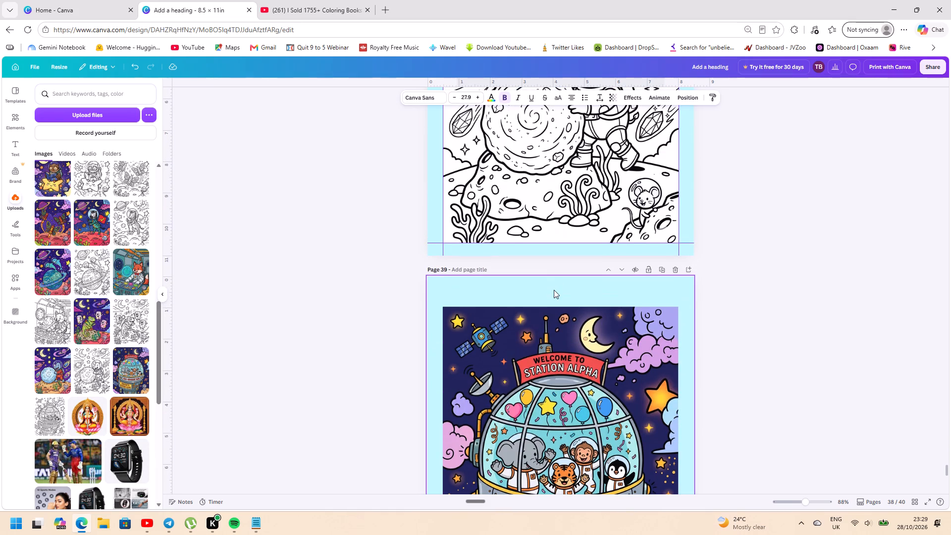
pyautogui.hotkey('ctrl', 'v')
pyautogui.scroll(-8, 556, 293)
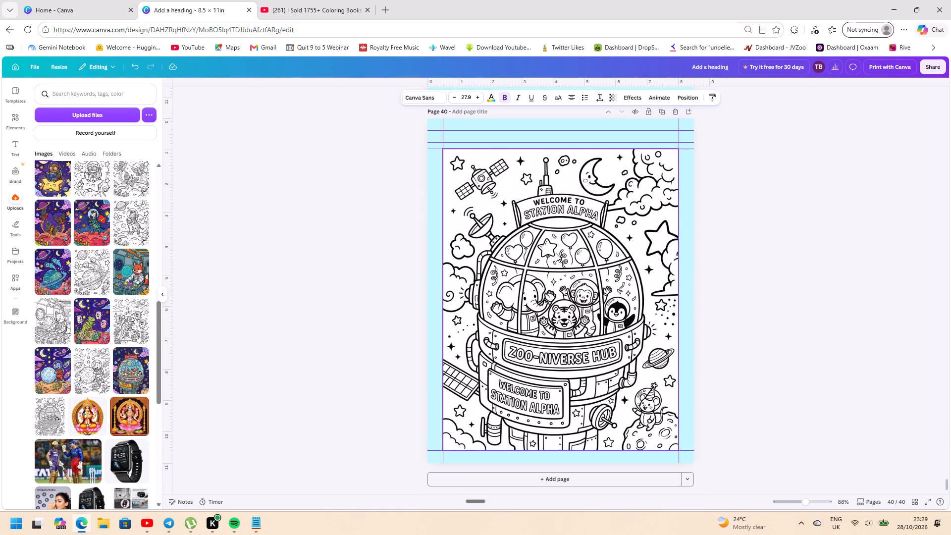
pyautogui.click(546, 139)
pyautogui.hotkey('ctrl', 'v')
# Review the headings from page 40 back to page 8, and check the heading pattern on pages 9 to 11.
pyautogui.scroll(11, 551, 222)
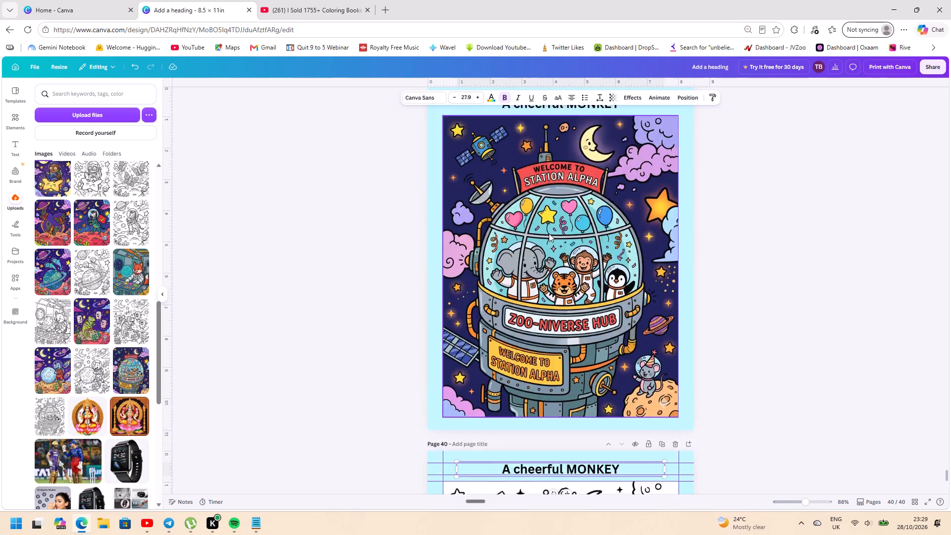
pyautogui.scroll(20, 549, 233)
pyautogui.scroll(20, 549, 233)
pyautogui.scroll(2, 549, 233)
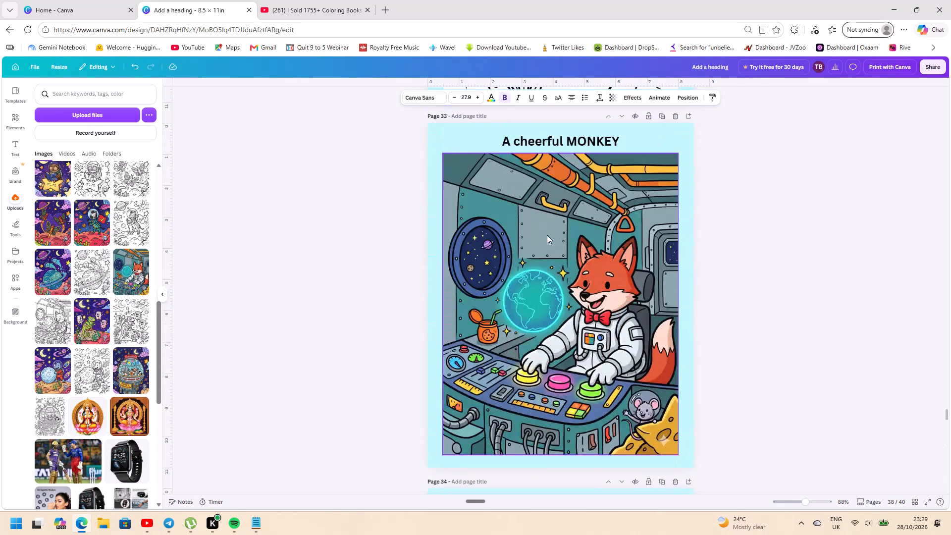
pyautogui.scroll(20, 547, 235)
pyautogui.scroll(20, 547, 235)
pyautogui.scroll(9, 547, 235)
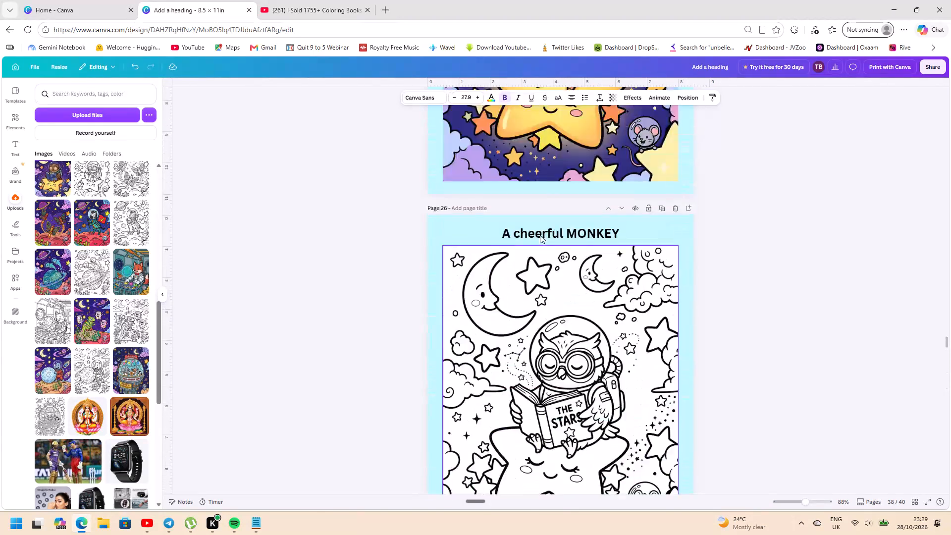
pyautogui.scroll(20, 540, 235)
pyautogui.scroll(20, 540, 235)
pyautogui.scroll(9, 540, 235)
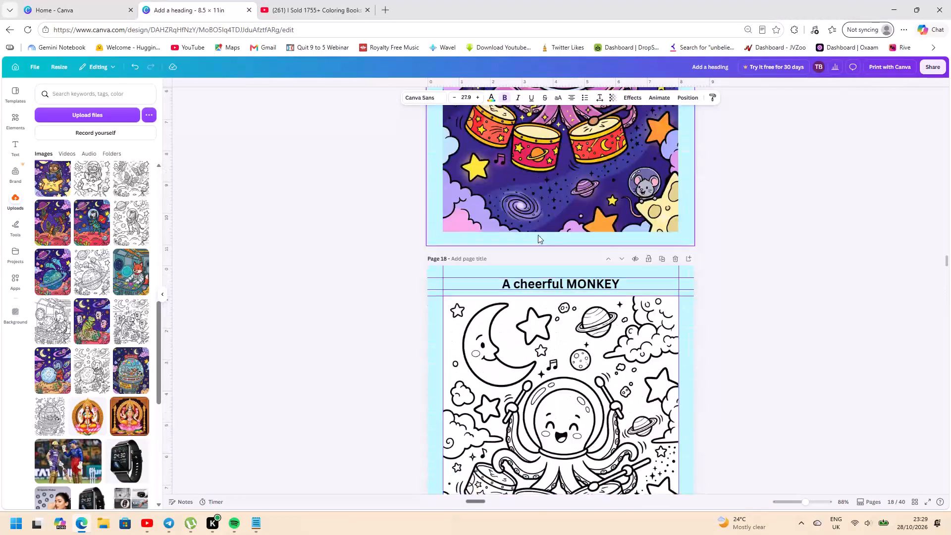
pyautogui.scroll(20, 538, 235)
pyautogui.scroll(20, 538, 235)
pyautogui.scroll(9, 538, 235)
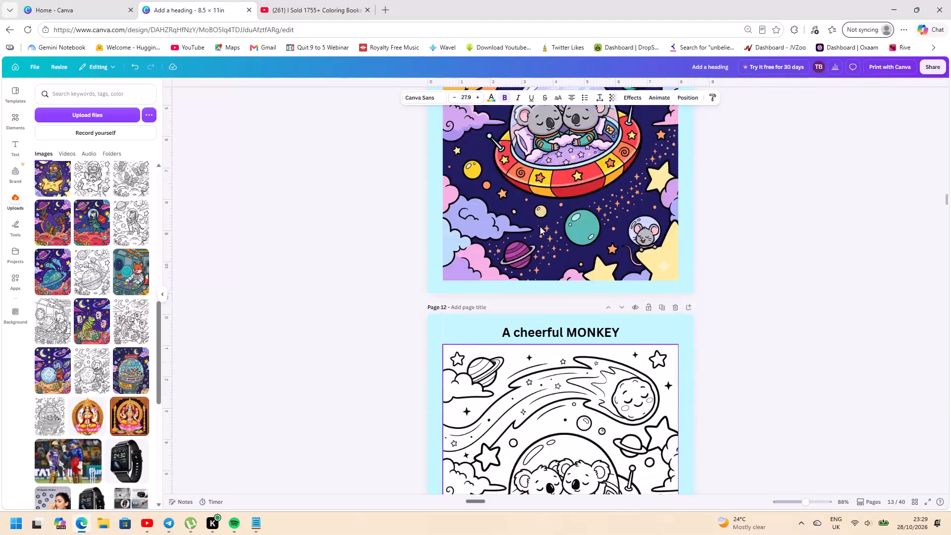
pyautogui.scroll(20, 540, 226)
pyautogui.scroll(5, 540, 226)
pyautogui.scroll(-2, 540, 226)
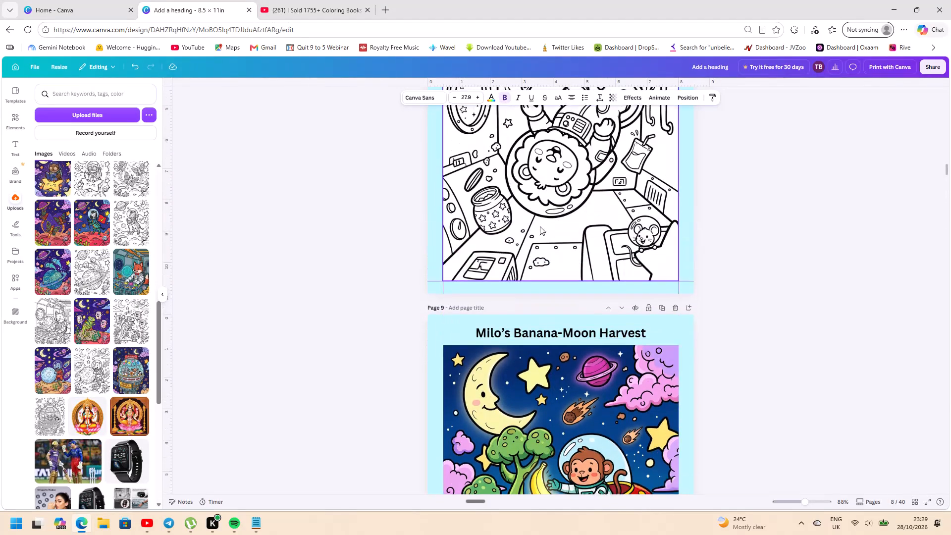
pyautogui.scroll(-9, 540, 226)
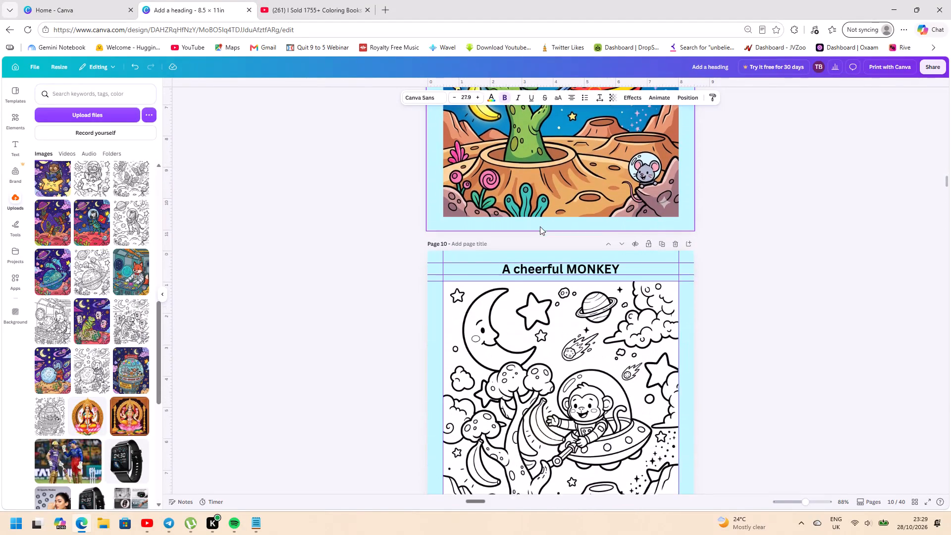
pyautogui.scroll(-4, 540, 226)
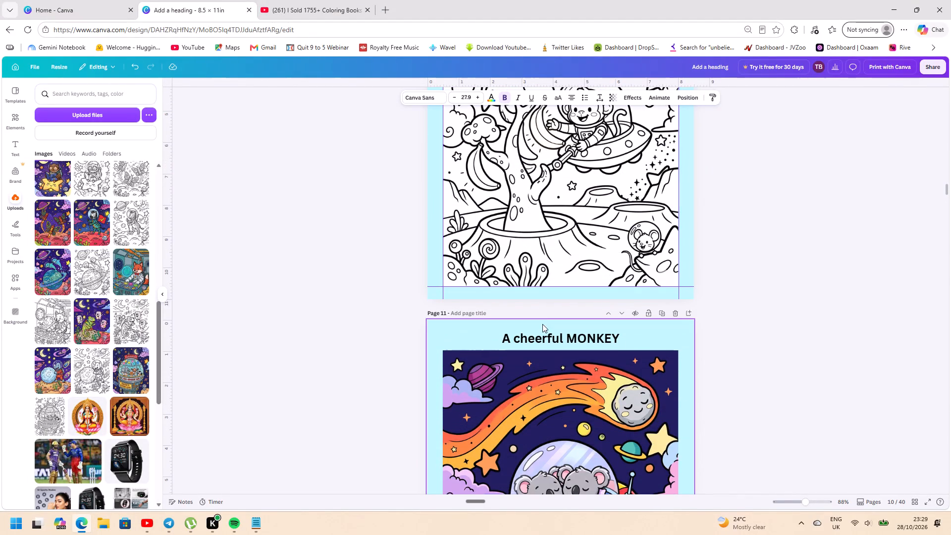
pyautogui.scroll(-3, 545, 324)
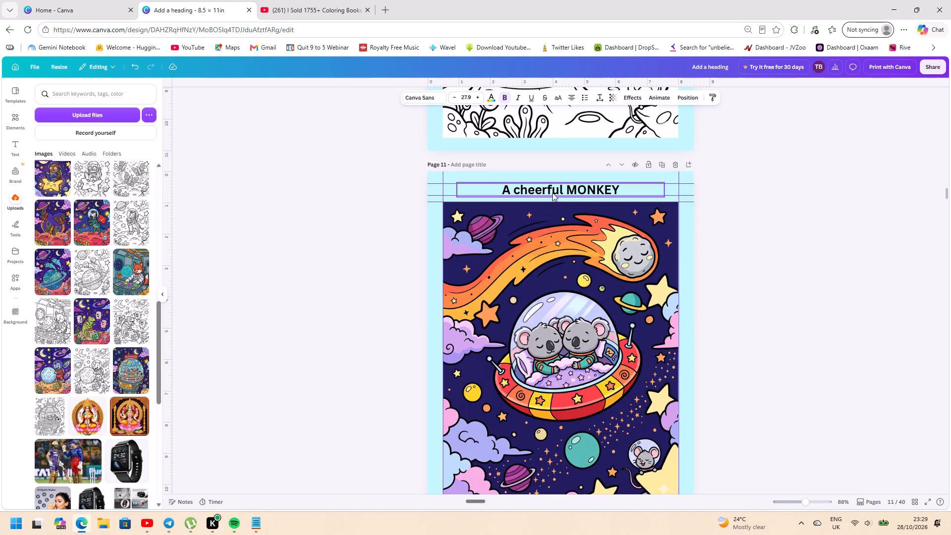
# Replace the page 11 heading above the coloured koalas with "The Cozy Comet Pod", copied from item 6 of the Notepad list.
pyautogui.tripleClick(552, 191)
pyautogui.hotkey('alt', 'Tab')
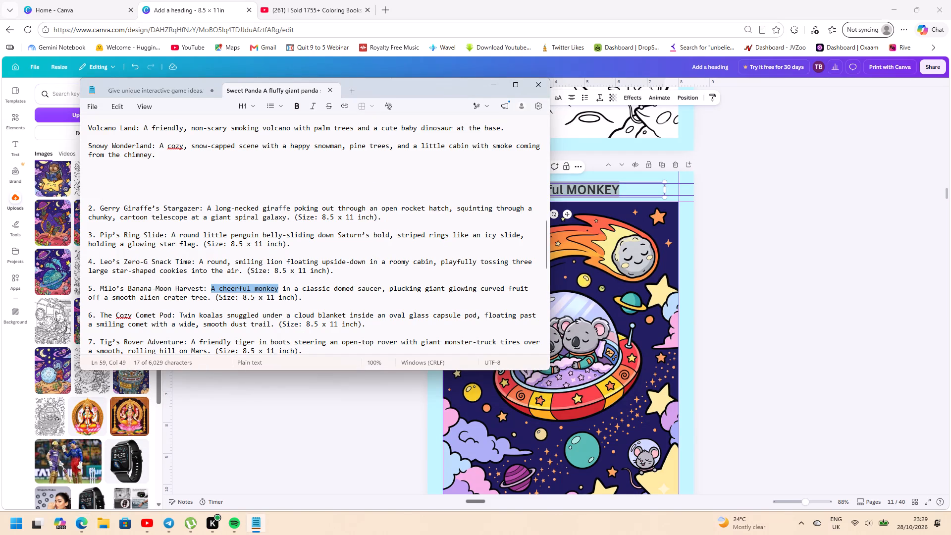
pyautogui.press('Down')
pyautogui.press('Down')
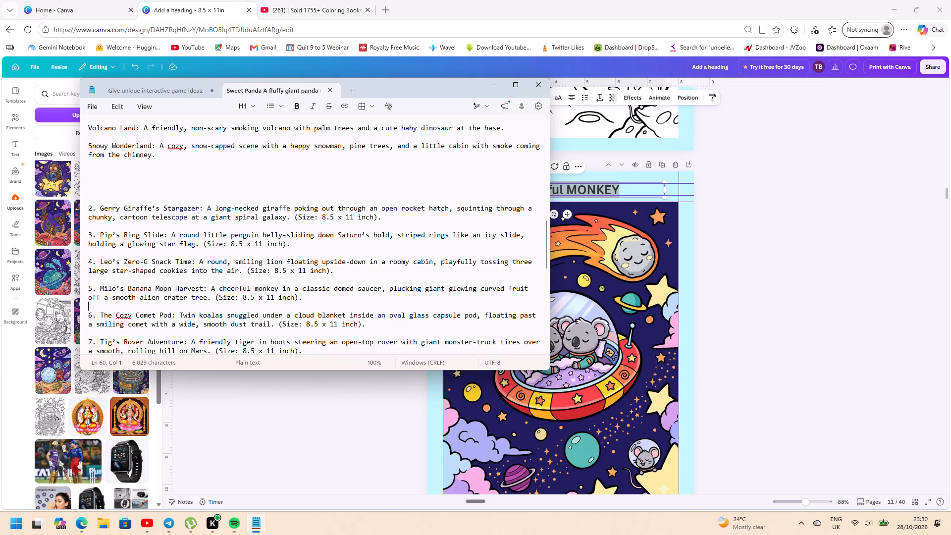
pyautogui.press('Down')
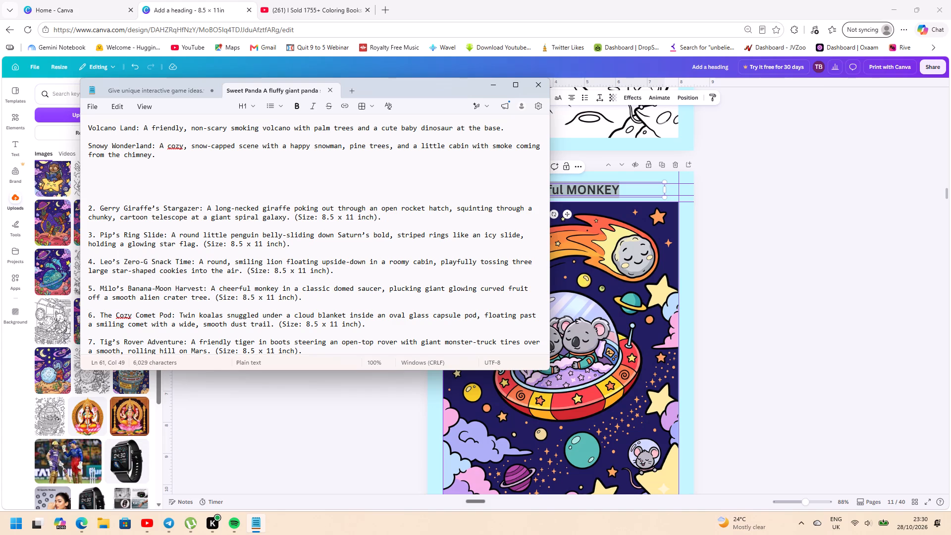
pyautogui.hotkey('ctrl', 'Left')
pyautogui.hotkey('ctrl', 'Left')
pyautogui.hotkey('ctrl', 'Left')
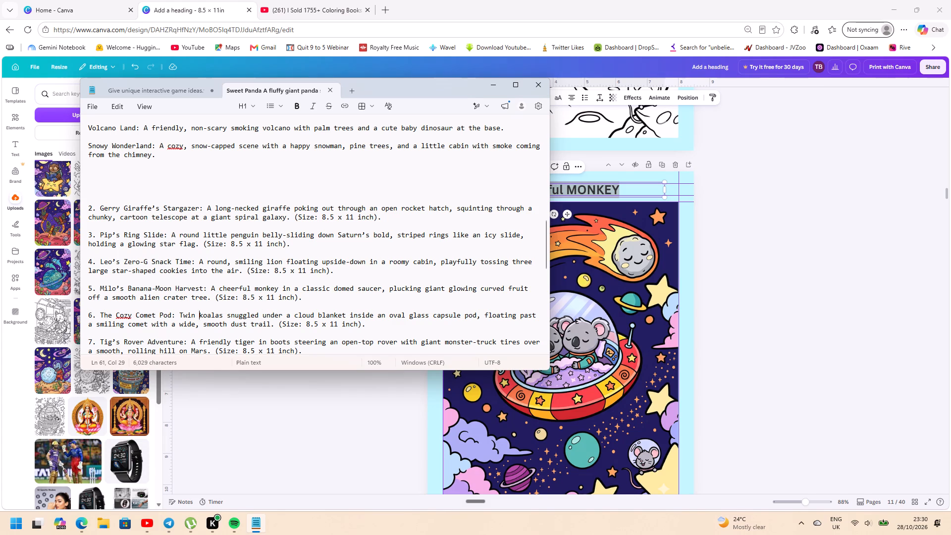
pyautogui.hotkey('ctrl', 'Left')
pyautogui.hotkey('ctrl', 'Left')
pyautogui.hotkey('ctrl', 'shift', 'Left')
pyautogui.hotkey('ctrl', 'shift', 'Left')
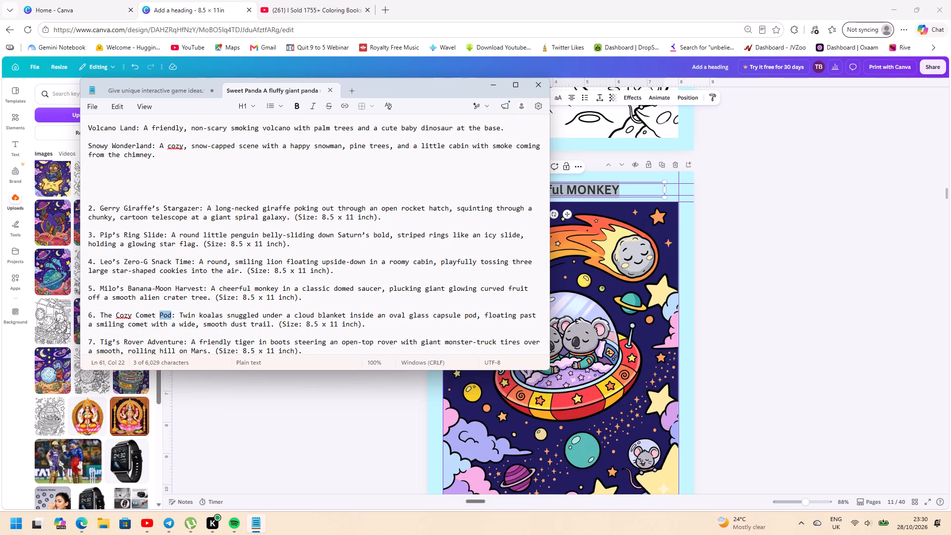
pyautogui.hotkey('ctrl', 'shift', 'Left')
pyautogui.hotkey('ctrl', 'shift', 'Left')
pyautogui.hotkey('ctrl', 'c')
pyautogui.hotkey('alt', 'Tab')
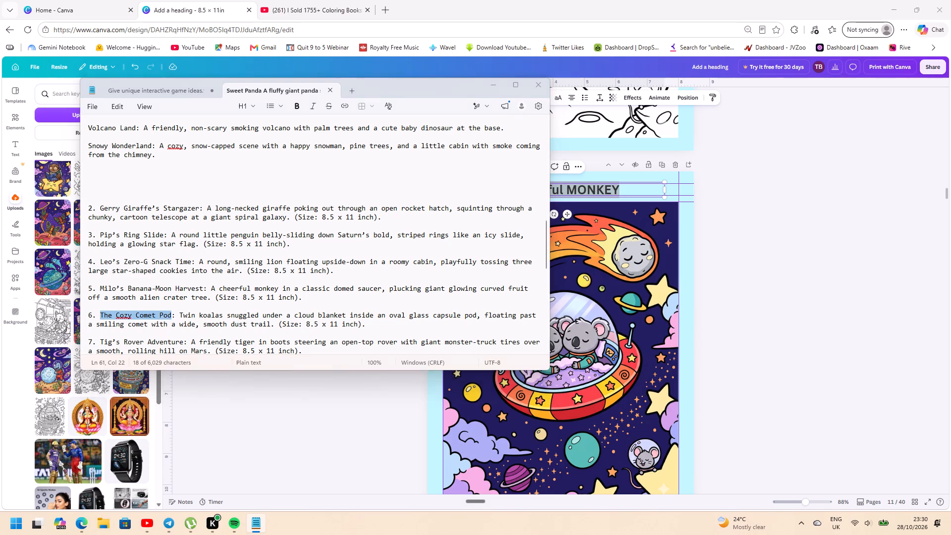
pyautogui.hotkey('ctrl', 'v')
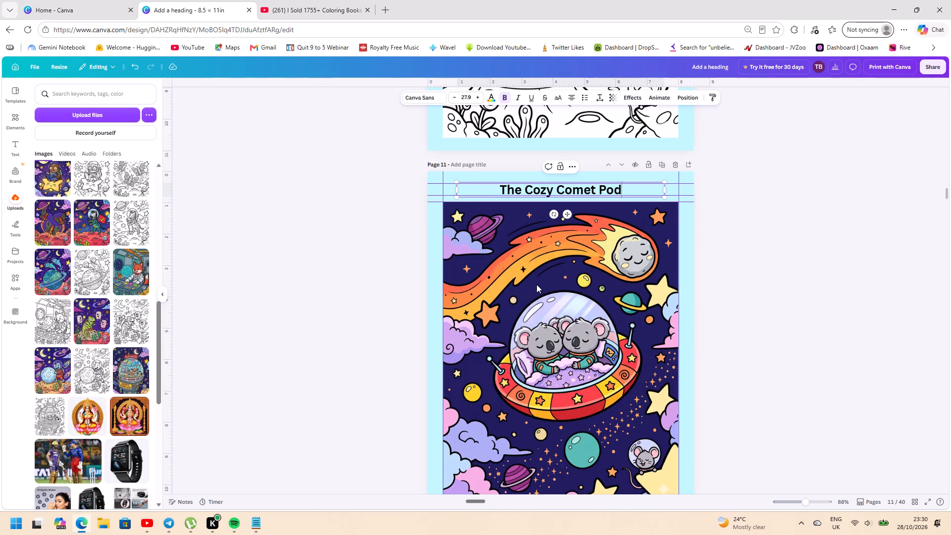
# Replace the page 12 heading above the line-art koalas with "Twin KOALAS", copied from item 6 in Notepad with the animal name capitalised.
pyautogui.scroll(-6, 577, 321)
pyautogui.click(555, 261)
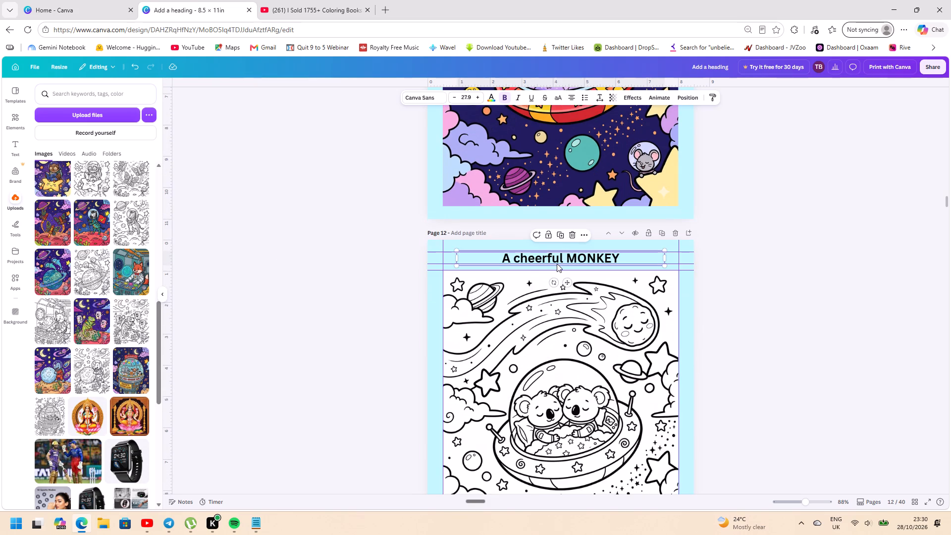
pyautogui.hotkey('alt', 'Tab')
pyautogui.hotkey('ctrl', 'Right')
pyautogui.hotkey('ctrl', 'Right')
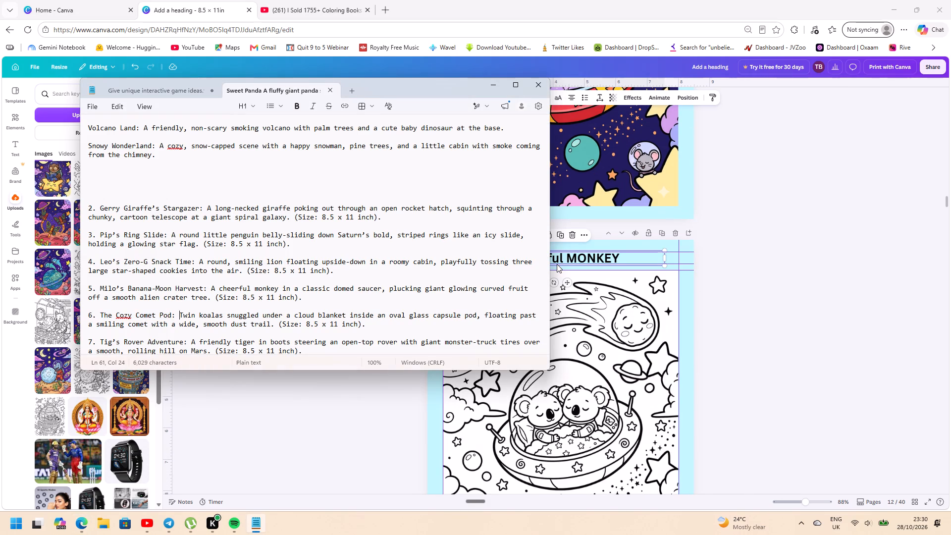
pyautogui.hotkey('ctrl', 'shift', 'Right')
pyautogui.hotkey('ctrl', 'shift', 'Right')
pyautogui.hotkey('shift', 'Left')
pyautogui.hotkey('ctrl', 'c')
pyautogui.hotkey('alt', 'Tab')
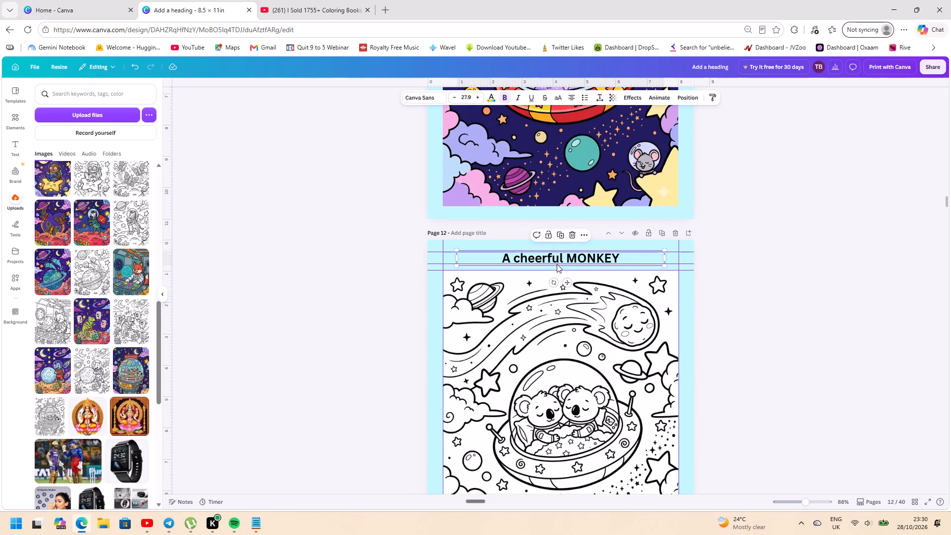
pyautogui.doubleClick(557, 258)
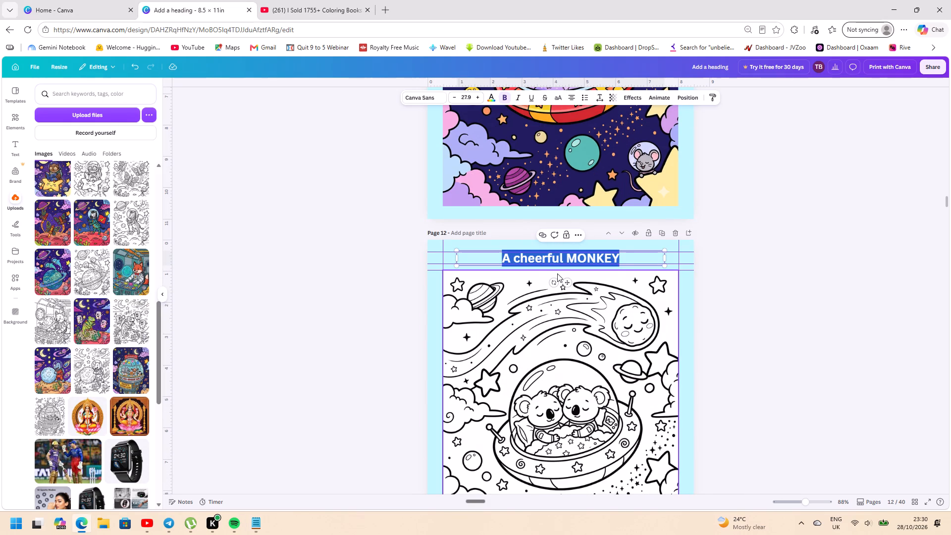
pyautogui.hotkey('ctrl', 'v')
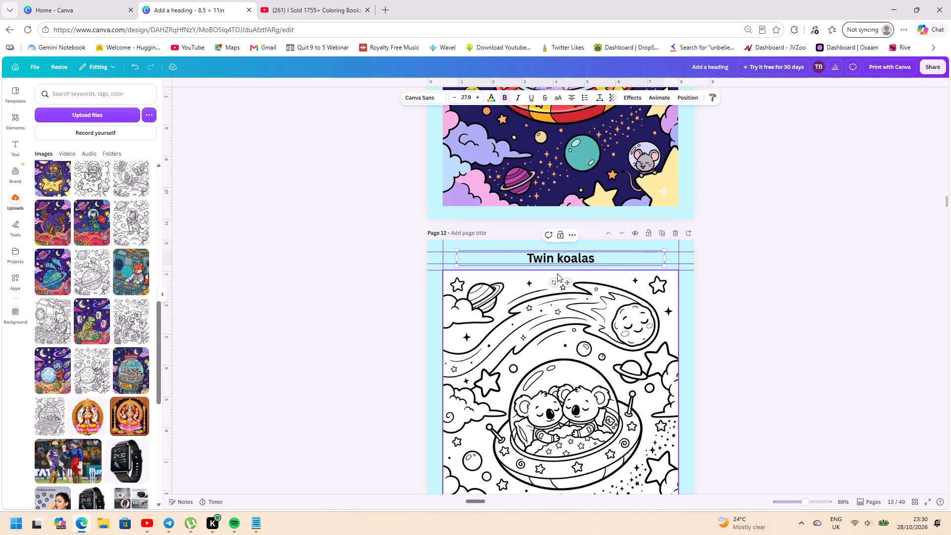
pyautogui.hotkey('ctrl', 'shift', 'Left')
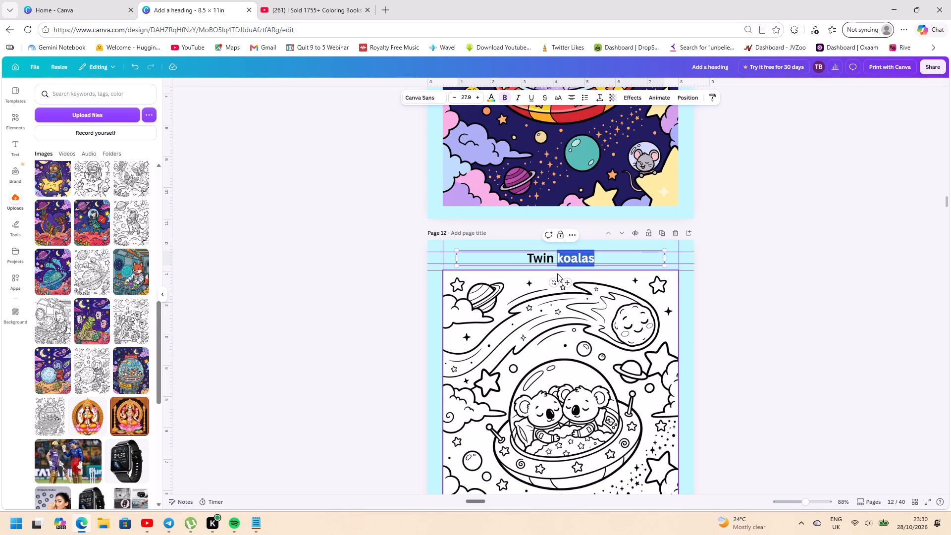
pyautogui.press('k')
pyautogui.write('OALAS')
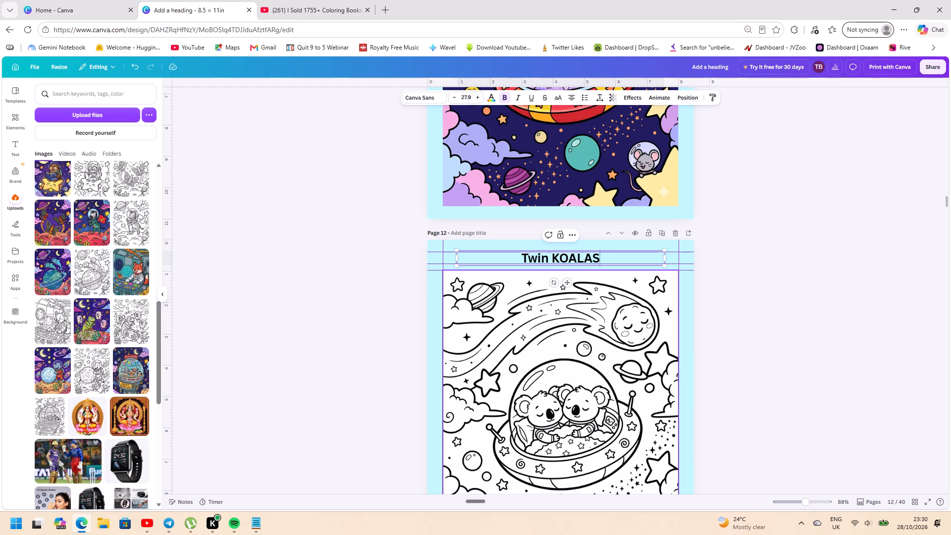
pyautogui.click(366, 301)
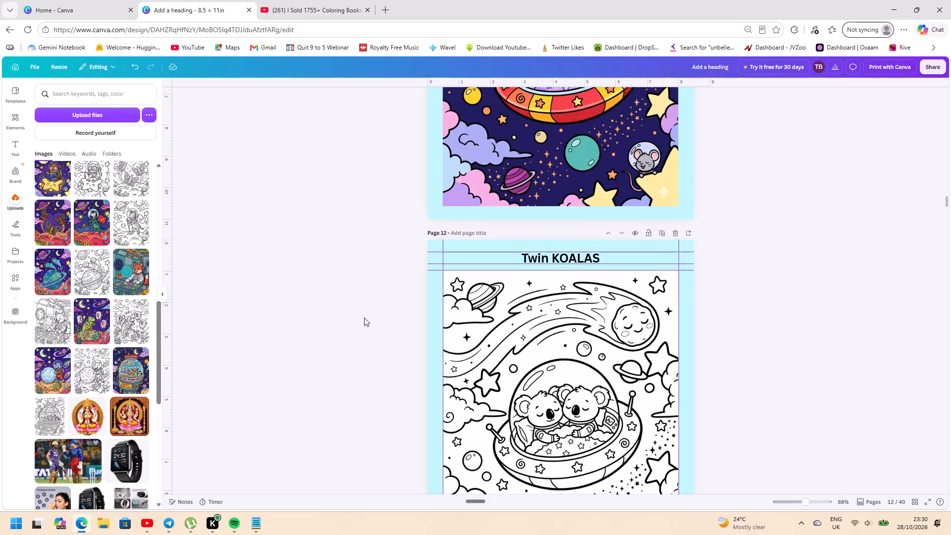
# Replace the page 13 heading above the coloured tiger with "Tig's Rover Adventure", copied from item 7 of the Notepad list.
pyautogui.scroll(-7, 364, 318)
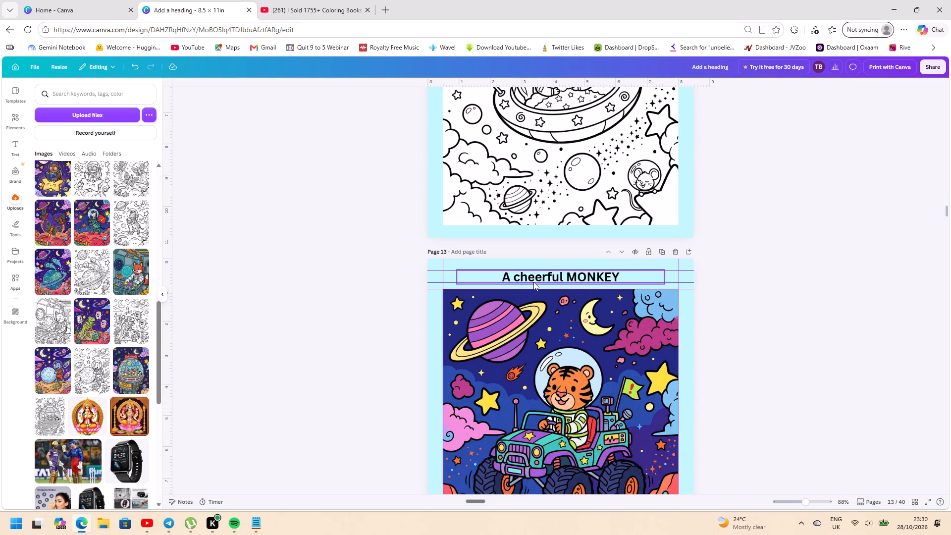
pyautogui.click(533, 282)
pyautogui.hotkey('alt', 'Tab')
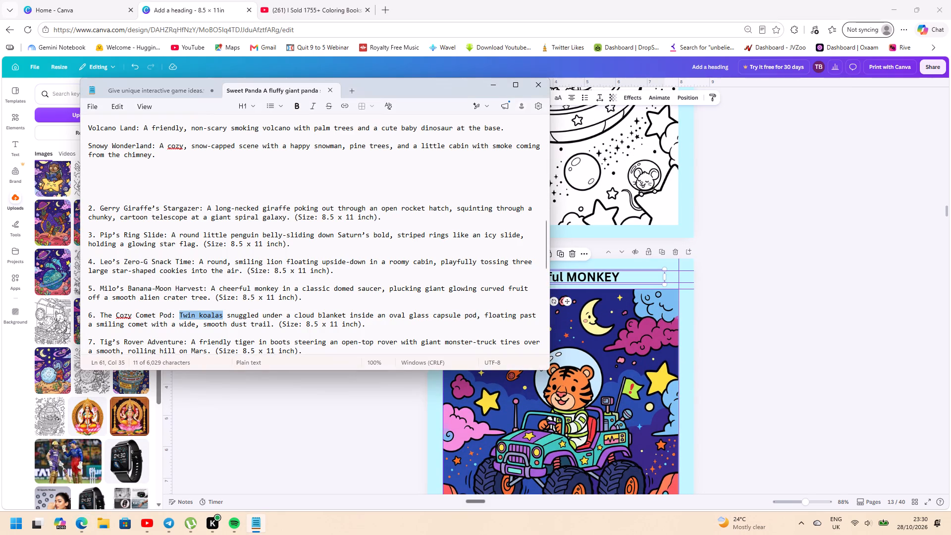
pyautogui.press('Down')
pyautogui.press('Down')
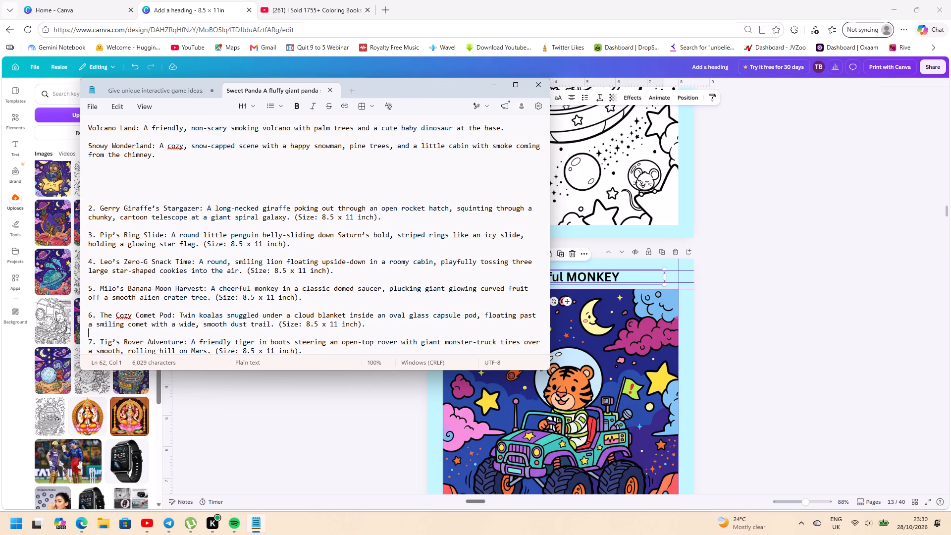
pyautogui.press('Right')
pyautogui.hotkey('ctrl', 'Right')
pyautogui.hotkey('ctrl', 'Right')
pyautogui.hotkey('ctrl', 'shift', 'Right')
pyautogui.hotkey('ctrl', 'shift', 'Right')
pyautogui.hotkey('ctrl', 'shift', 'Right')
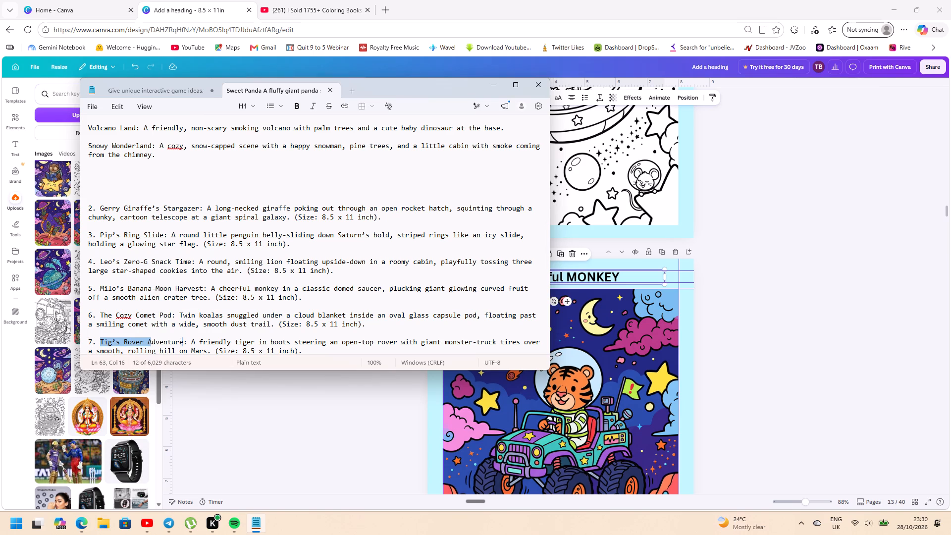
pyautogui.hotkey('ctrl', 'c')
pyautogui.hotkey('alt', 'Tab')
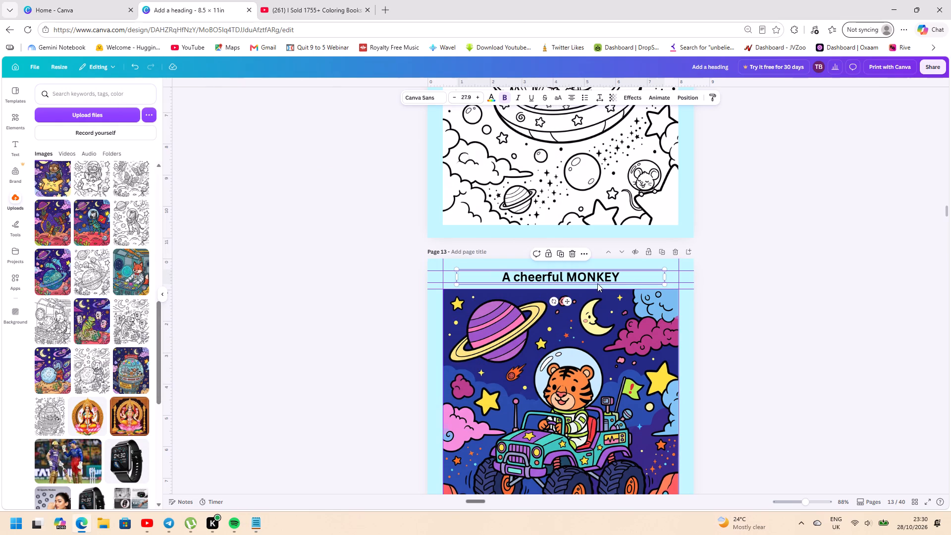
pyautogui.doubleClick(591, 275)
pyautogui.hotkey('ctrl', 'v')
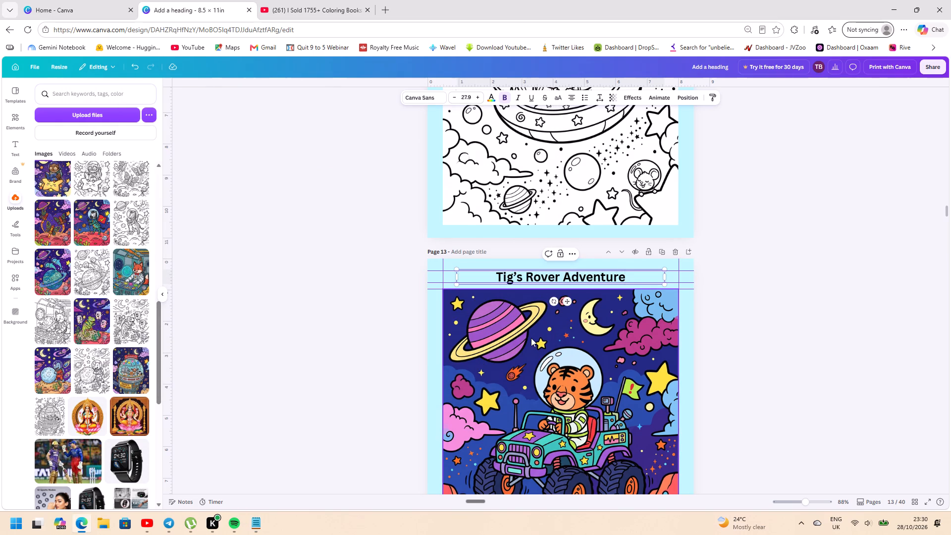
# Replace the page 14 heading above the line-art tiger with "A friendly TIGER", copied from item 7 in Notepad with the animal name capitalised.
pyautogui.scroll(-6, 531, 338)
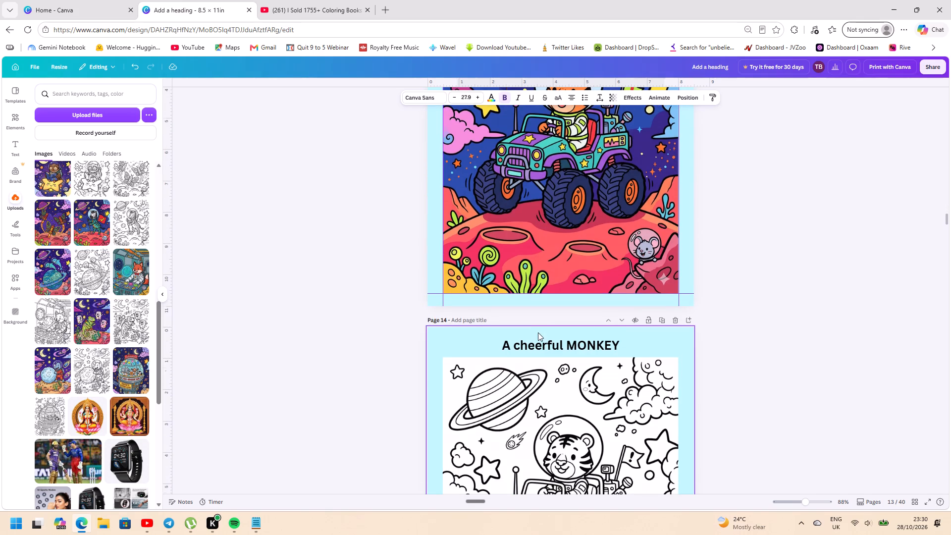
pyautogui.doubleClick(547, 348)
pyautogui.hotkey('alt', 'Tab')
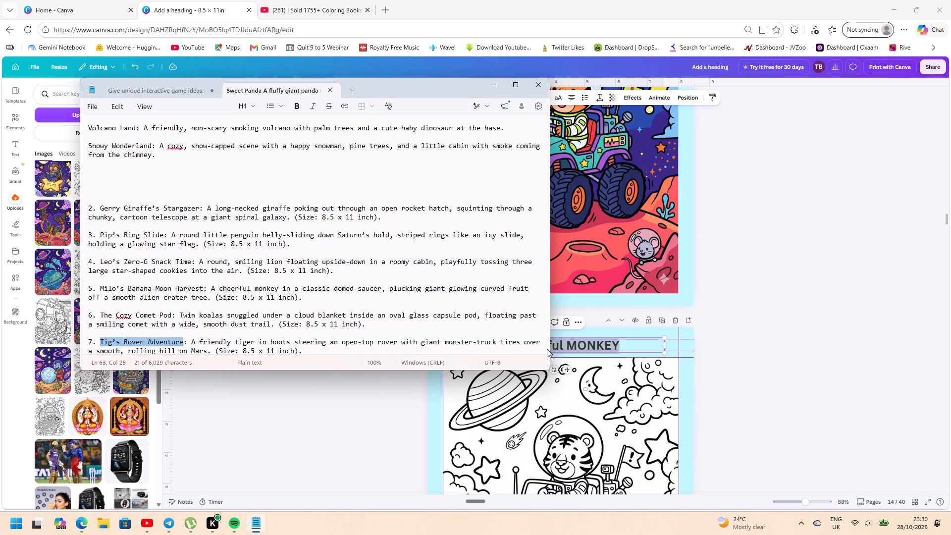
pyautogui.hotkey('ctrl', 'Right')
pyautogui.hotkey('ctrl', 'Right')
pyautogui.hotkey('ctrl', 'shift', 'Right')
pyautogui.hotkey('ctrl', 'shift', 'Right')
pyautogui.hotkey('ctrl', 'shift', 'Right')
pyautogui.hotkey('shift', 'Left')
pyautogui.hotkey('ctrl', 'c')
pyautogui.hotkey('alt', 'Tab')
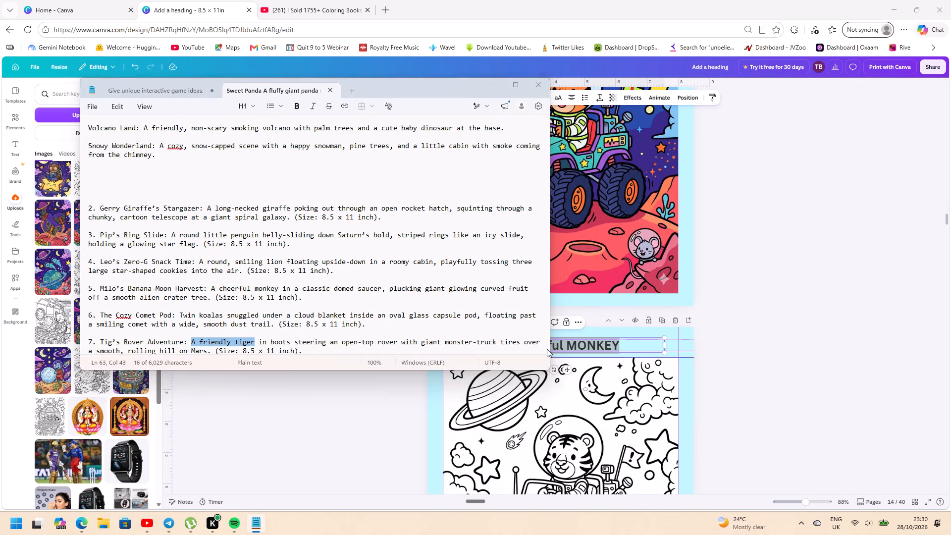
pyautogui.hotkey('ctrl', 'v')
pyautogui.hotkey('ctrl', 'shift', 'Left')
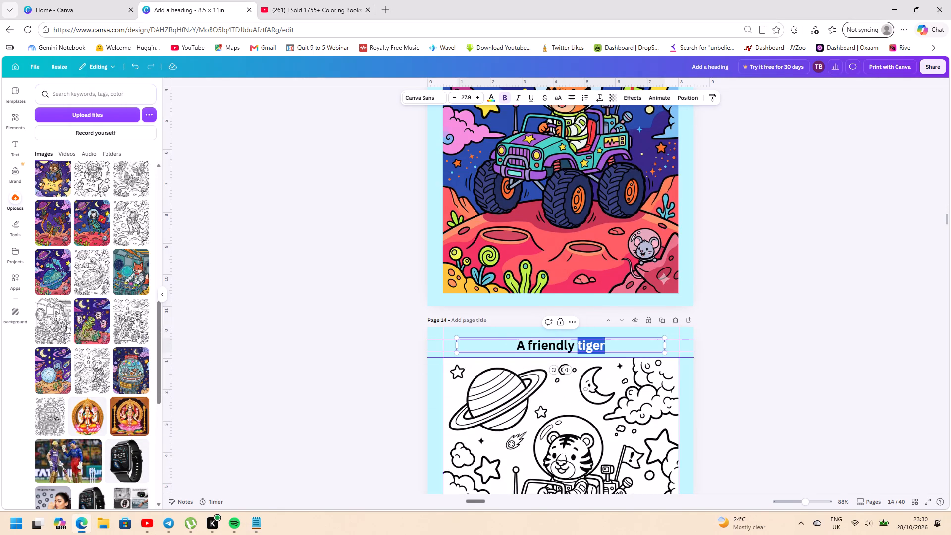
pyautogui.write('TIGER')
pyautogui.click(366, 323)
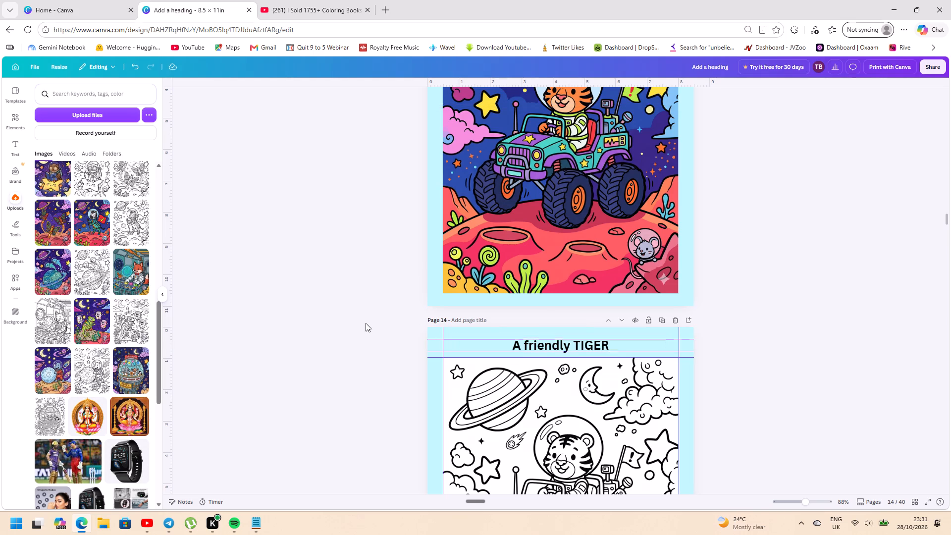
# Replace the page 15 heading above the coloured panda and polar bear with "The Asteroid Honey Picnic", copied from item 8 of the Notepad list.
pyautogui.scroll(-7, 368, 332)
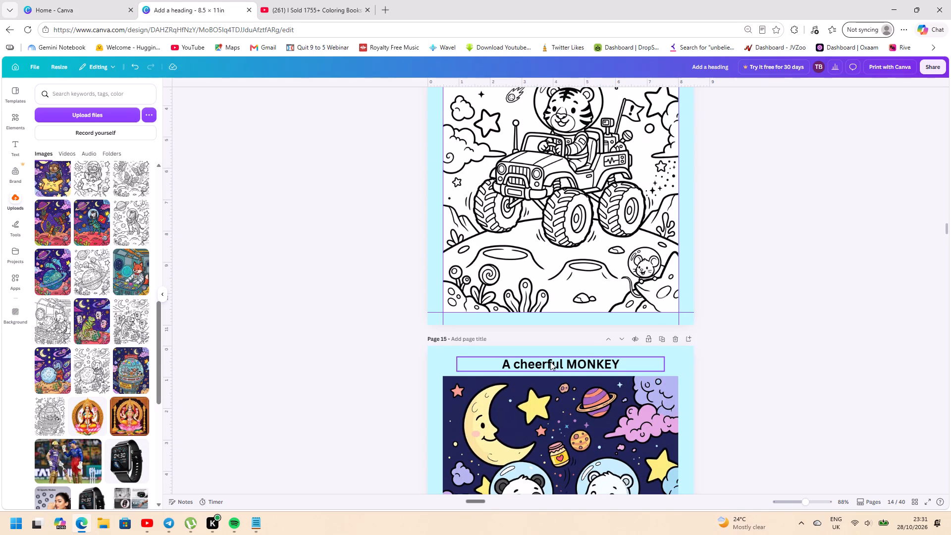
pyautogui.click(550, 362)
pyautogui.doubleClick(550, 362)
pyautogui.scroll(-3, 548, 373)
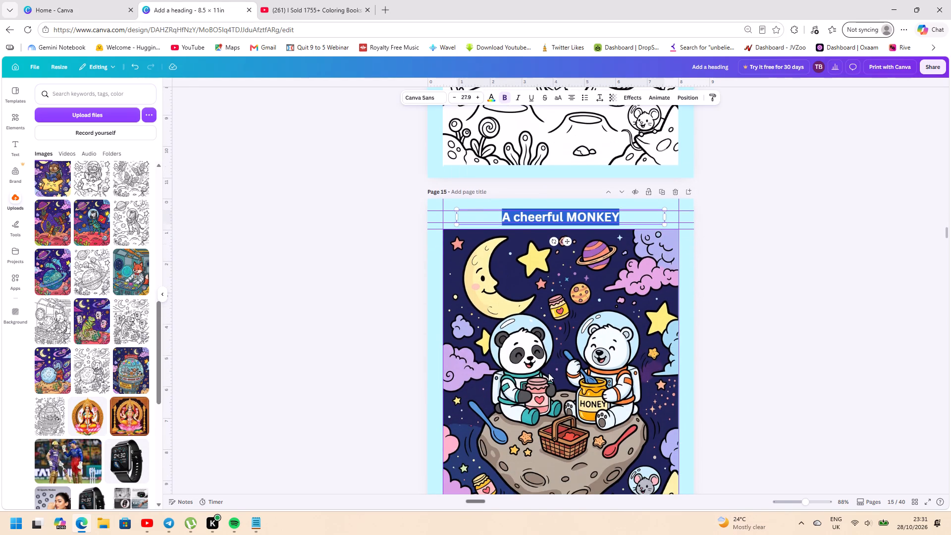
pyautogui.hotkey('alt', 'Tab')
pyautogui.press('Down')
pyautogui.press('Down')
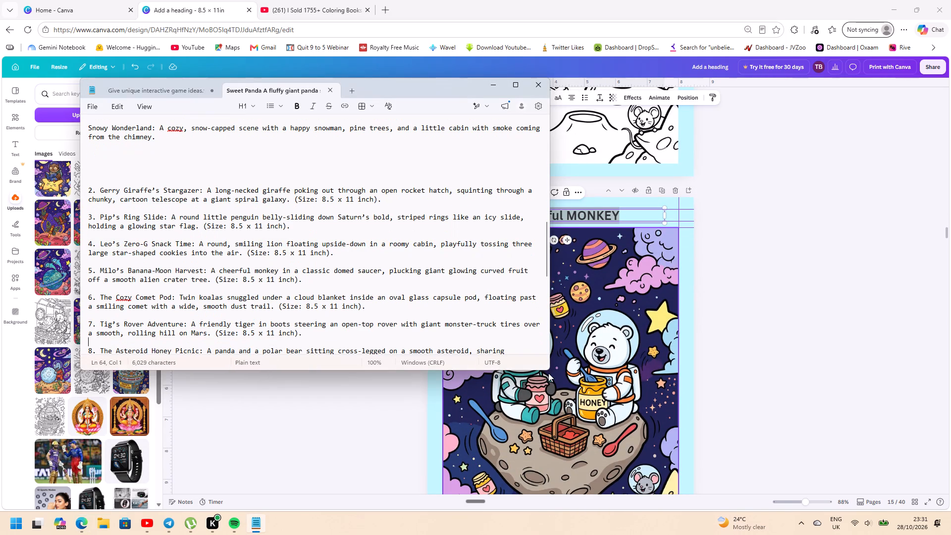
pyautogui.press('Right')
pyautogui.hotkey('ctrl', 'Right')
pyautogui.hotkey('ctrl', 'Right')
pyautogui.hotkey('ctrl', 'shift', 'Right')
pyautogui.hotkey('ctrl', 'shift', 'Right')
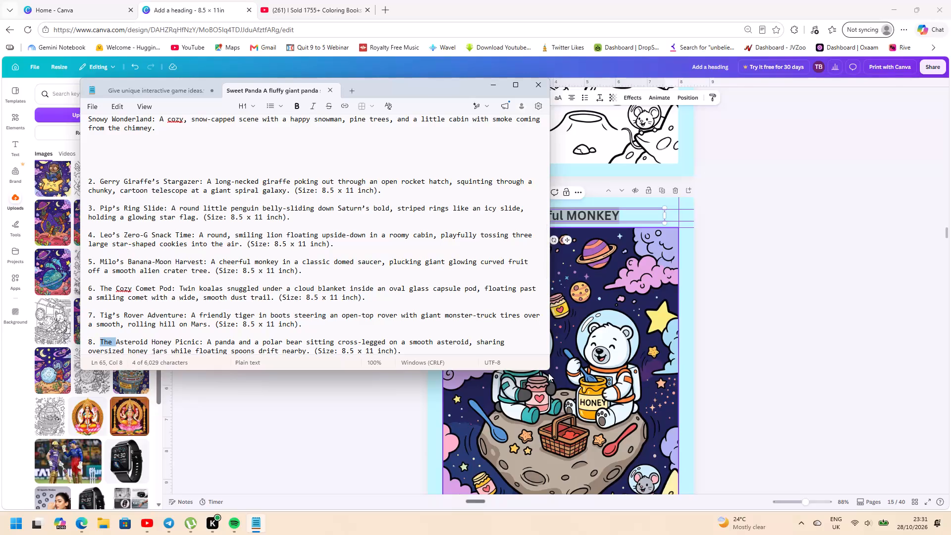
pyautogui.hotkey('ctrl', 'shift', 'Right')
pyautogui.hotkey('ctrl', 'shift', 'Right')
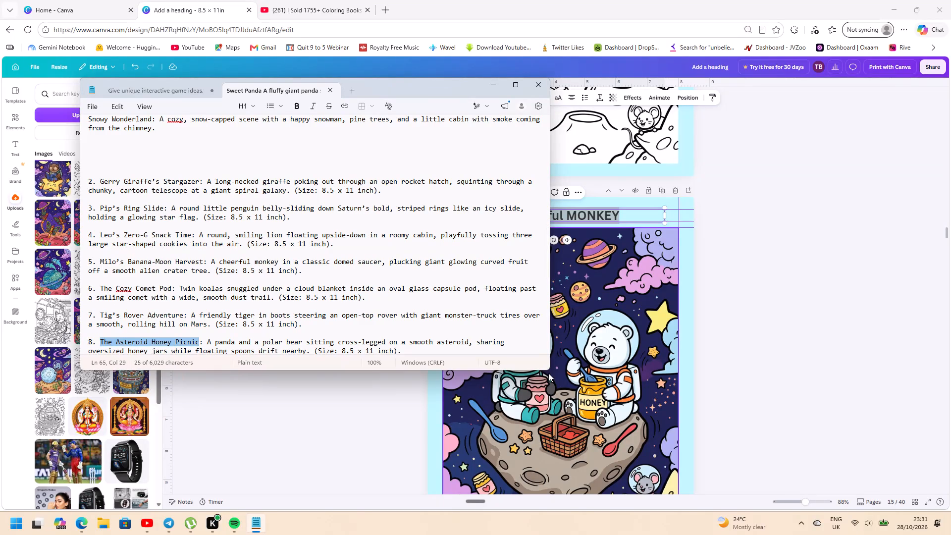
pyautogui.hotkey('ctrl', 'c')
pyautogui.hotkey('ctrl', 'c')
pyautogui.hotkey('alt', 'Tab')
pyautogui.hotkey('ctrl', 'v')
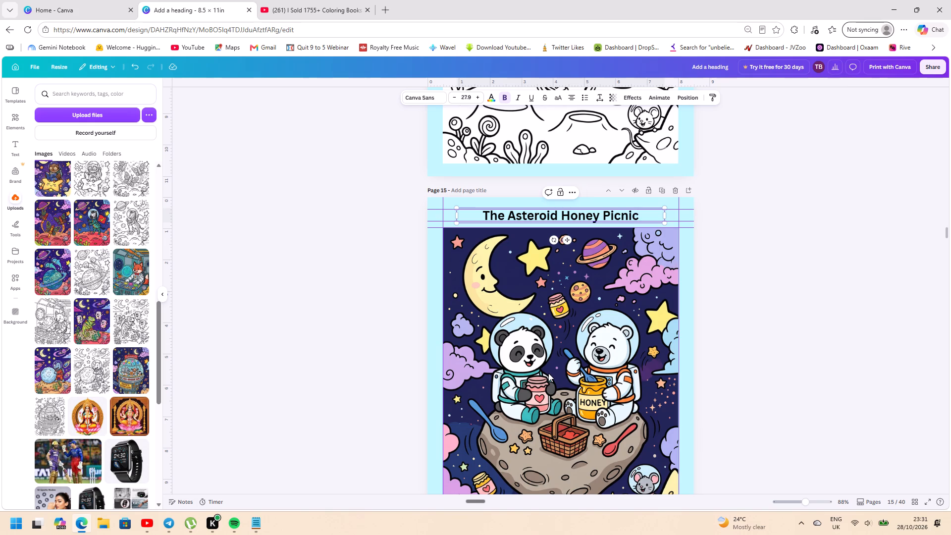
# Replace the page 16 heading above the line-art bears with "A panda and a polar bear", copied from item 8 of the Notepad list.
pyautogui.hotkey('alt', 'Tab')
pyautogui.hotkey('ctrl', 'Right')
pyautogui.hotkey('ctrl', 'Right')
pyautogui.hotkey('ctrl', 'shift', 'Right')
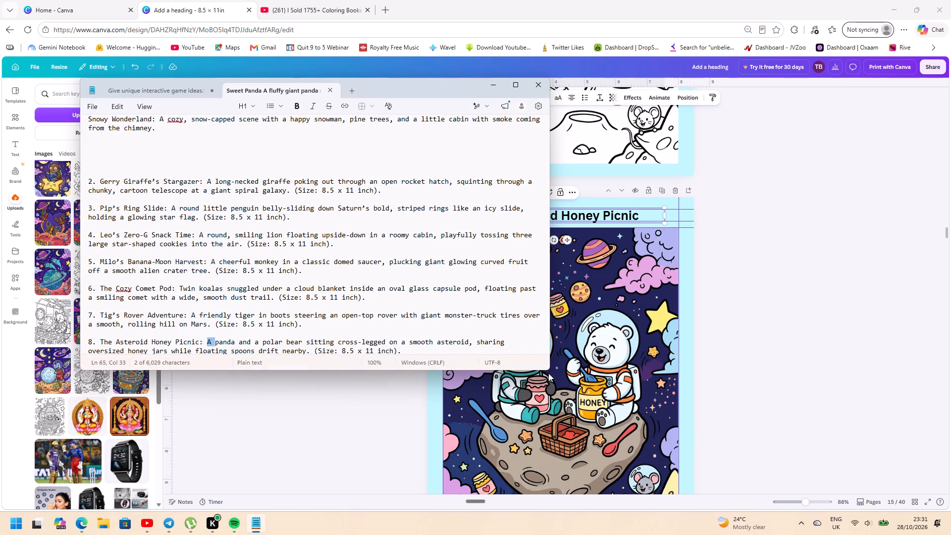
pyautogui.hotkey('ctrl', 'shift', 'Right')
pyautogui.hotkey('ctrl', 'shift', 'Right')
pyautogui.hotkey('ctrl', 'shift', 'Right')
pyautogui.hotkey('ctrl', 'shift', 'Right')
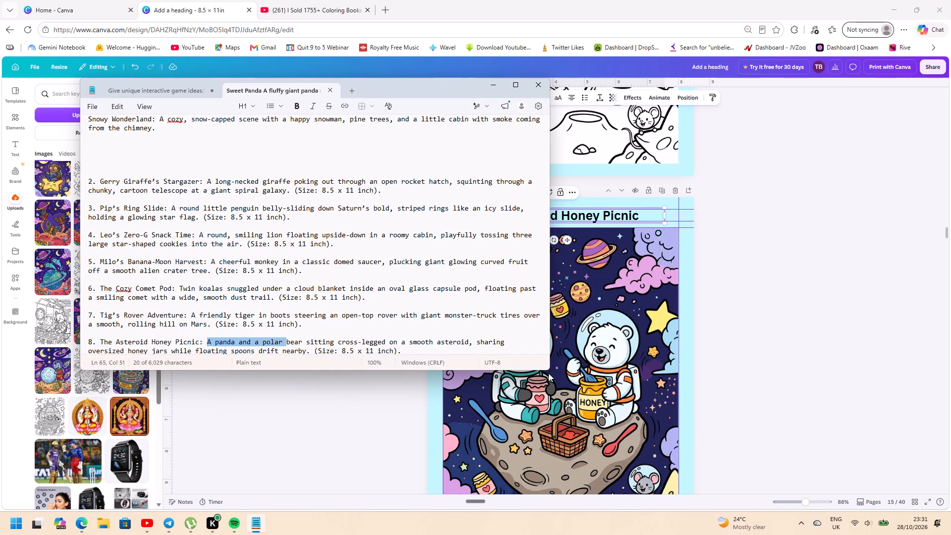
pyautogui.hotkey('ctrl', 'shift', 'Right')
pyautogui.hotkey('shift', 'Left')
pyautogui.hotkey('ctrl', 'c')
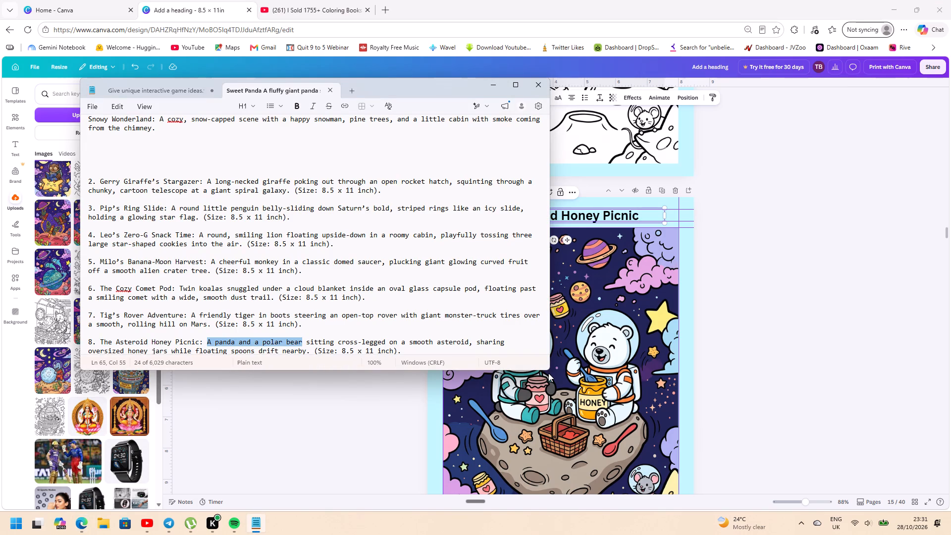
pyautogui.hotkey('alt', 'Tab')
pyautogui.scroll(-6, 586, 386)
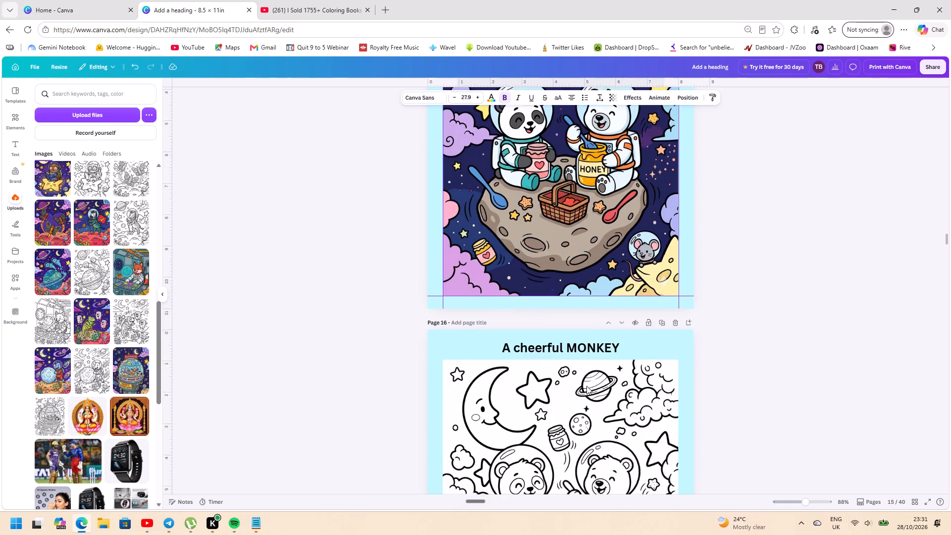
pyautogui.doubleClick(554, 287)
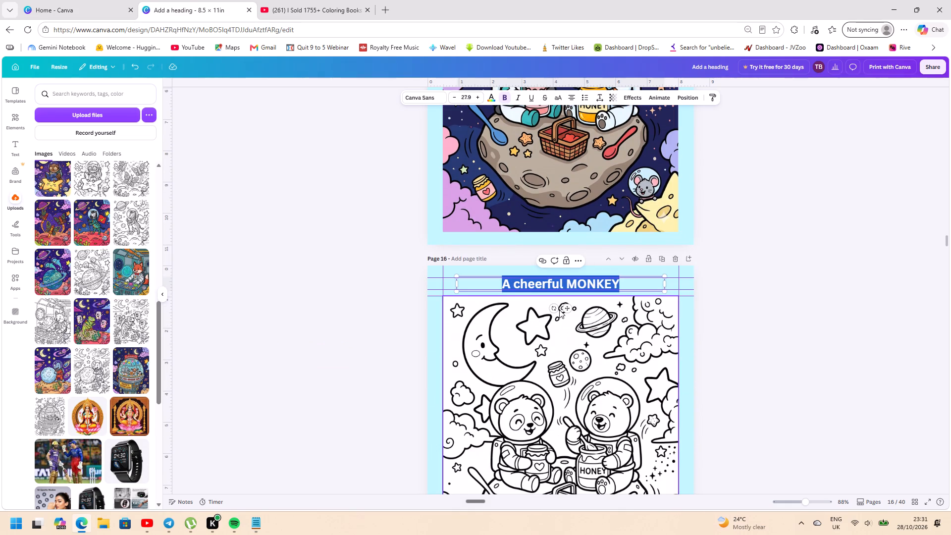
pyautogui.hotkey('ctrl', 'v')
# Change "panda" to "PANDA" in the page 16 heading.
pyautogui.hotkey('ctrl', 'Left')
pyautogui.hotkey('ctrl', 'Left')
pyautogui.hotkey('ctrl', 'Left')
pyautogui.hotkey('ctrl', 'Left')
pyautogui.press('Left')
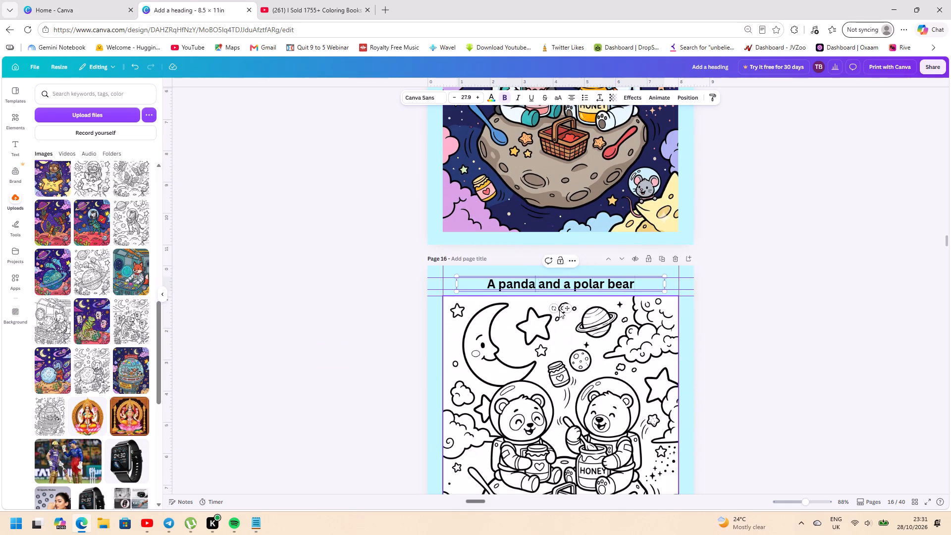
pyautogui.hotkey('ctrl', 'shift', 'Left')
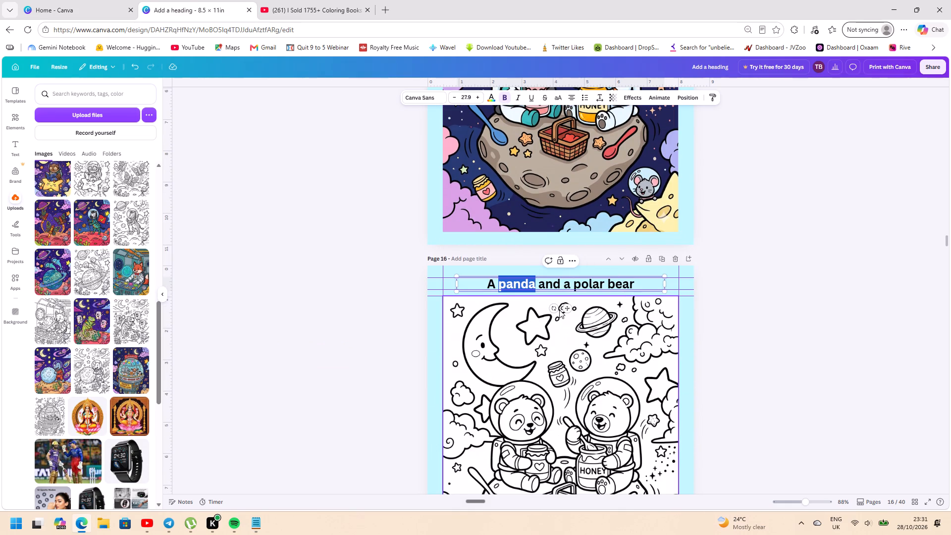
pyautogui.write('PANDA')
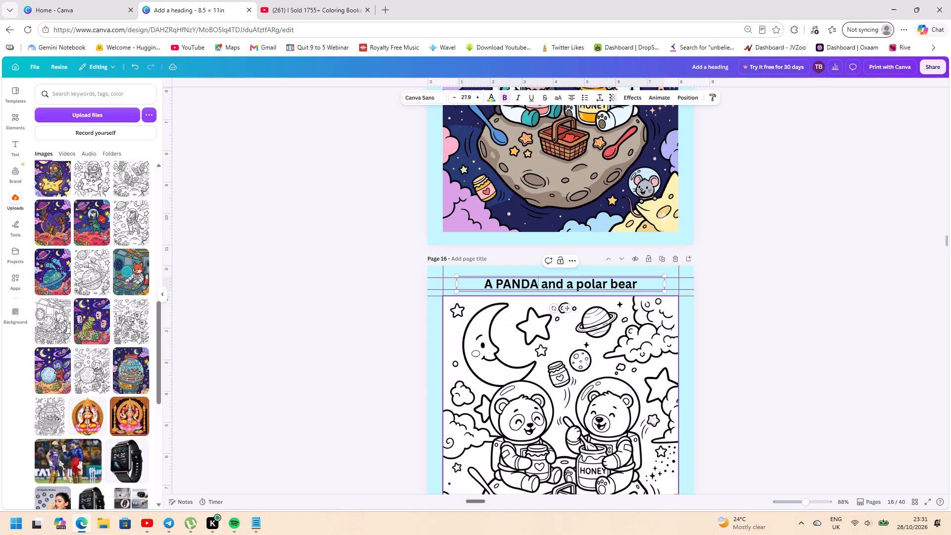
# Change "polar bear" to "POLAR BEAR" in the page 16 heading.
pyautogui.hotkey('ctrl', 'Right')
pyautogui.hotkey('ctrl', 'Right')
pyautogui.hotkey('ctrl', 'Right')
pyautogui.hotkey('ctrl', 'shift', 'Right')
pyautogui.hotkey('ctrl', 'shift', 'Right')
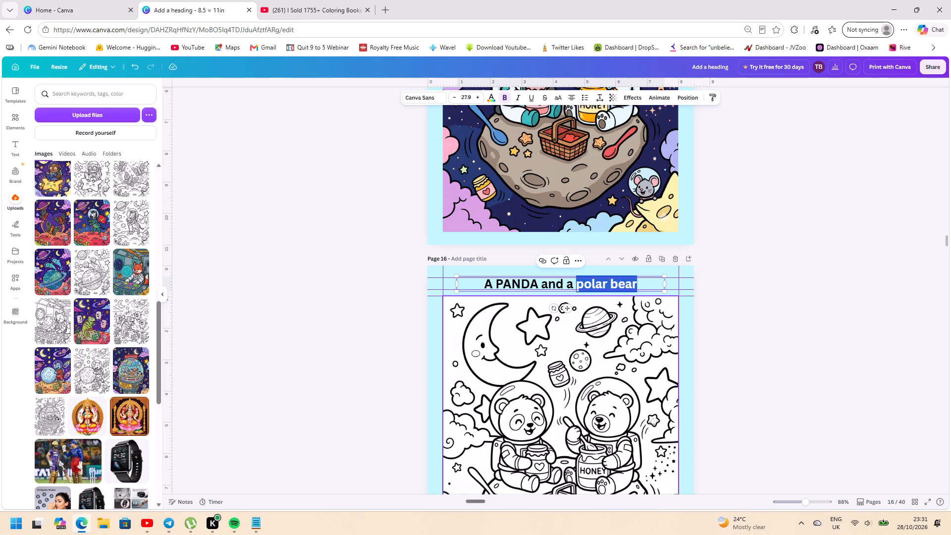
pyautogui.write('POLAR BEAR')
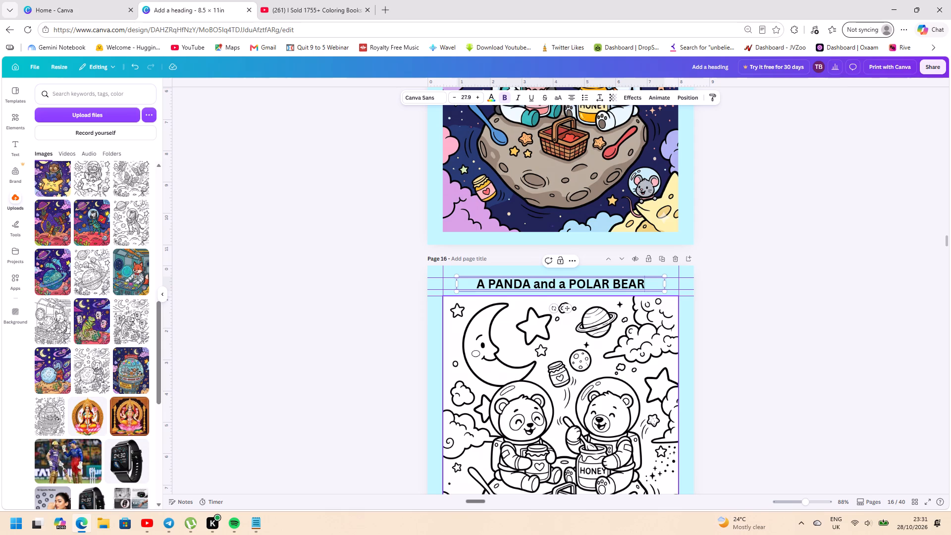
pyautogui.hotkey('alt', 'Tab')
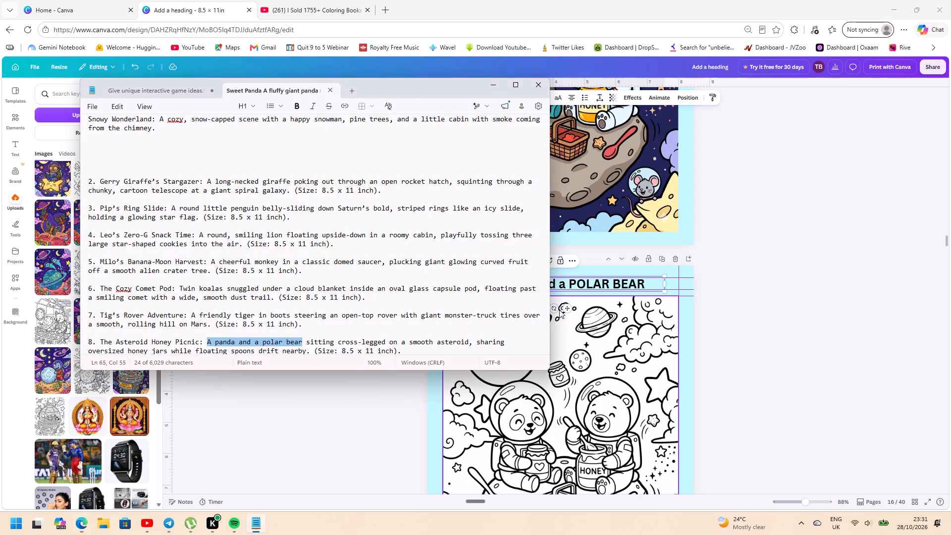
pyautogui.hotkey('alt', 'Tab')
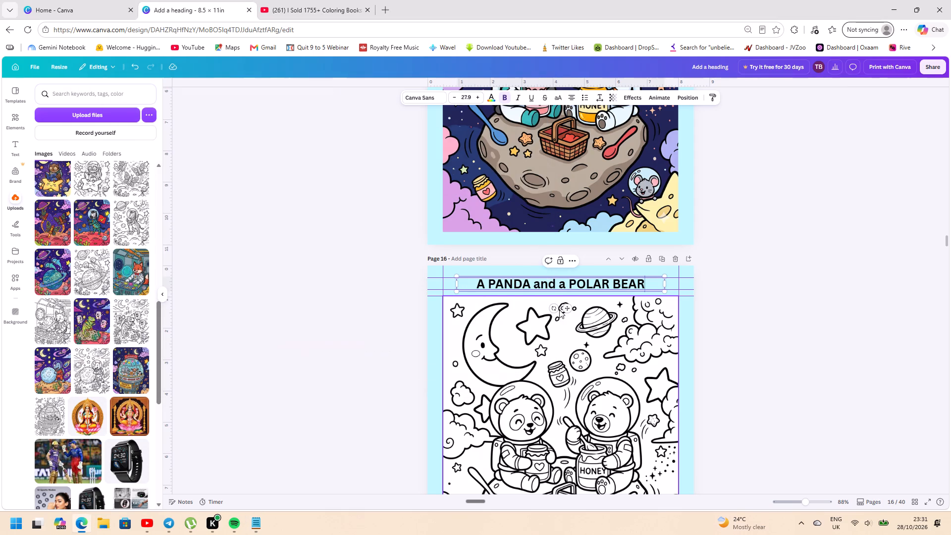
pyautogui.click(368, 337)
# Replace the page 17 heading above the coloured octopus with "Ollie the Cosmic Drummer", copied from item 9 of the Notepad list.
pyautogui.scroll(-6, 367, 343)
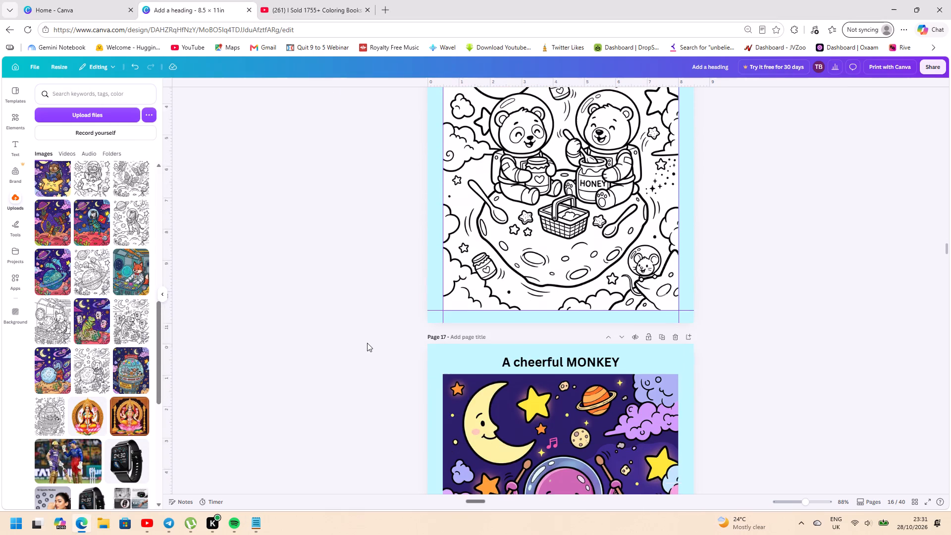
pyautogui.scroll(-3, 367, 343)
pyautogui.hotkey('alt', 'Tab')
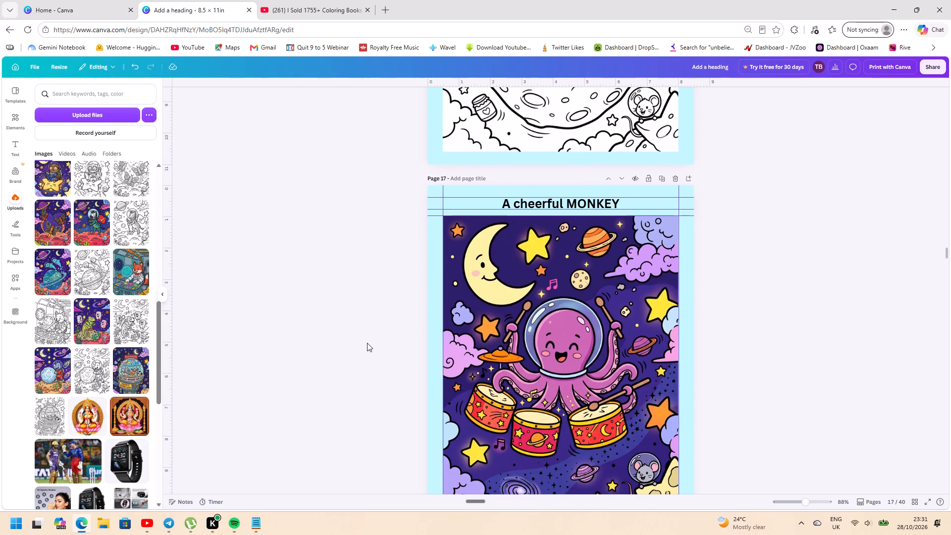
pyautogui.scroll(-2, 316, 328)
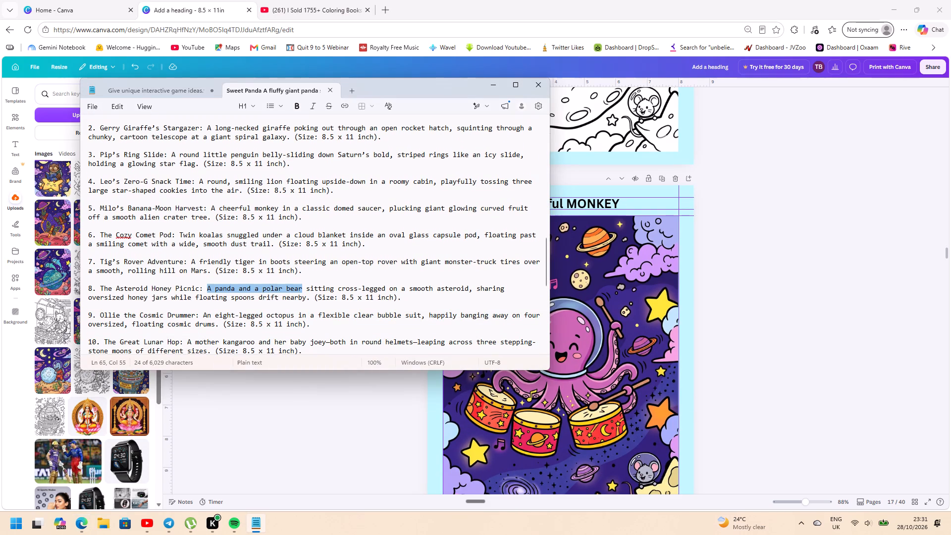
pyautogui.click(100, 315)
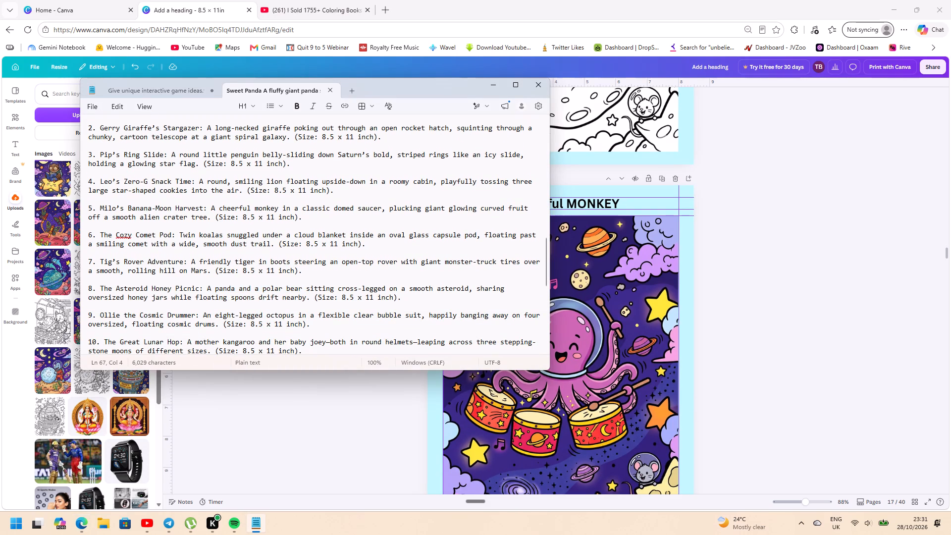
pyautogui.hotkey('ctrl', 'shift', 'Right')
pyautogui.hotkey('ctrl', 'shift', 'Right')
pyautogui.hotkey('ctrl', 'shift', 'Right')
pyautogui.hotkey('ctrl', 'shift', 'Right')
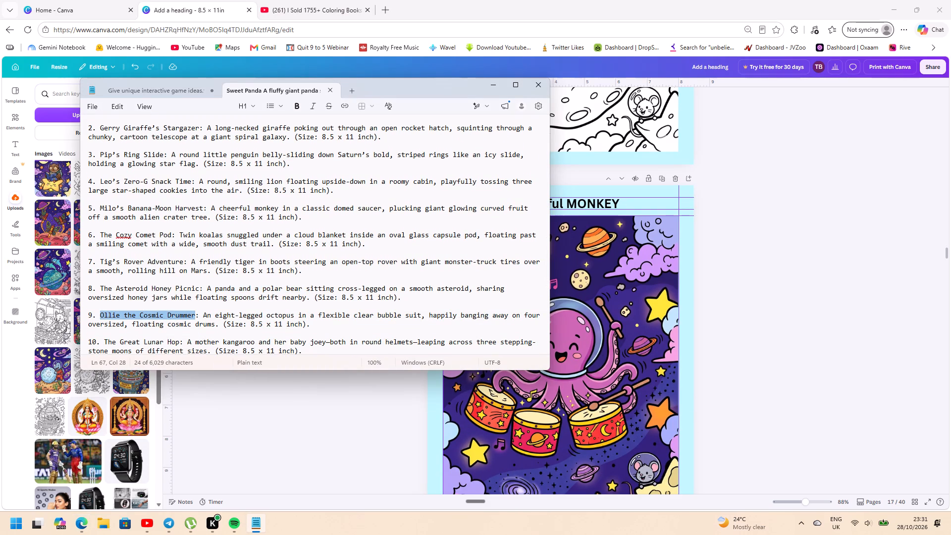
pyautogui.hotkey('ctrl', 'c')
pyautogui.hotkey('alt', 'Tab')
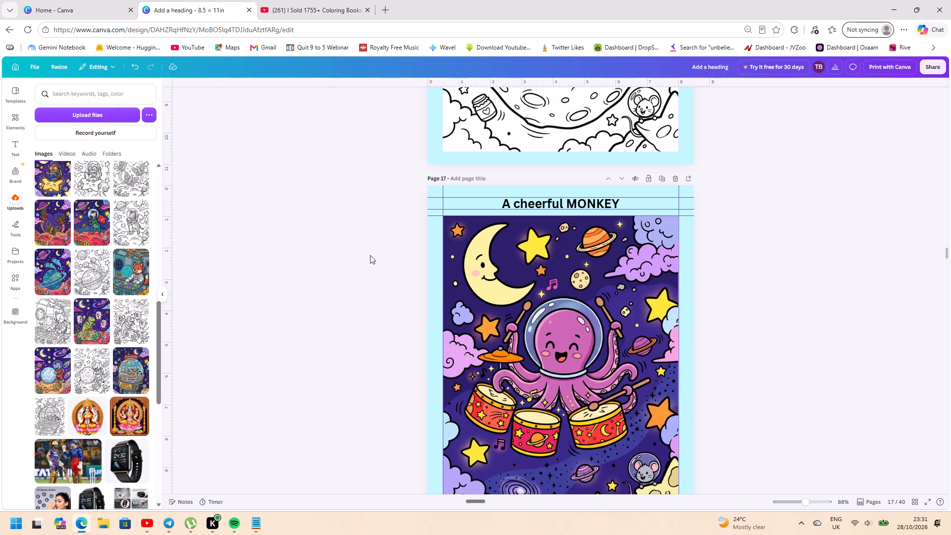
pyautogui.doubleClick(539, 206)
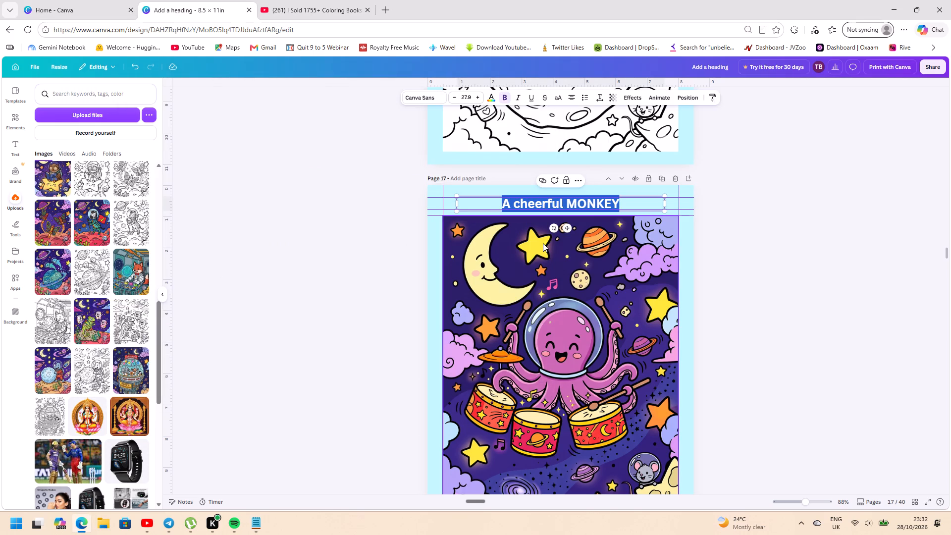
pyautogui.hotkey('ctrl', 'v')
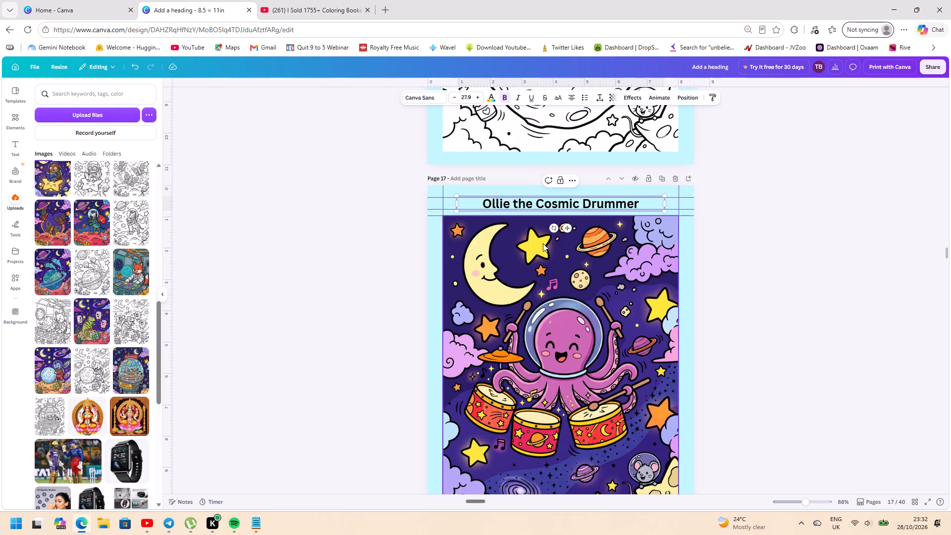
# Replace the page 18 heading above the line-art octopus with "An eight-legged octopus", copied from item 9 of the Notepad list.
pyautogui.scroll(-2, 536, 278)
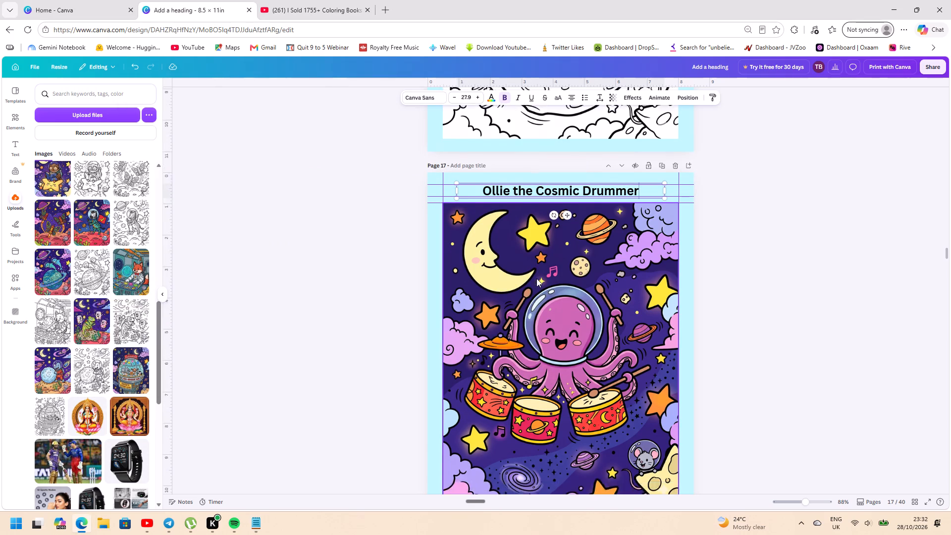
pyautogui.scroll(-5, 536, 278)
pyautogui.doubleClick(545, 223)
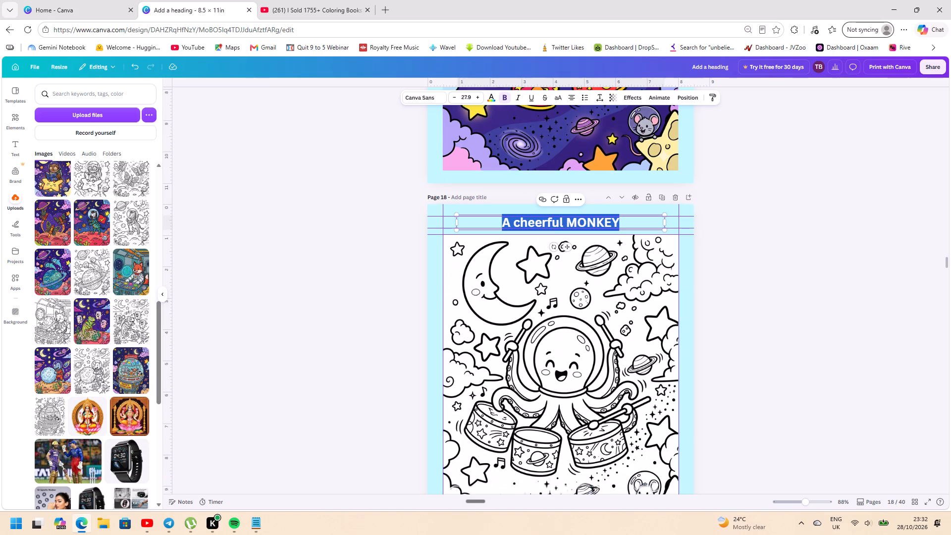
pyautogui.hotkey('alt', 'Tab')
pyautogui.hotkey('ctrl', 'Right')
pyautogui.hotkey('ctrl', 'Right')
pyautogui.hotkey('ctrl', 'shift', 'Right')
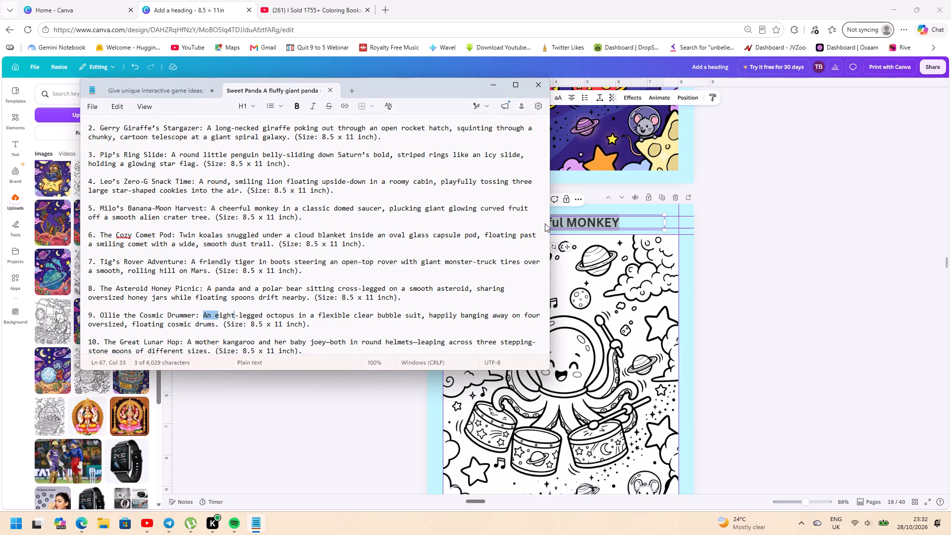
pyautogui.hotkey('ctrl', 'shift', 'Right')
pyautogui.hotkey('ctrl', 'shift', 'Right')
pyautogui.hotkey('ctrl', 'shift', 'Right')
pyautogui.hotkey('ctrl', 'shift', 'Right')
pyautogui.hotkey('shift', 'Left')
pyautogui.hotkey('ctrl', 'c')
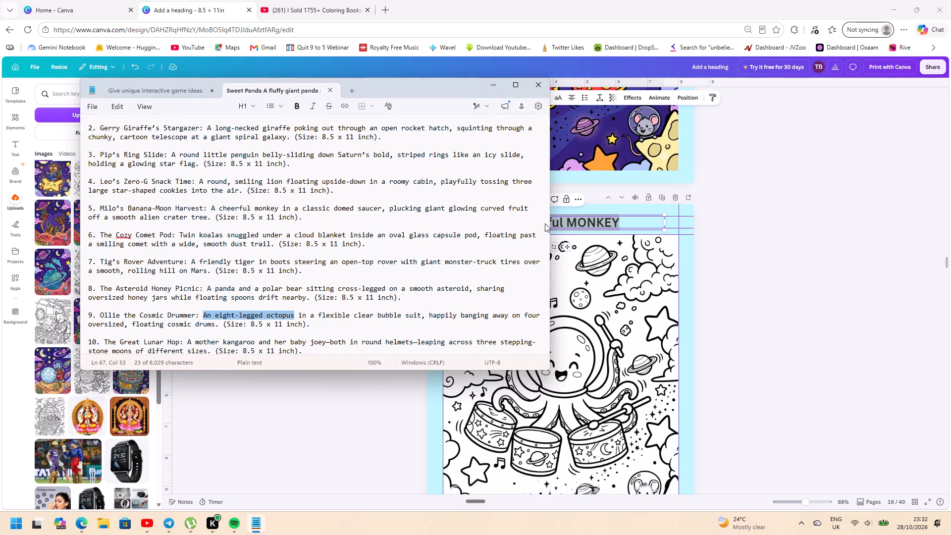
pyautogui.hotkey('alt', 'Tab')
pyautogui.hotkey('ctrl', 'v')
# Change "octopus" to "OCTOPUS" in the page 18 heading.
pyautogui.hotkey('ctrl', 'shift', 'Left')
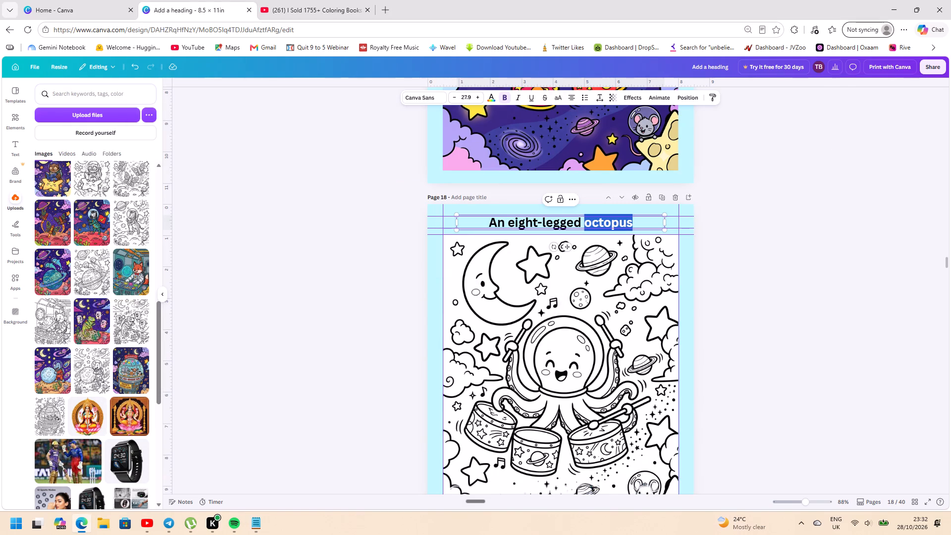
pyautogui.press('Tab')
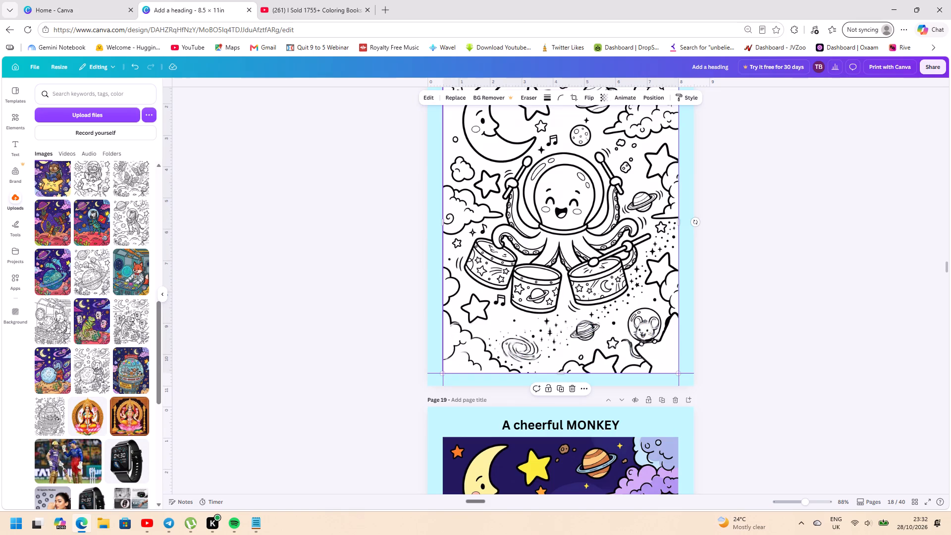
pyautogui.scroll(3, 550, 223)
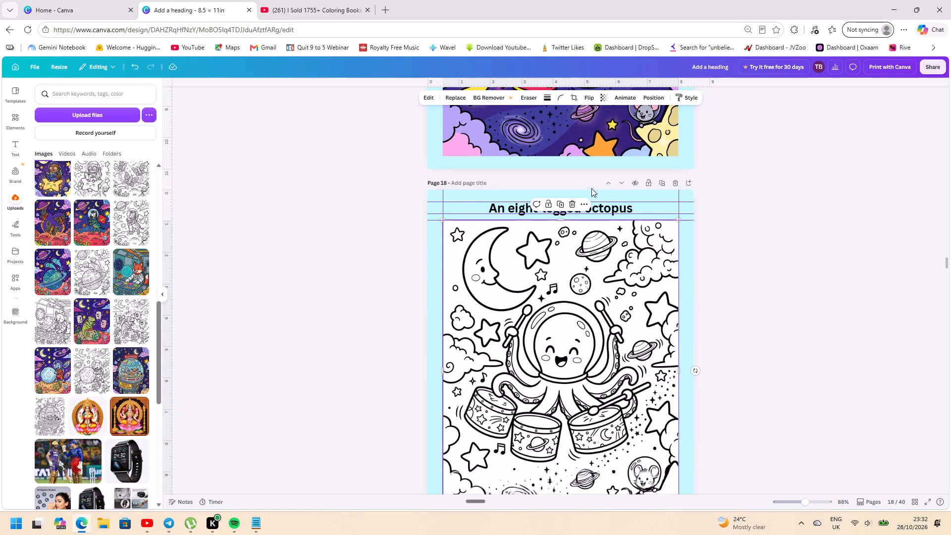
pyautogui.doubleClick(600, 209)
pyautogui.doubleClick(602, 210)
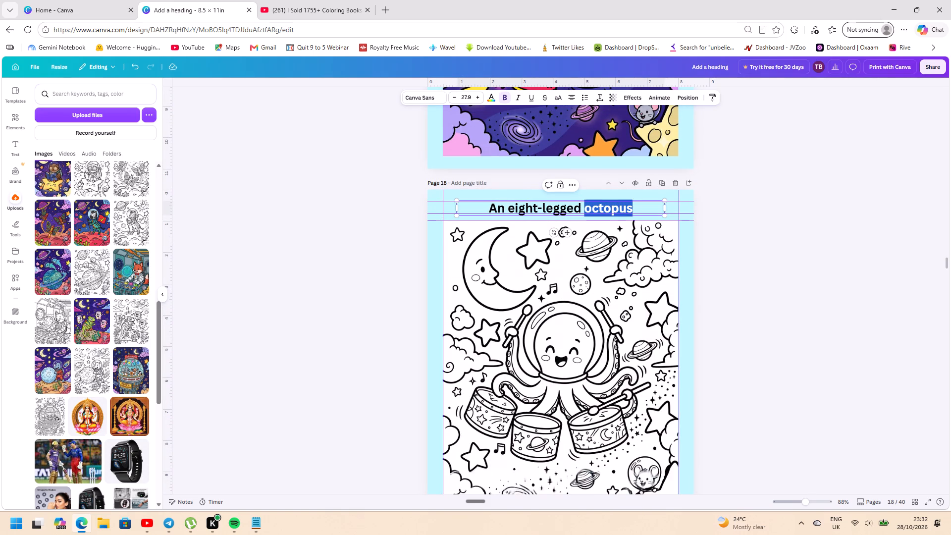
pyautogui.write('OCTOPUS')
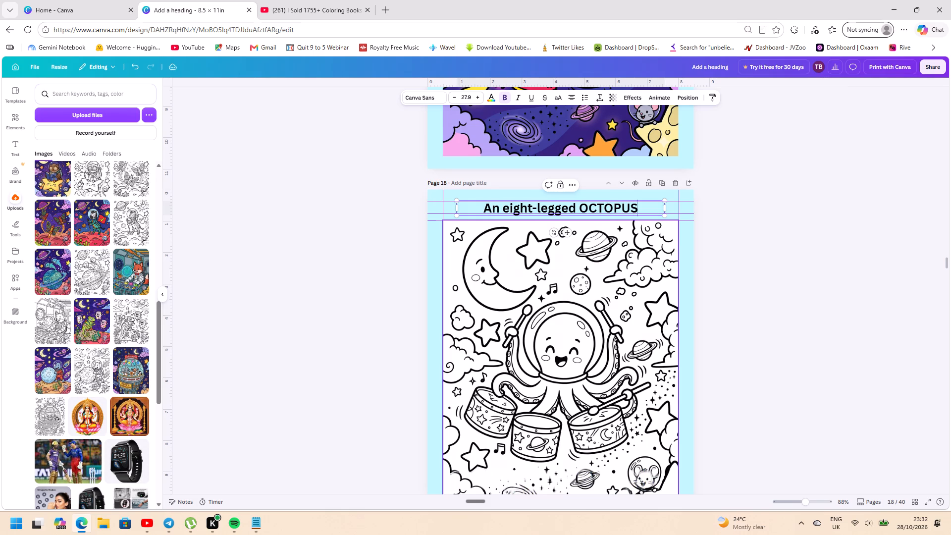
pyautogui.hotkey('alt', 'Tab')
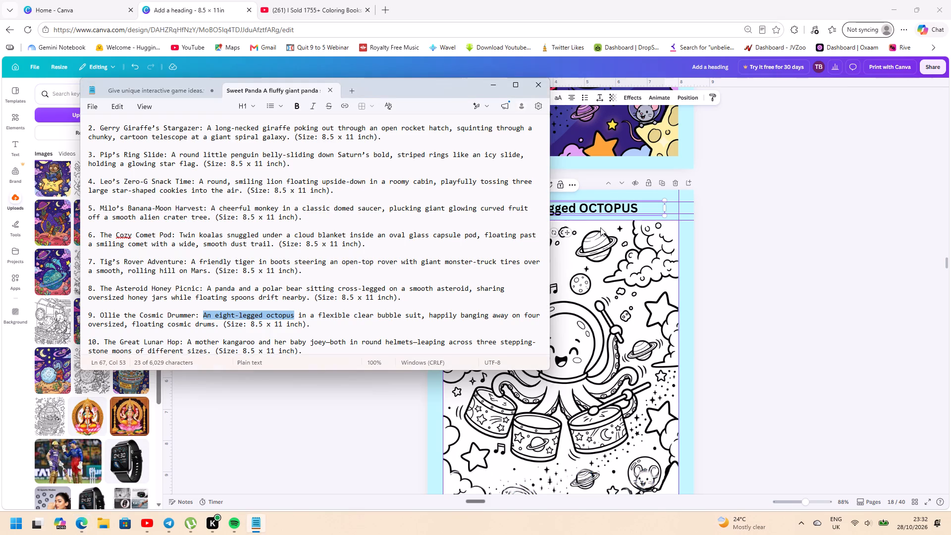
pyautogui.hotkey('alt', 'Tab')
pyautogui.click(339, 294)
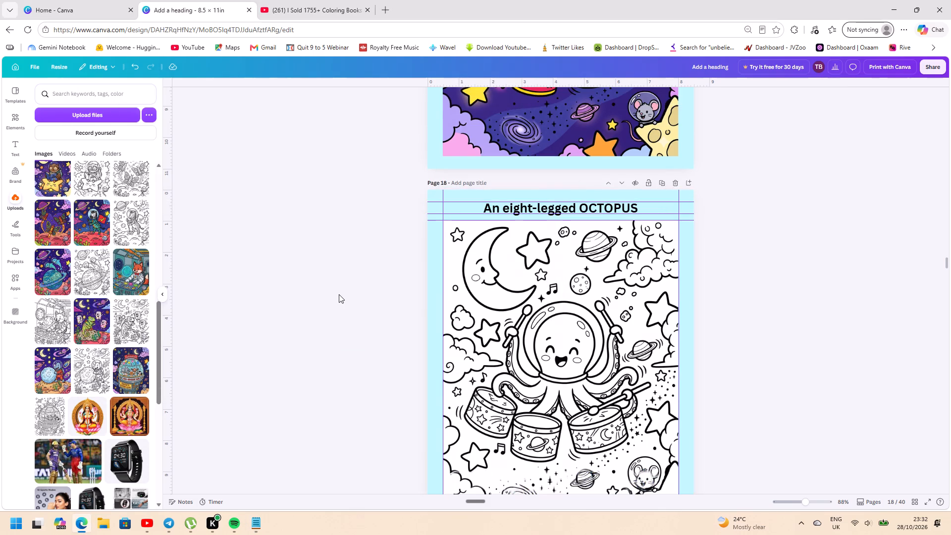
# Replace the page 19 heading above the coloured kangaroo with "The Great Lunar Hop", copied from item 10 of the Notepad list.
pyautogui.scroll(-7, 340, 297)
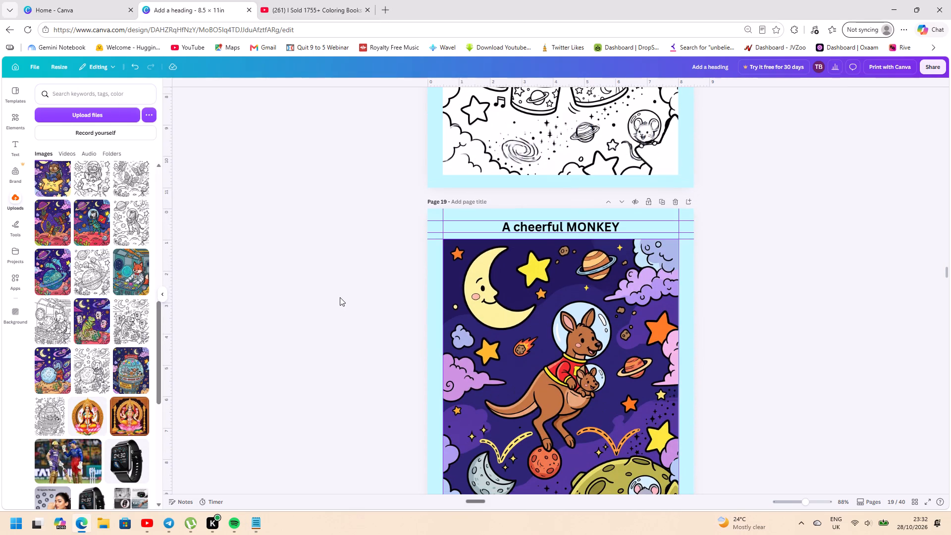
pyautogui.hotkey('alt', 'Tab')
pyautogui.scroll(-2, 339, 303)
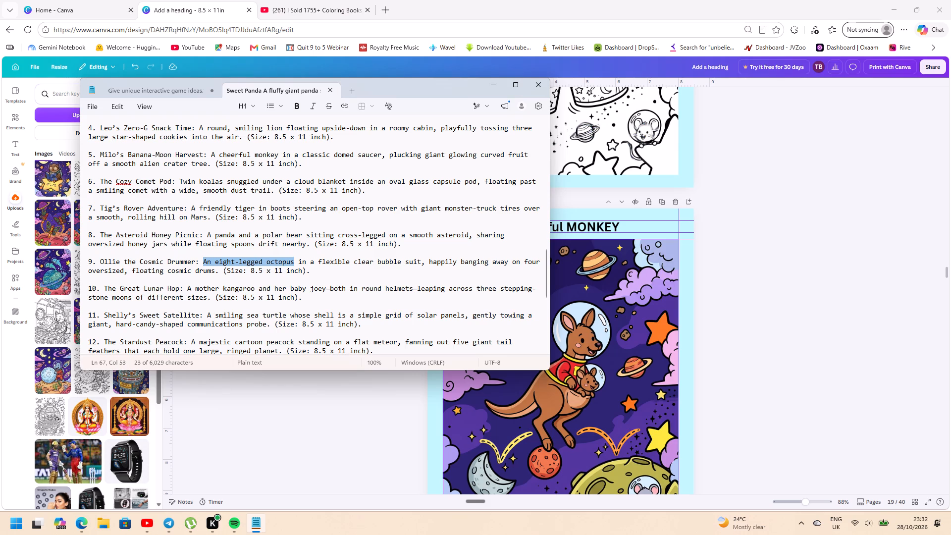
pyautogui.click(105, 291)
pyautogui.hotkey('ctrl', 'shift', 'Right')
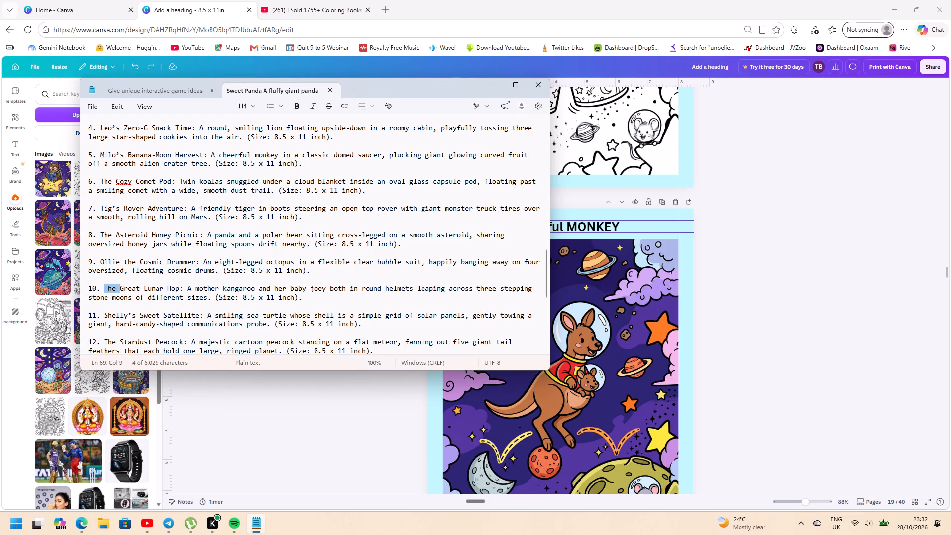
pyautogui.hotkey('ctrl', 'shift', 'Right')
pyautogui.hotkey('ctrl', 'shift', 'Right')
pyautogui.hotkey('ctrl', 'shift', 'Right')
pyautogui.hotkey('ctrl', 'c')
pyautogui.hotkey('alt', 'Tab')
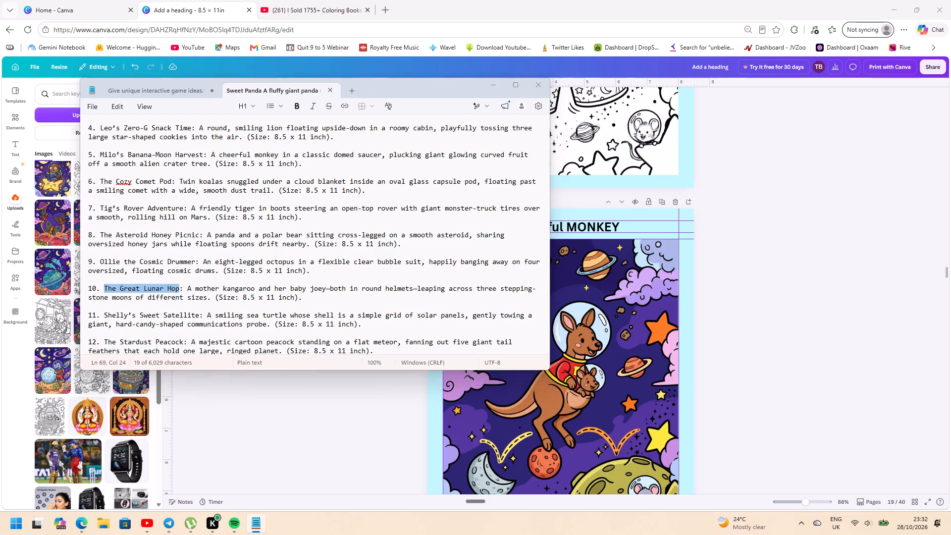
pyautogui.doubleClick(528, 229)
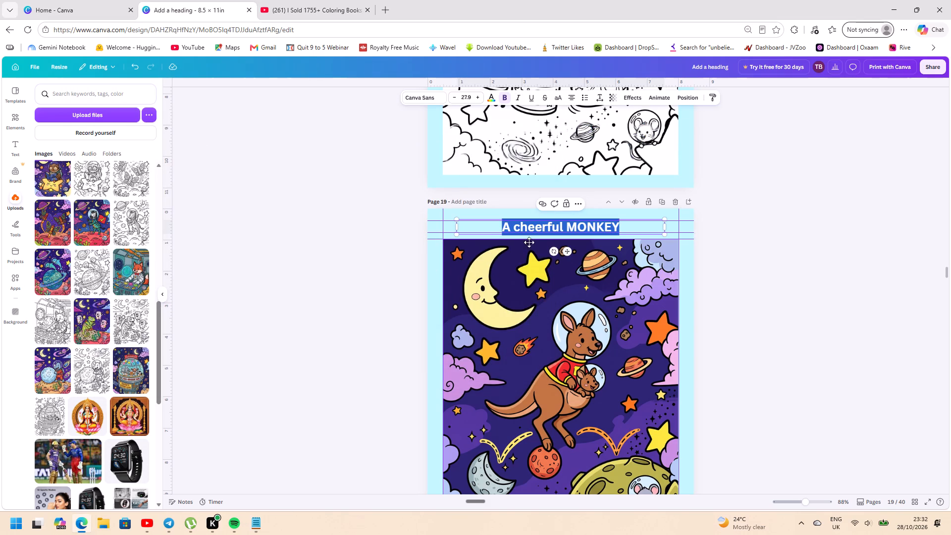
pyautogui.hotkey('ctrl', 'v')
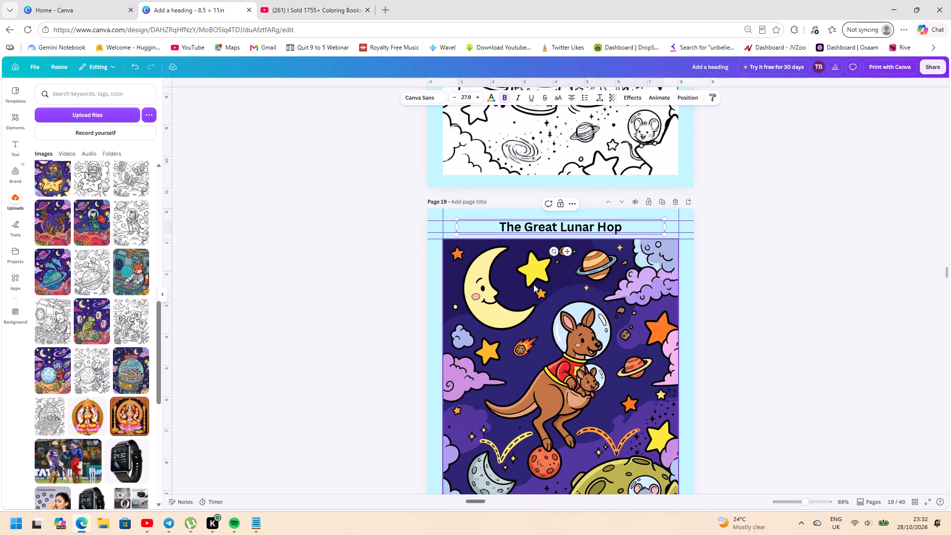
# Replace the page 20 heading above the line-art kangaroo with "A mother kangaroo", copied from item 10 of the Notepad list.
pyautogui.scroll(-6, 533, 284)
pyautogui.doubleClick(555, 293)
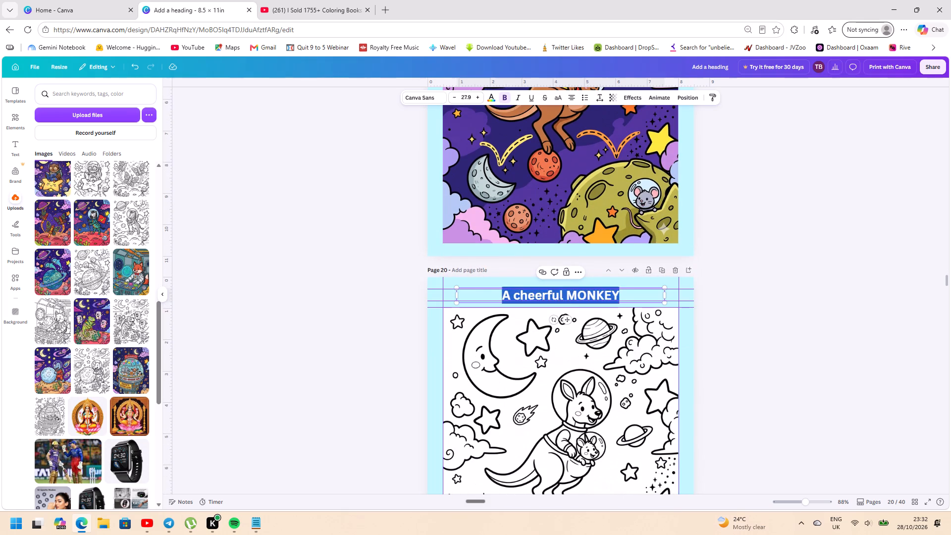
pyautogui.hotkey('alt', 'Tab')
pyautogui.hotkey('ctrl', 'Right')
pyautogui.hotkey('ctrl', 'Right')
pyautogui.hotkey('ctrl', 'shift', 'Right')
pyautogui.hotkey('ctrl', 'shift', 'Right')
pyautogui.hotkey('ctrl', 'shift', 'Right')
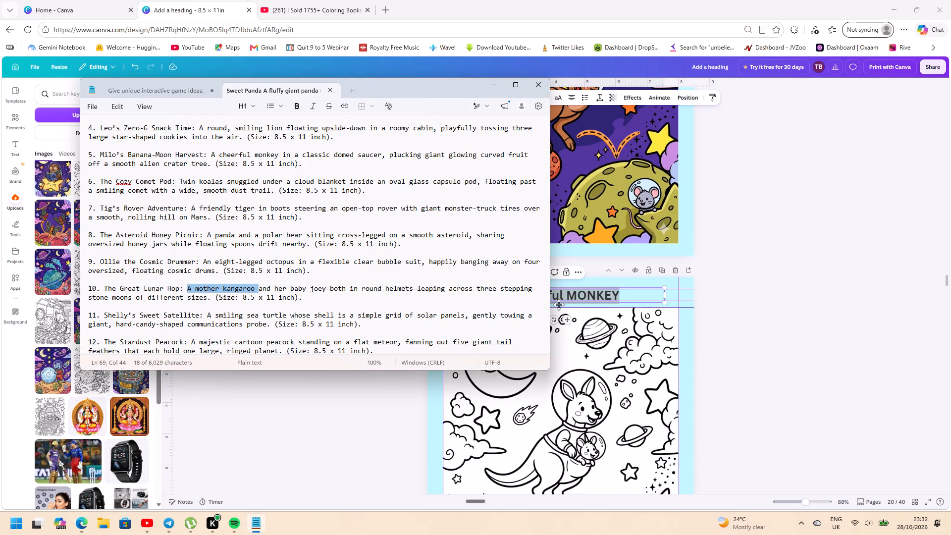
pyautogui.hotkey('shift', 'Left')
pyautogui.hotkey('ctrl', 'c')
pyautogui.hotkey('alt', 'Tab')
pyautogui.hotkey('ctrl', 'v')
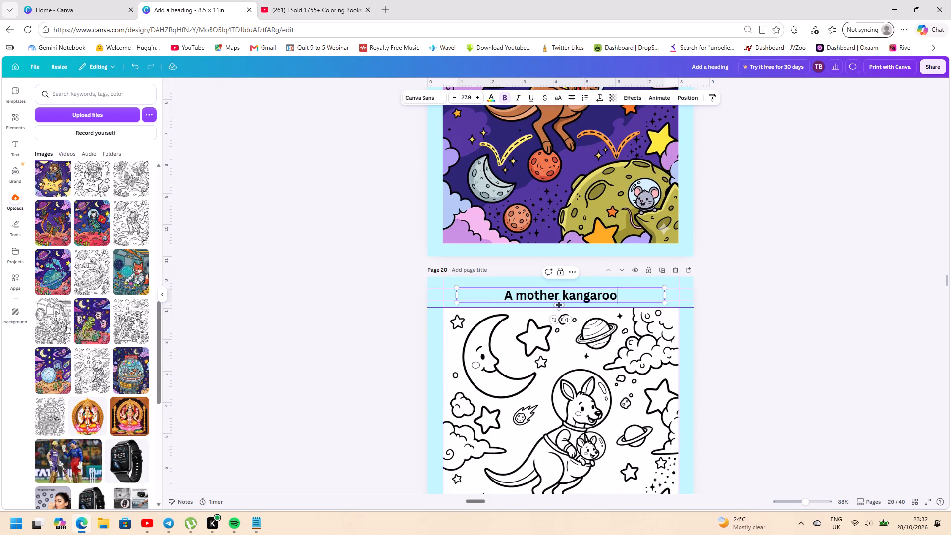
# Change "kangaroo" to "KANGAROO" in the page 20 heading.
pyautogui.hotkey('ctrl', 'shift', 'Left')
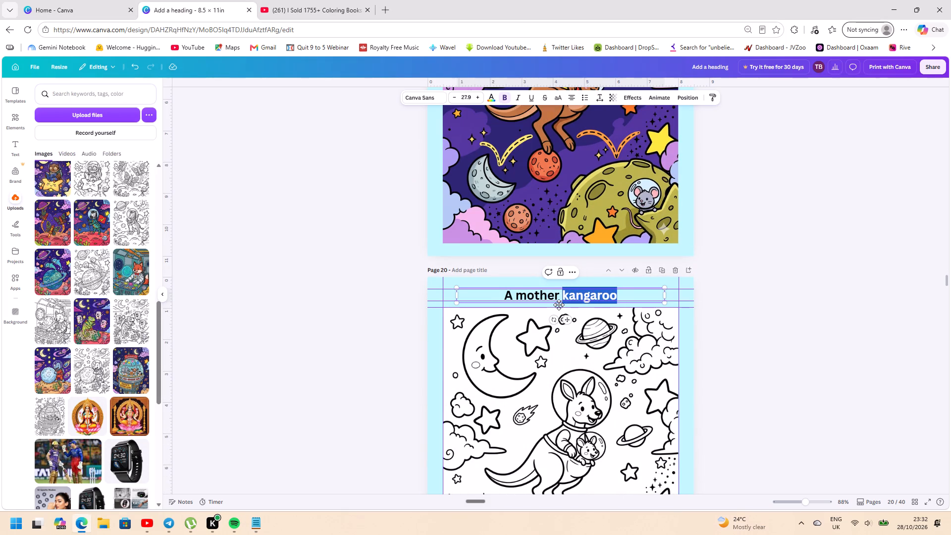
pyautogui.write('KANGAROO')
pyautogui.hotkey('alt', 'Tab')
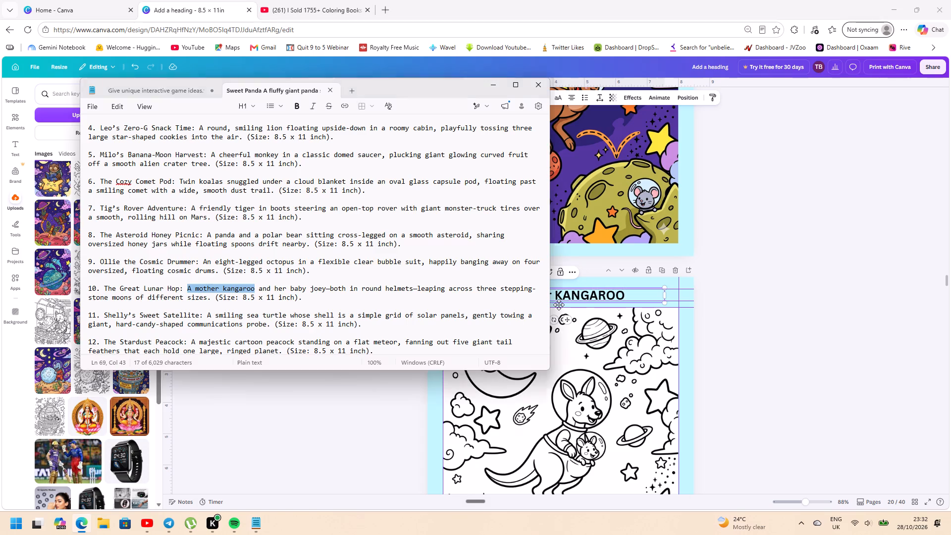
pyautogui.hotkey('alt', 'Tab')
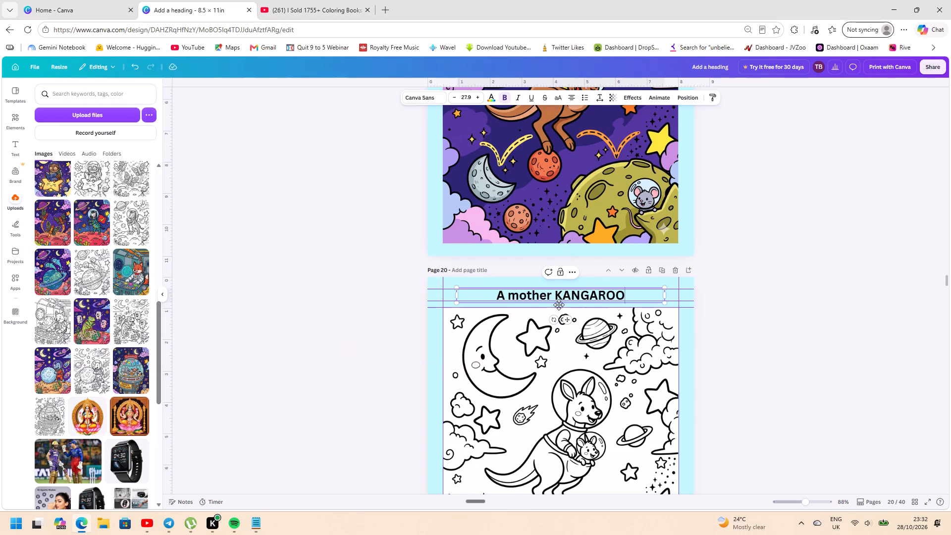
# Replace the page 21 heading above the coloured turtle with "Shelly’s Sweet Satellite", copied from item 11 of the Notepad list.
pyautogui.click(378, 327)
pyautogui.scroll(-7, 378, 348)
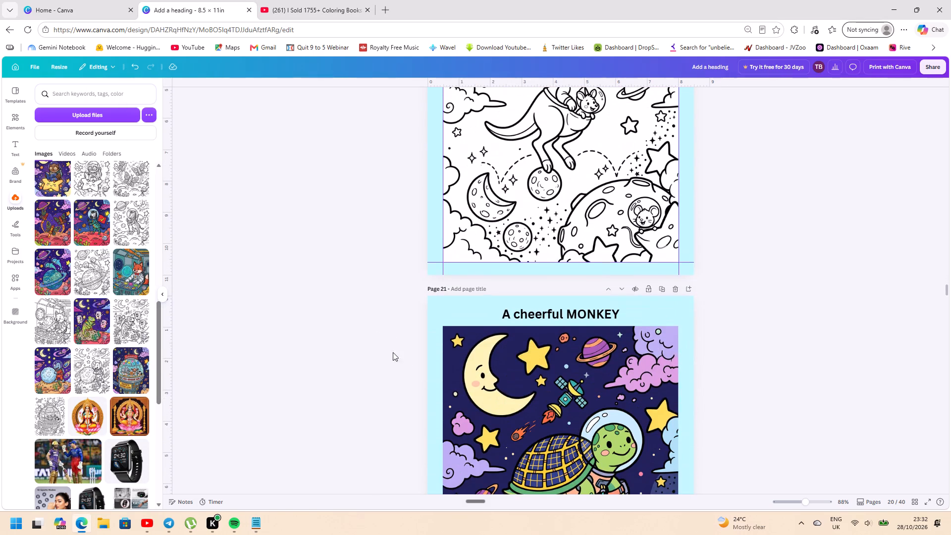
pyautogui.doubleClick(543, 319)
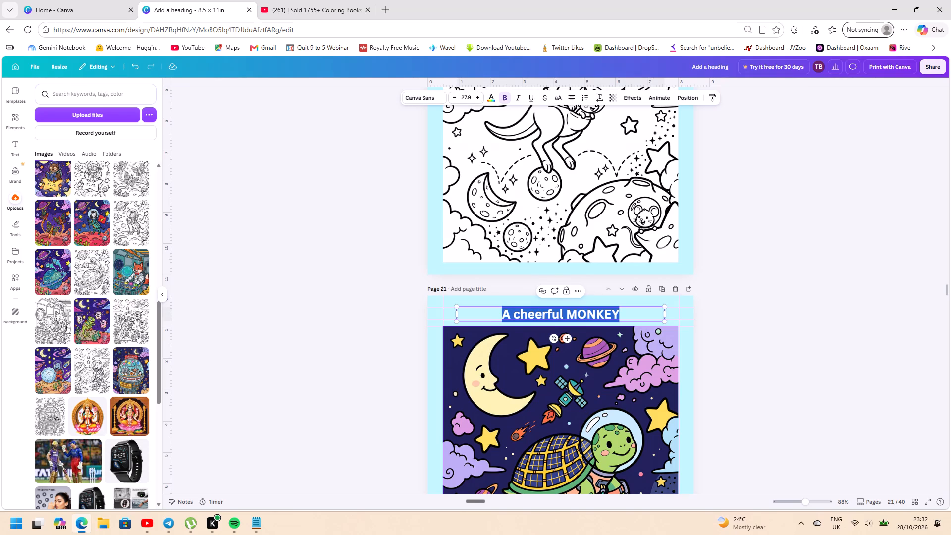
pyautogui.scroll(-1, 540, 358)
pyautogui.hotkey('alt', 'Tab')
pyautogui.press('Down')
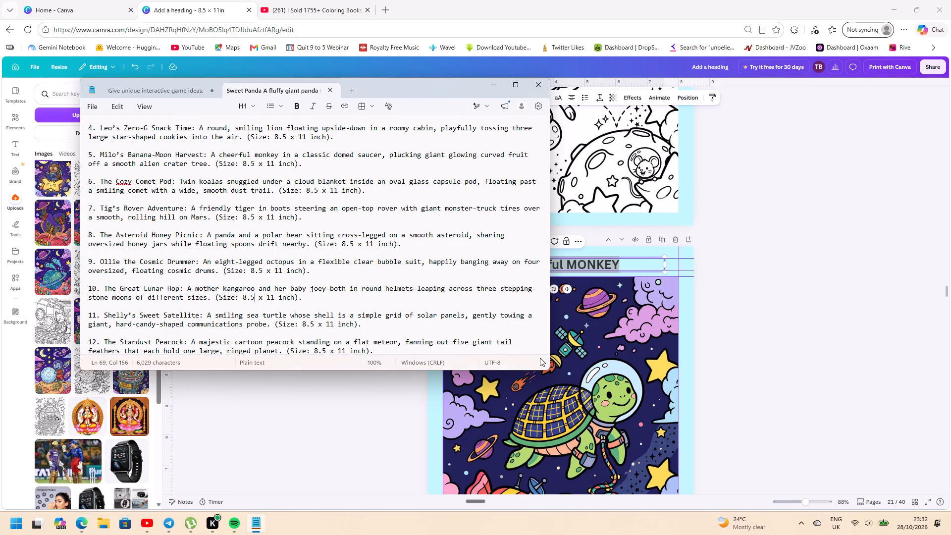
pyautogui.press('Down')
pyautogui.press('Up')
pyautogui.press('Up')
pyautogui.press('Down')
pyautogui.press('Down')
pyautogui.press('Right')
pyautogui.hotkey('ctrl', 'Right')
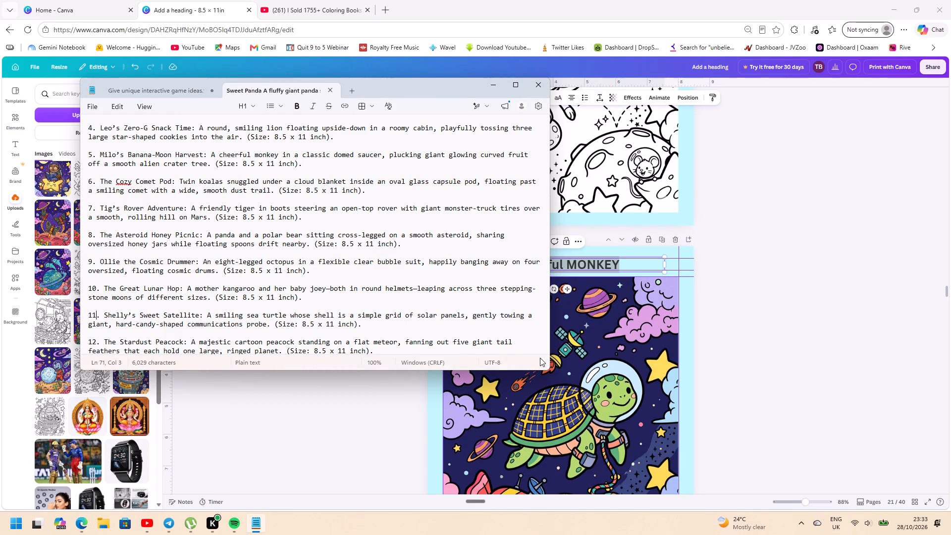
pyautogui.hotkey('ctrl', 'Right')
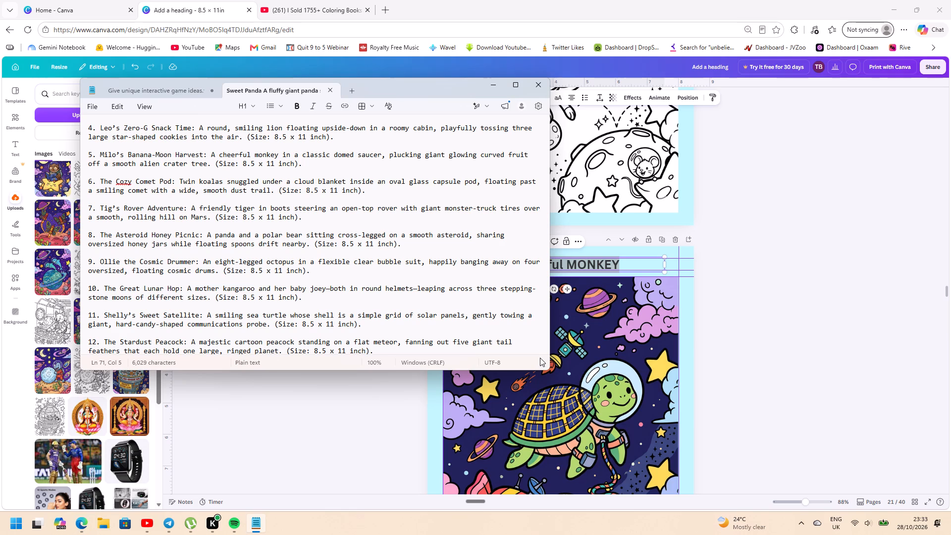
pyautogui.hotkey('ctrl', 'shift', 'Right')
pyautogui.hotkey('ctrl', 'shift', 'Right')
pyautogui.hotkey('ctrl', 'shift', 'Right')
pyautogui.hotkey('ctrl', 'c')
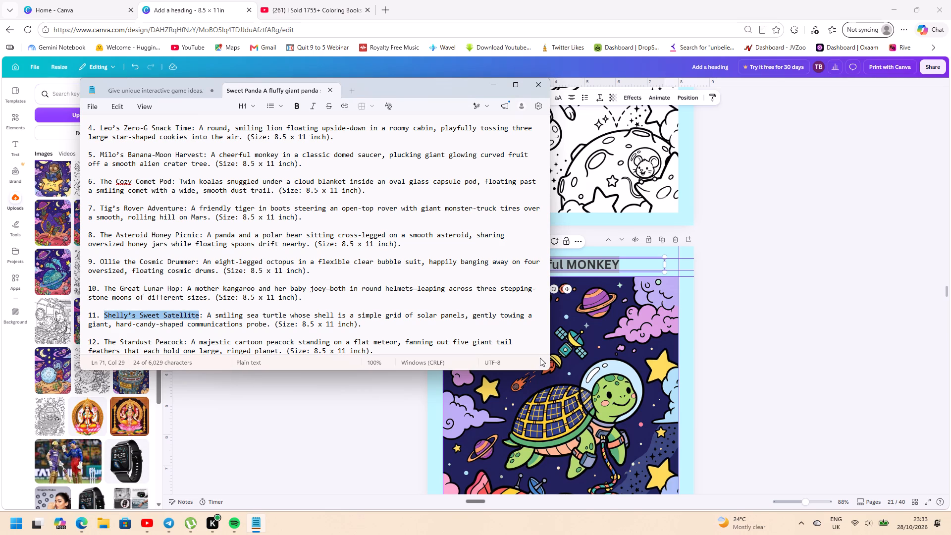
pyautogui.hotkey('alt', 'Tab')
pyautogui.hotkey('ctrl', 'v')
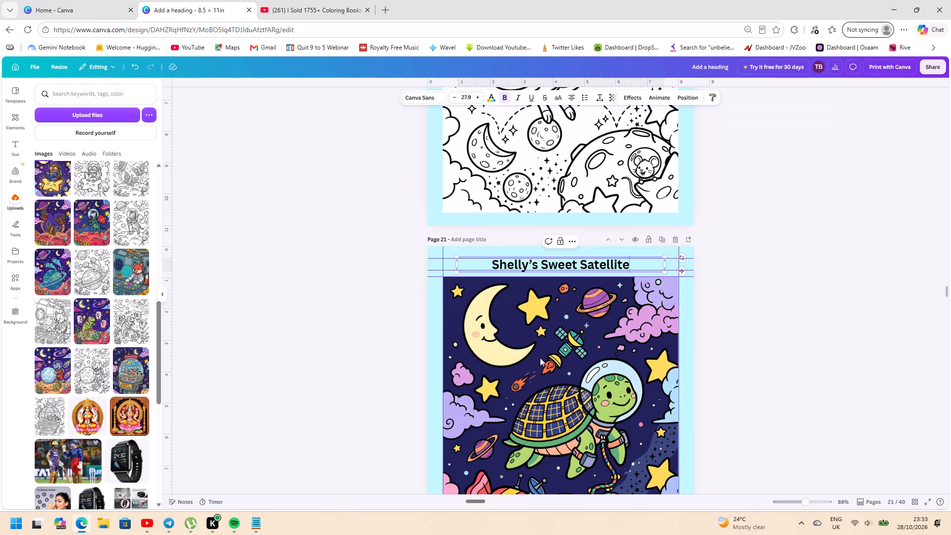
# Replace the page 22 heading above the line-art turtle with "A smiling sea turtle", copied from item 11 of the Notepad list.
pyautogui.hotkey('alt', 'Tab')
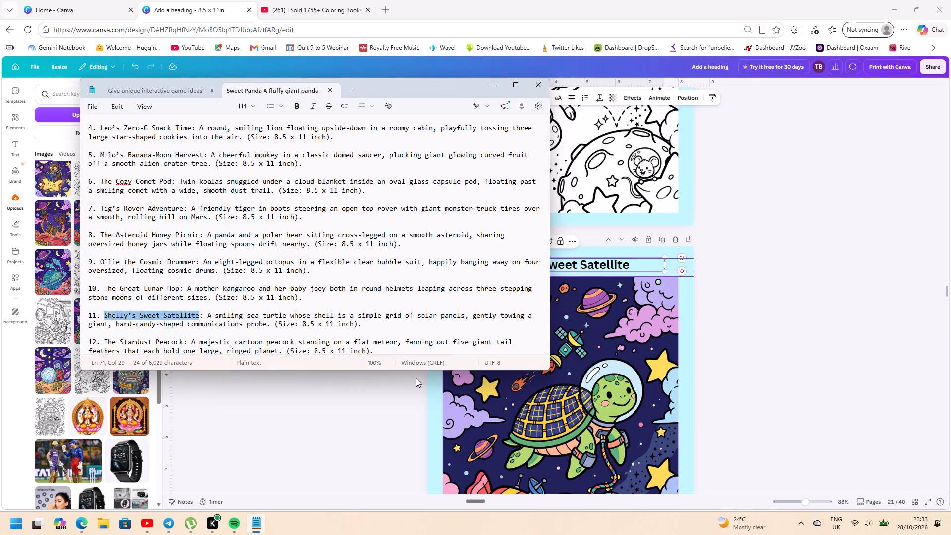
pyautogui.hotkey('ctrl', 'Right')
pyautogui.hotkey('ctrl', 'Right')
pyautogui.hotkey('ctrl', 'shift', 'Right')
pyautogui.hotkey('ctrl', 'shift', 'Right')
pyautogui.hotkey('ctrl', 'shift', 'Right')
pyautogui.hotkey('ctrl', 'shift', 'Right')
pyautogui.hotkey('shift', 'Left')
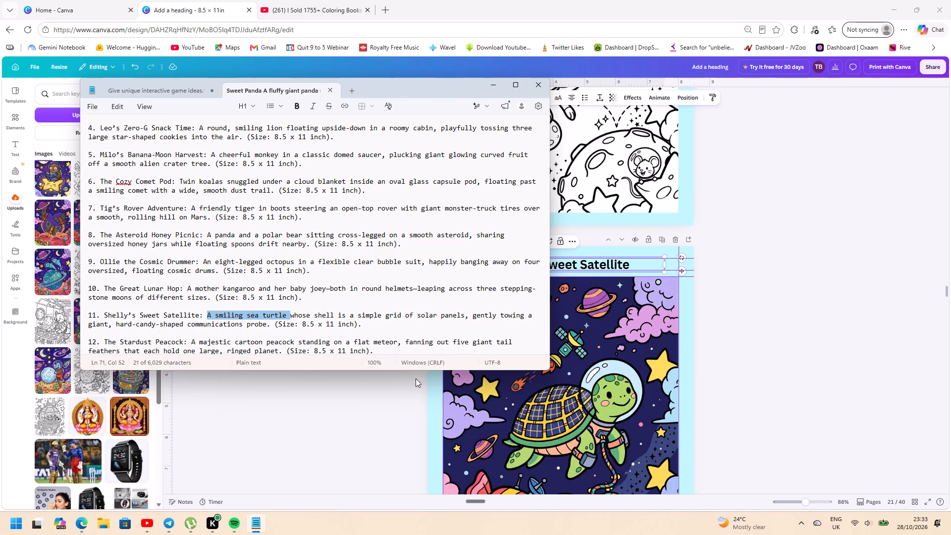
pyautogui.hotkey('ctrl', 'c')
pyautogui.hotkey('alt', 'Tab')
pyautogui.scroll(-5, 534, 373)
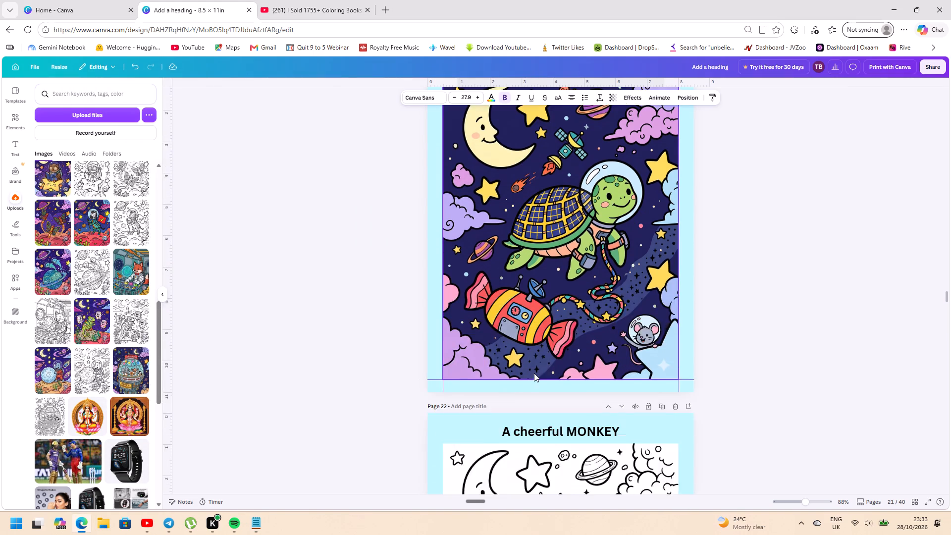
pyautogui.doubleClick(556, 384)
pyautogui.hotkey('ctrl', 'v')
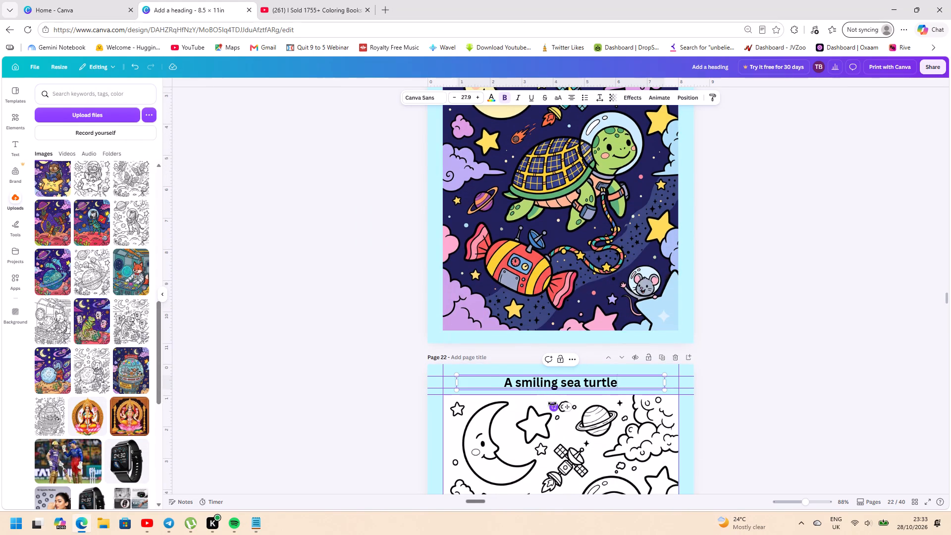
# Change "sea turtle" to "SEA TURTLE" in the page 22 heading.
pyautogui.hotkey('ctrl', 'Left')
pyautogui.press('Left')
pyautogui.hotkey('ctrl', 'shift', 'Left')
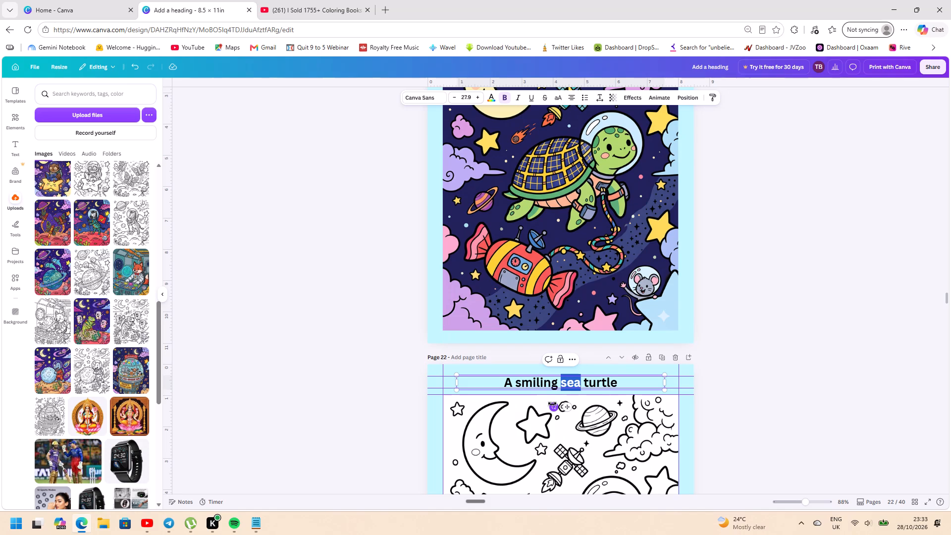
pyautogui.write('SEA')
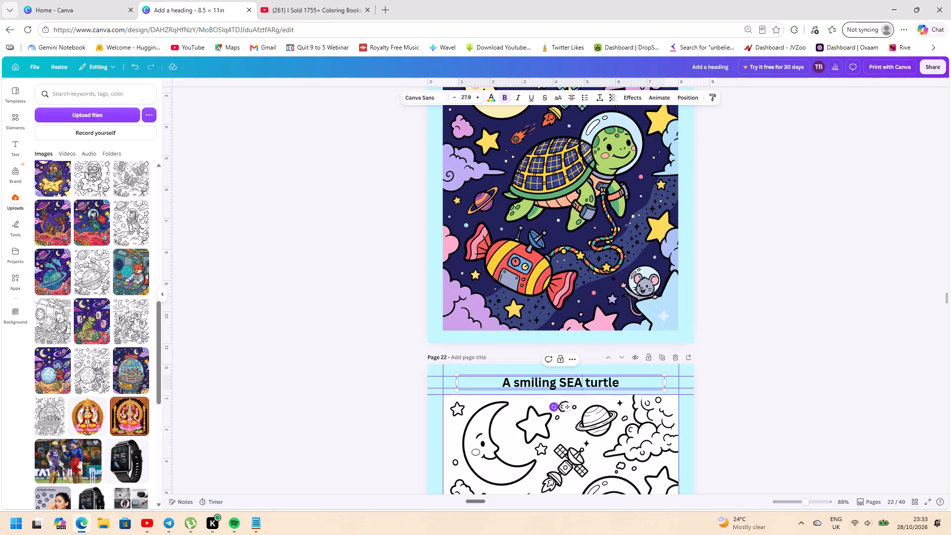
pyautogui.press('Right')
pyautogui.hotkey('ctrl', 'shift', 'Right')
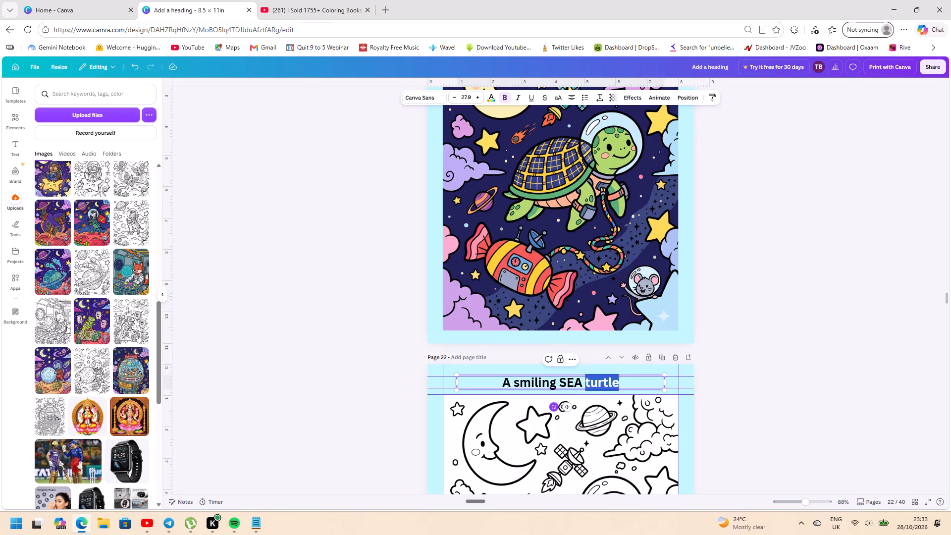
pyautogui.write('TURTLE')
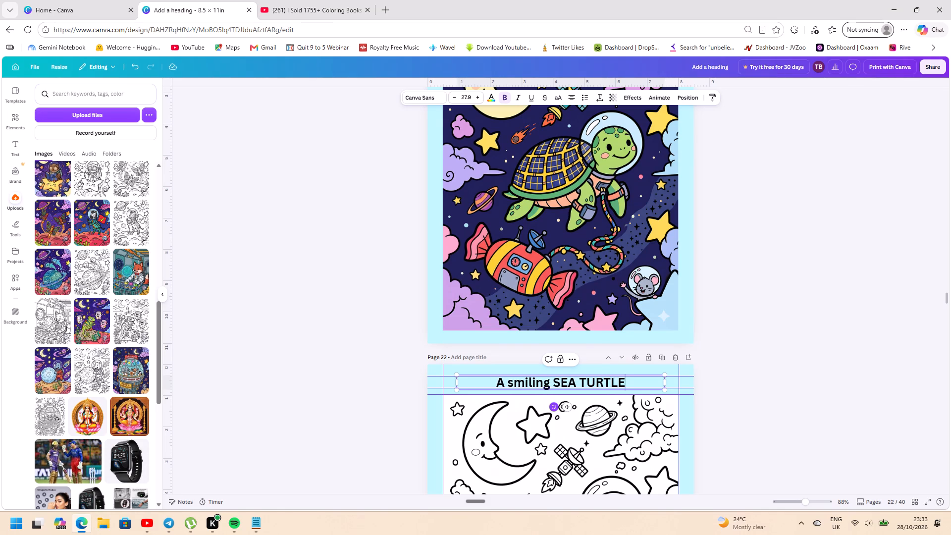
# Replace the page 23 heading above the coloured peacock with "The Stardust Peacock", copied from item 12 of the Notepad list.
pyautogui.hotkey('alt', 'Tab')
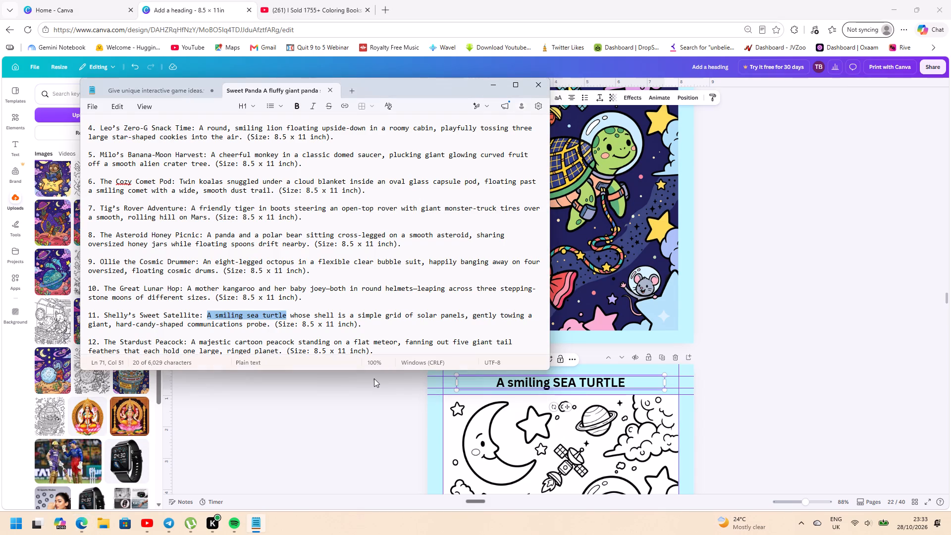
pyautogui.scroll(-3, 368, 339)
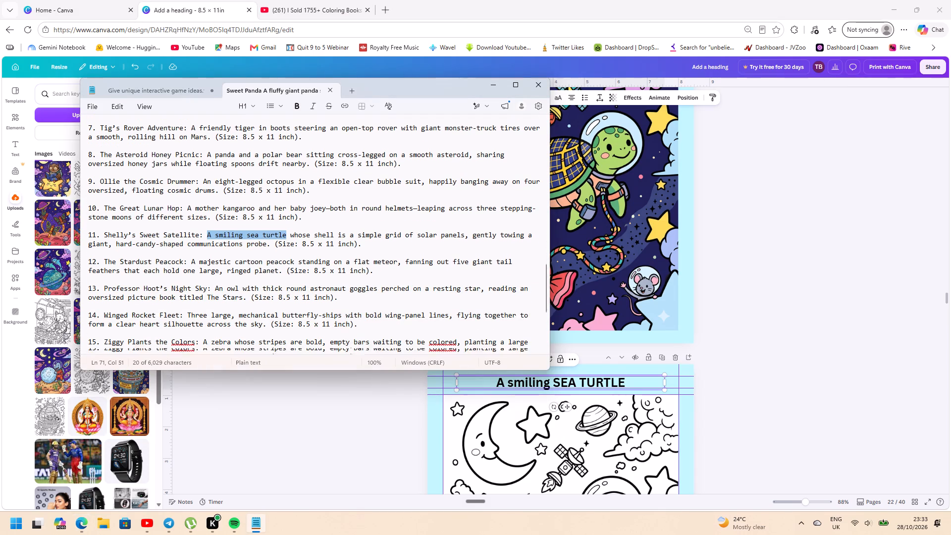
pyautogui.click(104, 263)
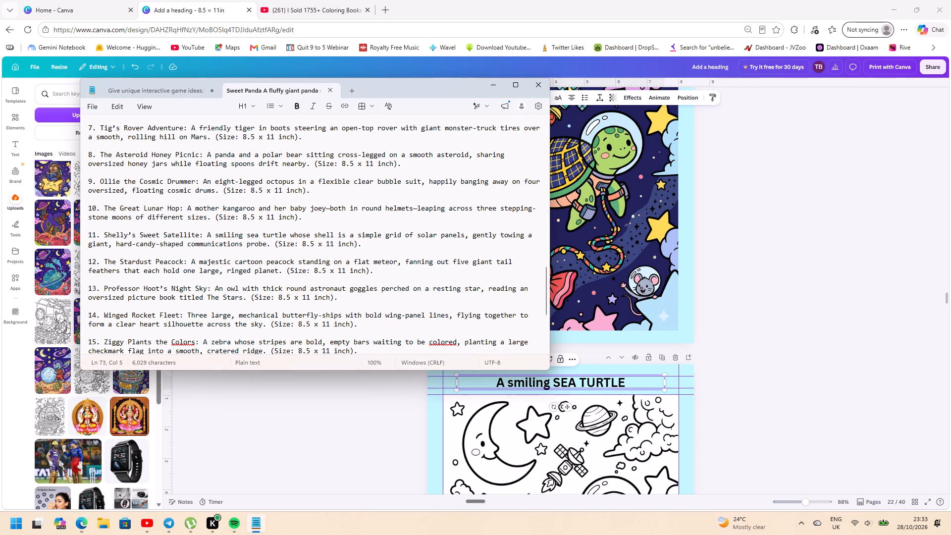
pyautogui.hotkey('ctrl', 'shift', 'Right')
pyautogui.hotkey('ctrl', 'shift', 'Right')
pyautogui.hotkey('ctrl', 'shift', 'Right')
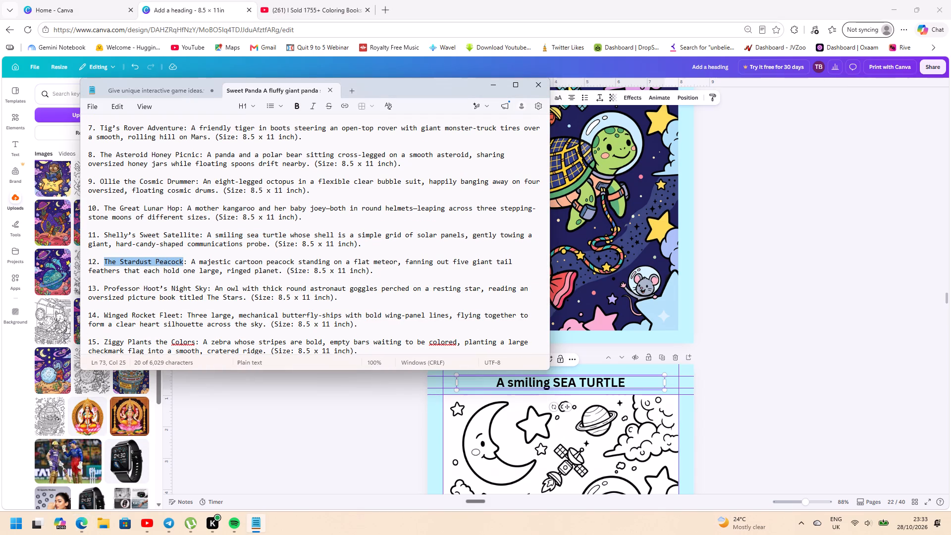
pyautogui.hotkey('ctrl', 'c')
pyautogui.hotkey('alt', 'Tab')
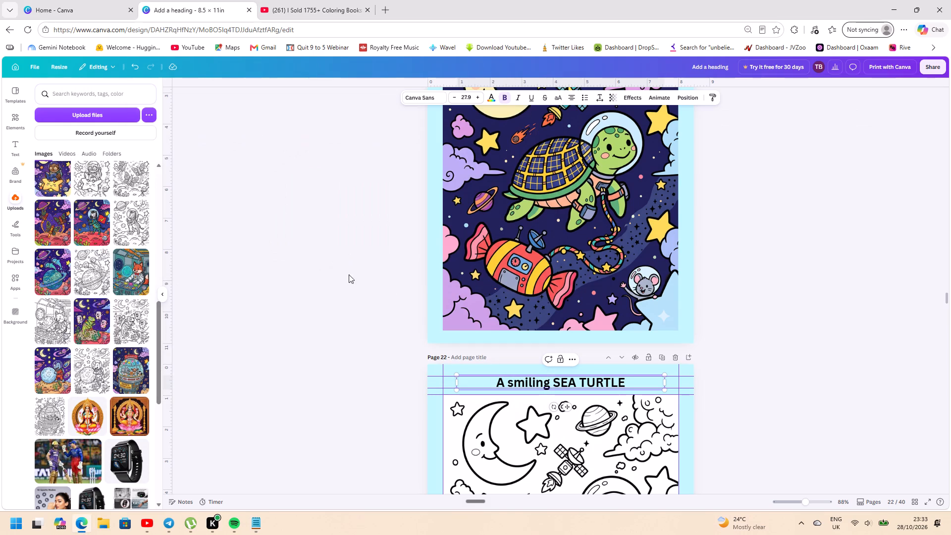
pyautogui.scroll(-10, 566, 310)
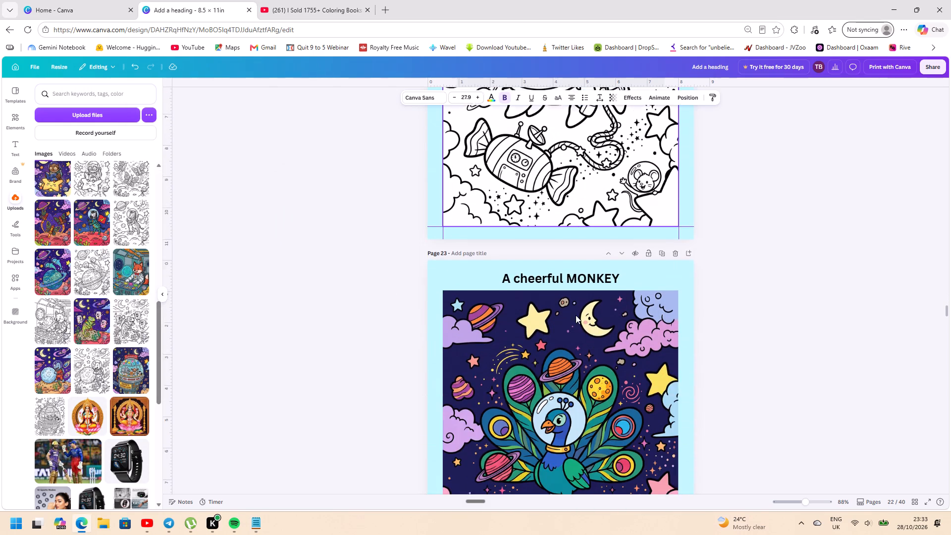
pyautogui.tripleClick(546, 254)
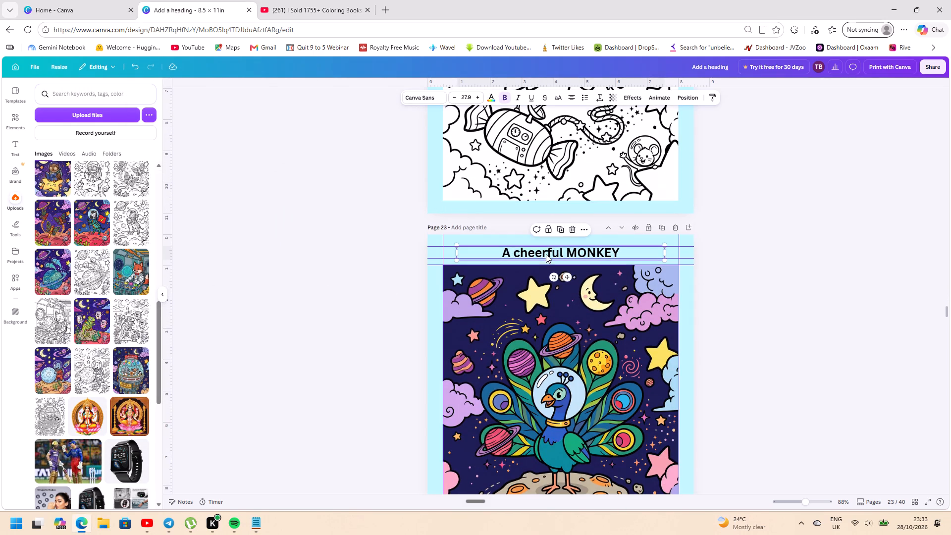
pyautogui.hotkey('ctrl', 'v')
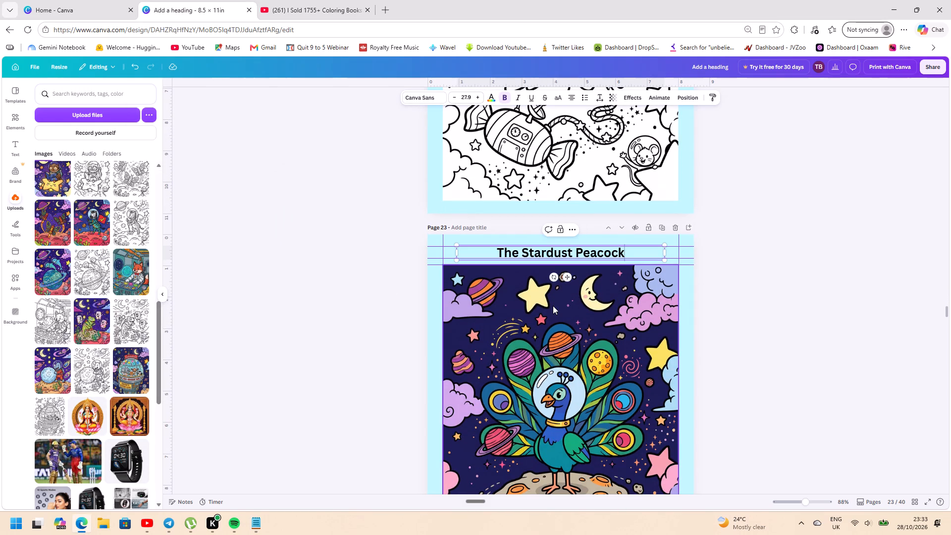
# Replace the page 24 heading above the line-art peacock with "A majestic cartoon peacock", copied from item 12 of the Notepad list.
pyautogui.hotkey('alt', 'Tab')
pyautogui.hotkey('ctrl', 'Right')
pyautogui.hotkey('ctrl', 'Right')
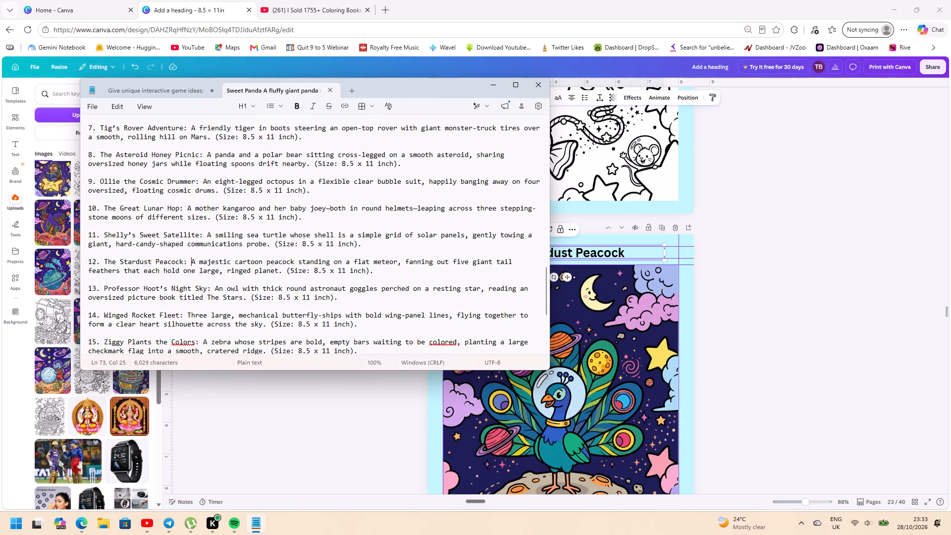
pyautogui.hotkey('ctrl', 'shift', 'Right')
pyautogui.hotkey('ctrl', 'shift', 'Right')
pyautogui.hotkey('ctrl', 'shift', 'Right')
pyautogui.hotkey('ctrl', 'shift', 'Right')
pyautogui.hotkey('shift', 'Left')
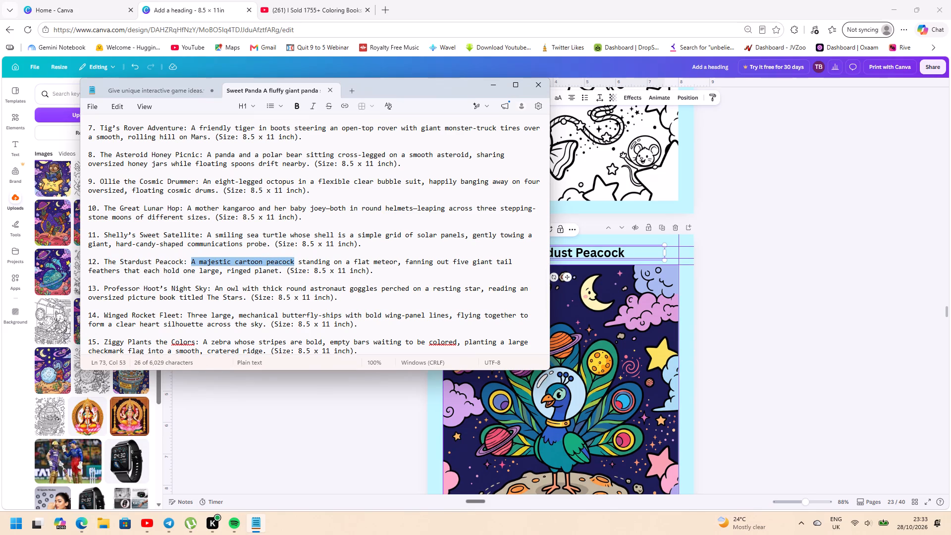
pyautogui.hotkey('ctrl', 'c')
pyautogui.hotkey('alt', 'Tab')
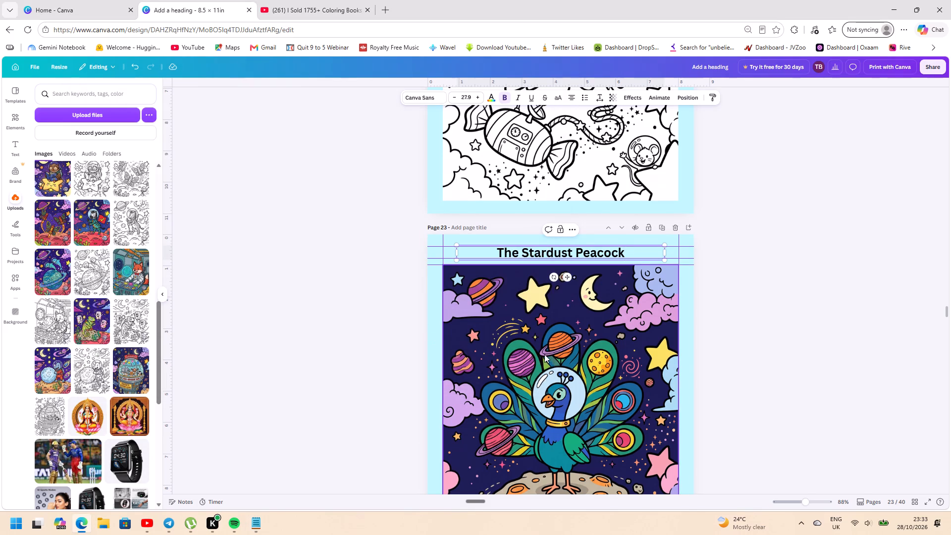
pyautogui.scroll(-7, 558, 354)
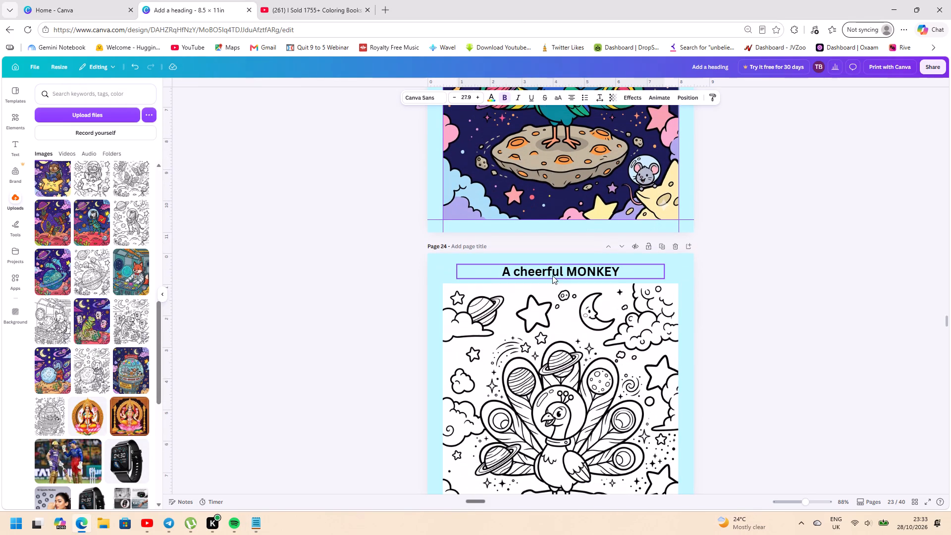
pyautogui.doubleClick(552, 275)
pyautogui.hotkey('ctrl', 'v')
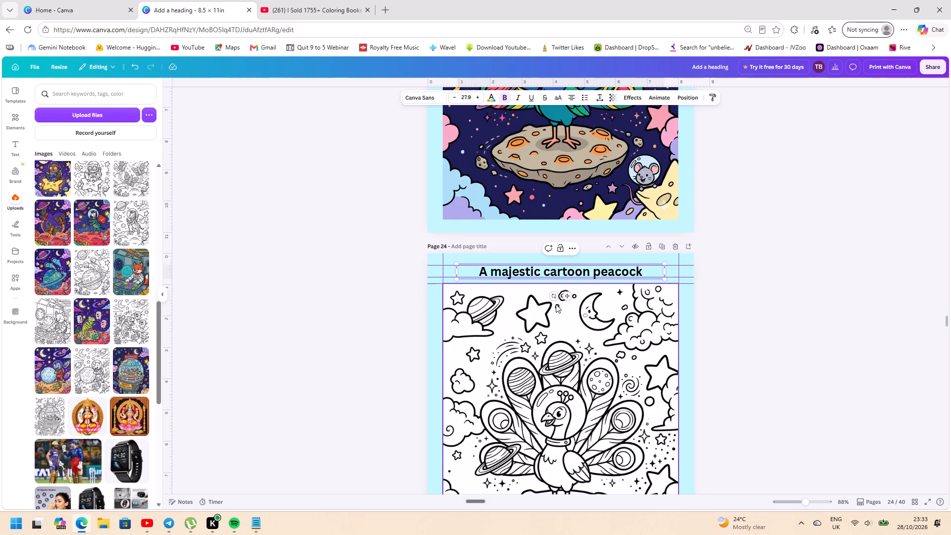
# Shorten the page 24 heading to "A majestic PEACOCK", removing "cartoon" and capitalising the animal name.
pyautogui.hotkey('ctrl', 'Left')
pyautogui.hotkey('ctrl', 'shift', 'Left')
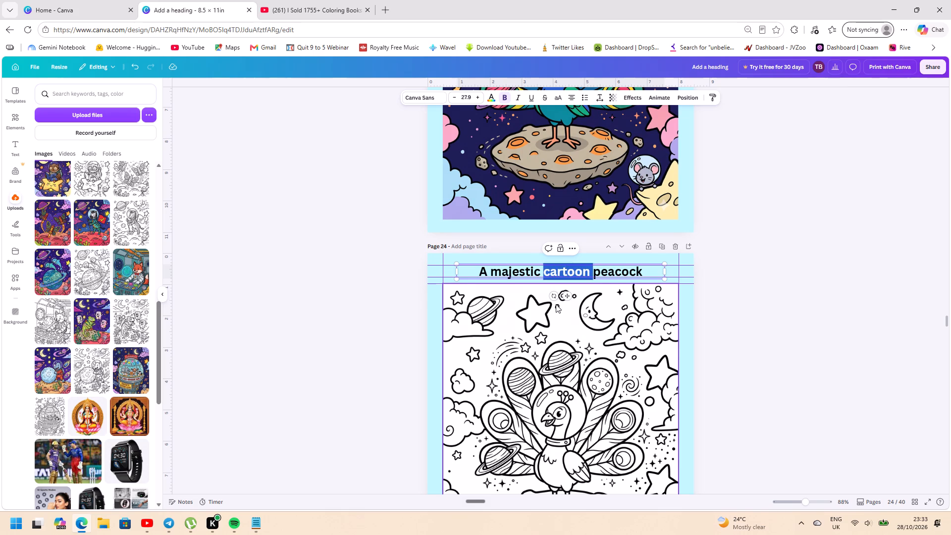
pyautogui.press('Delete')
pyautogui.hotkey('ctrl', 'shift', 'Right')
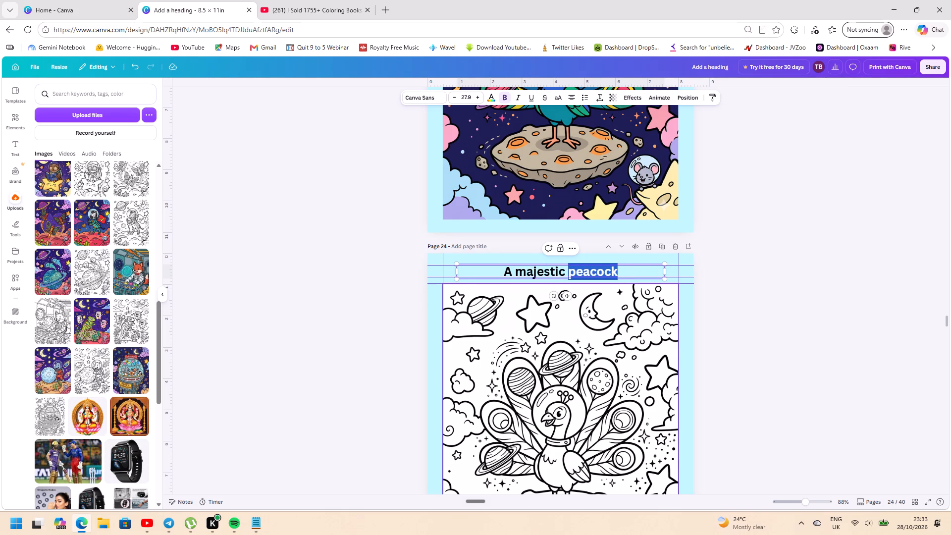
pyautogui.write('pe')
pyautogui.press('BackSpace')
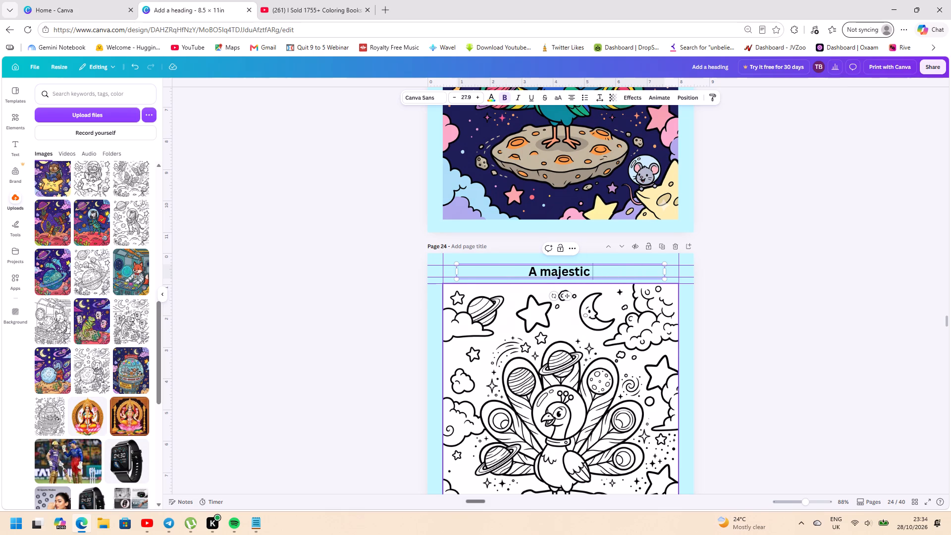
pyautogui.write('PEACOCK')
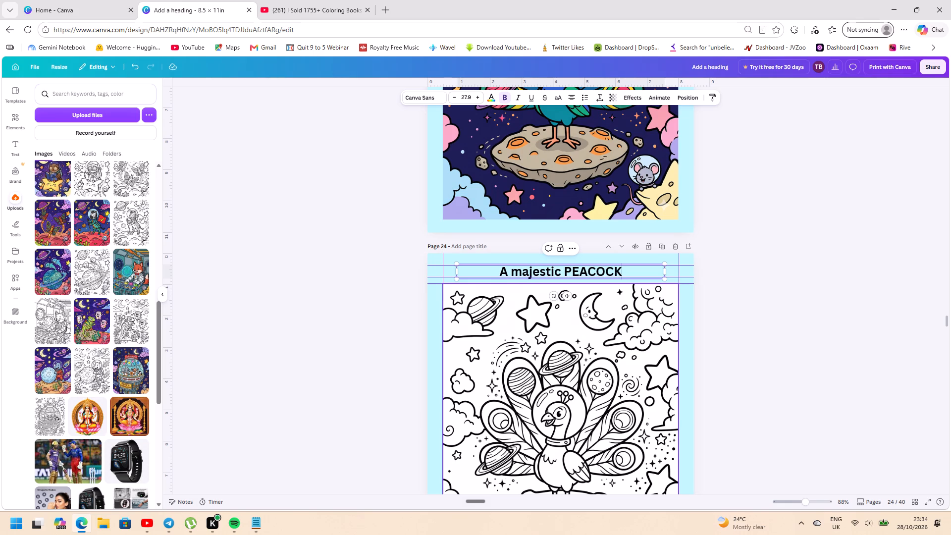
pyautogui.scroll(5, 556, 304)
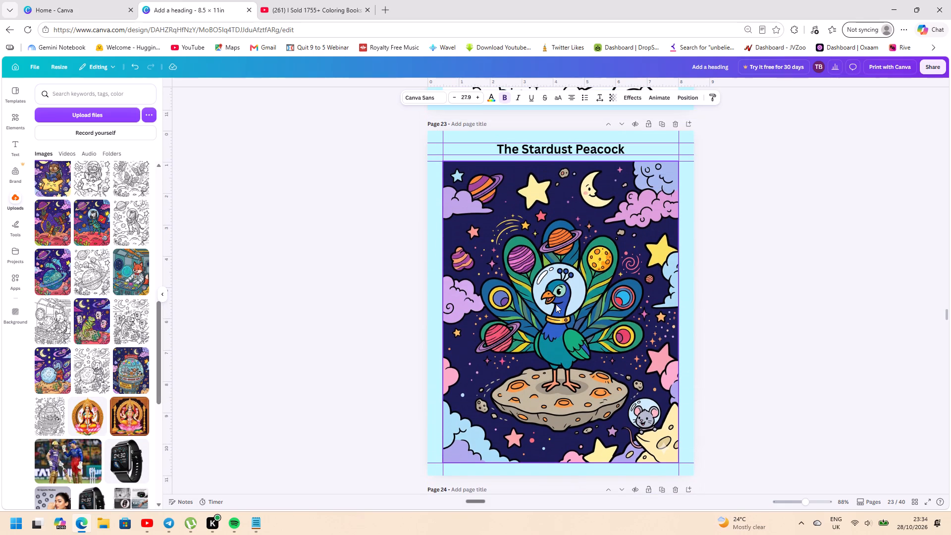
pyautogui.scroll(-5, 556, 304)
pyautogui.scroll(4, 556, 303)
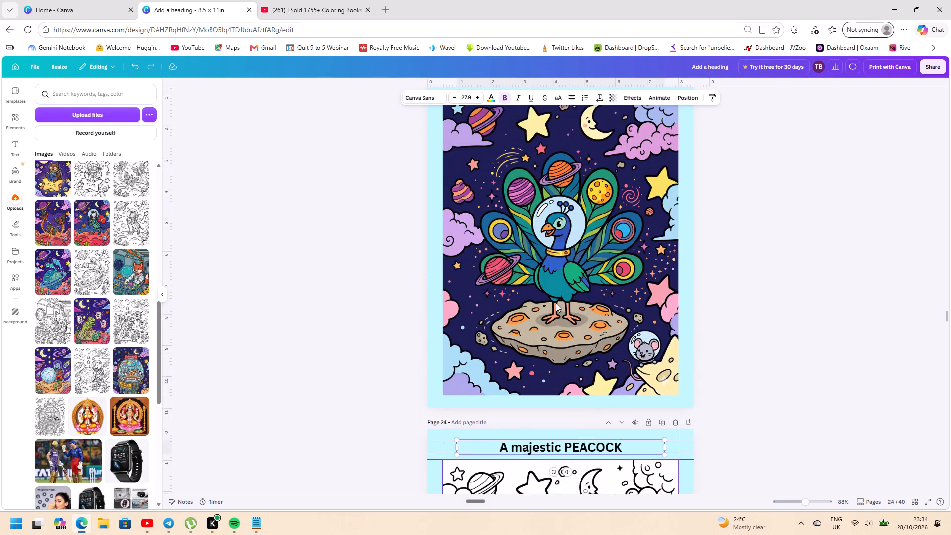
# Replace the page 25 heading above the coloured owl with "Professor Hoot’s Night Sky", copied from item 13 of the Notepad list.
pyautogui.scroll(1, 556, 304)
pyautogui.scroll(-5, 556, 304)
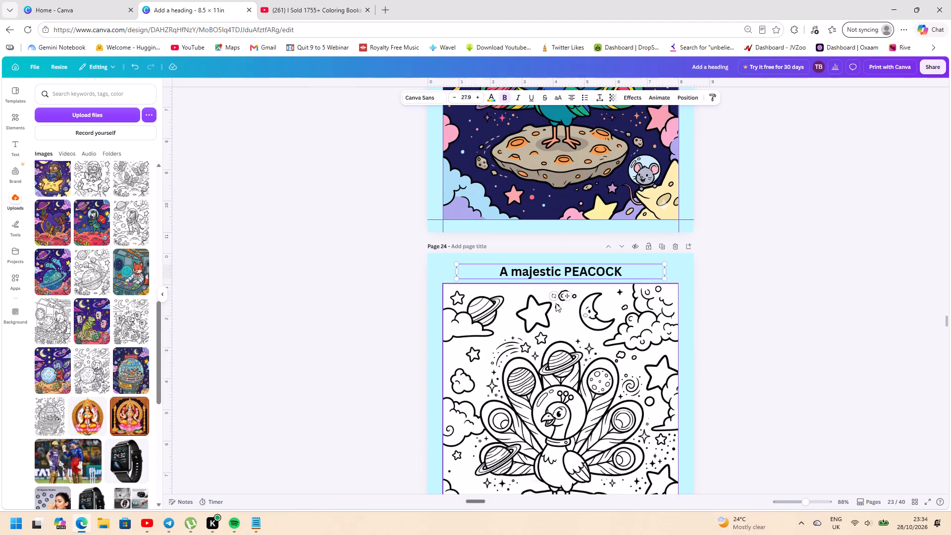
pyautogui.scroll(-6, 556, 303)
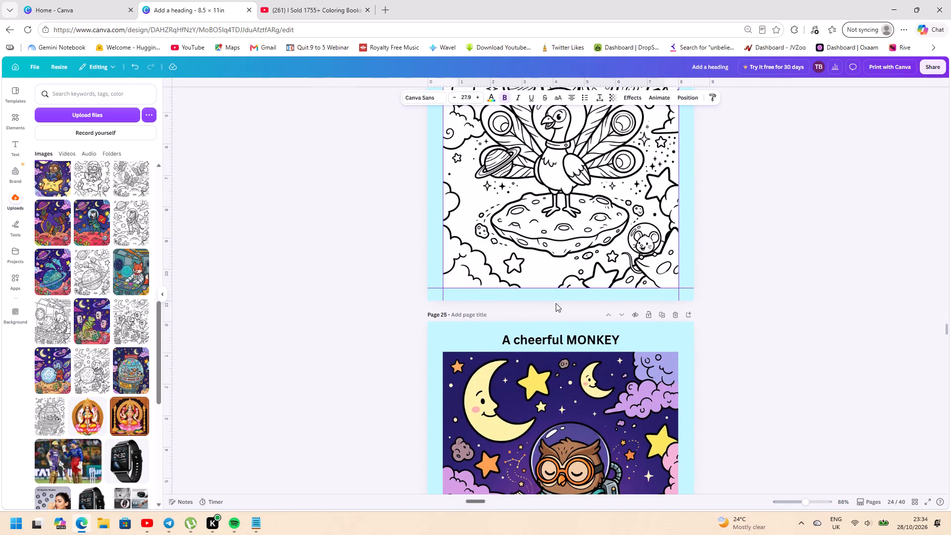
pyautogui.click(553, 334)
pyautogui.doubleClick(553, 334)
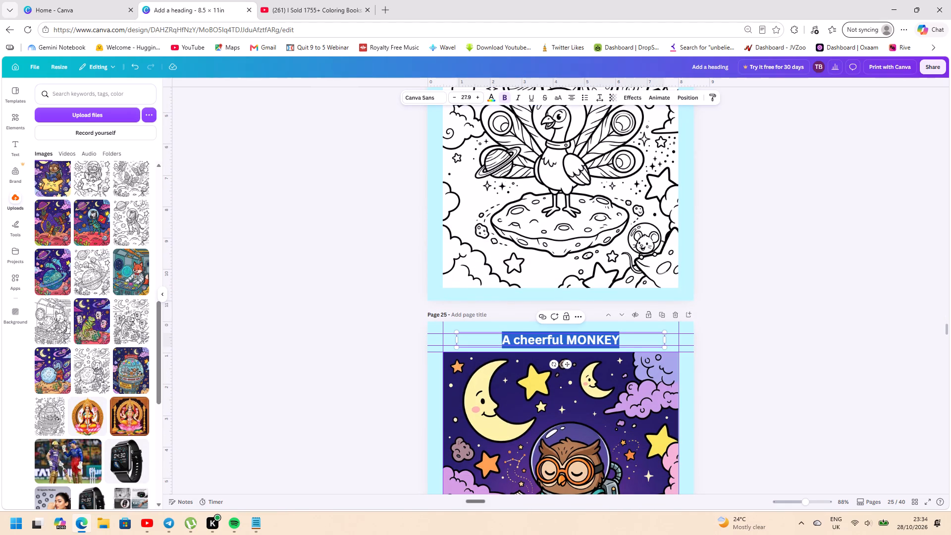
pyautogui.scroll(-3, 555, 358)
pyautogui.hotkey('alt', 'Tab')
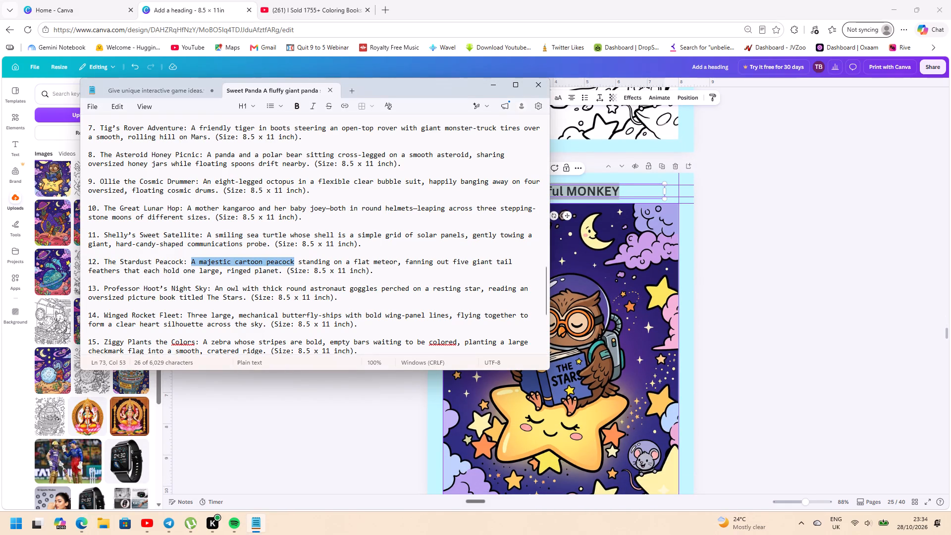
pyautogui.click(104, 290)
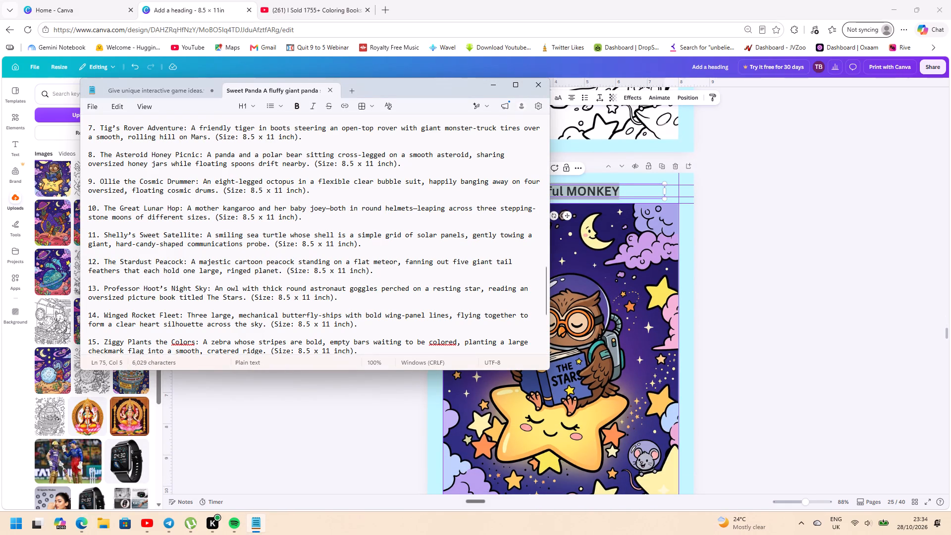
pyautogui.hotkey('ctrl', 'shift', 'Right')
pyautogui.hotkey('ctrl', 'shift', 'Right')
pyautogui.hotkey('ctrl', 'shift', 'Right')
pyautogui.hotkey('ctrl', 'shift', 'Right')
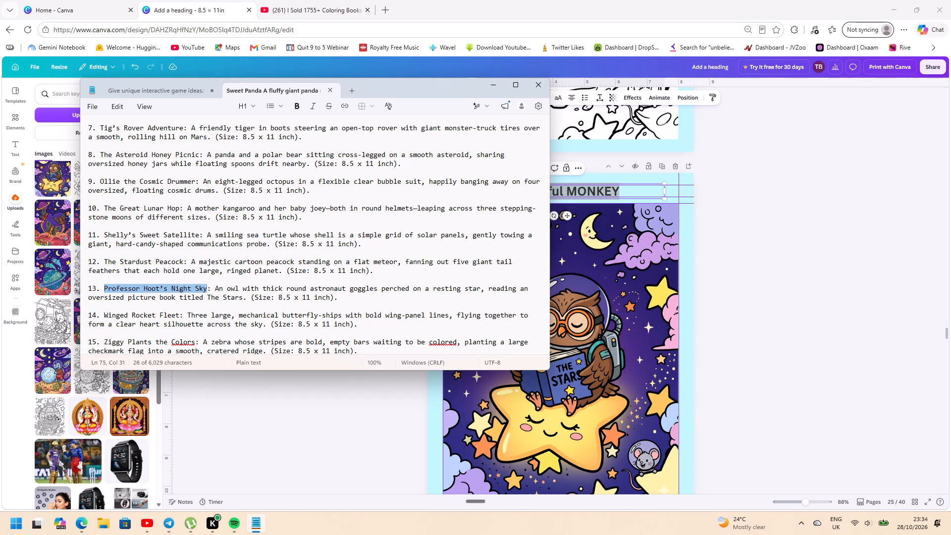
pyautogui.hotkey('ctrl', 'c')
pyautogui.hotkey('alt', 'Tab')
pyautogui.hotkey('ctrl', 'v')
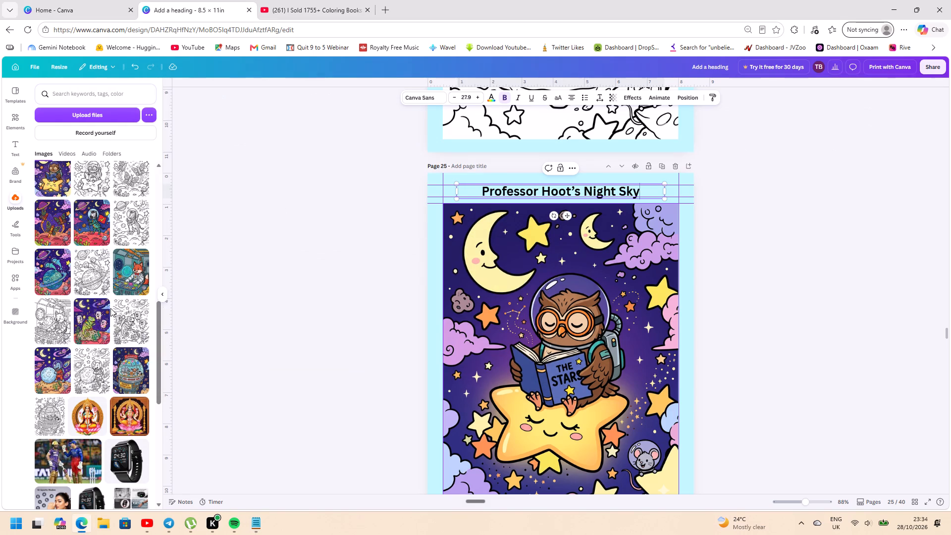
# Replace the page 26 heading above the line-art owl with "An owl" from Notepad item 13, capitalising the animal name as "An OWL".
pyautogui.scroll(-2, 502, 318)
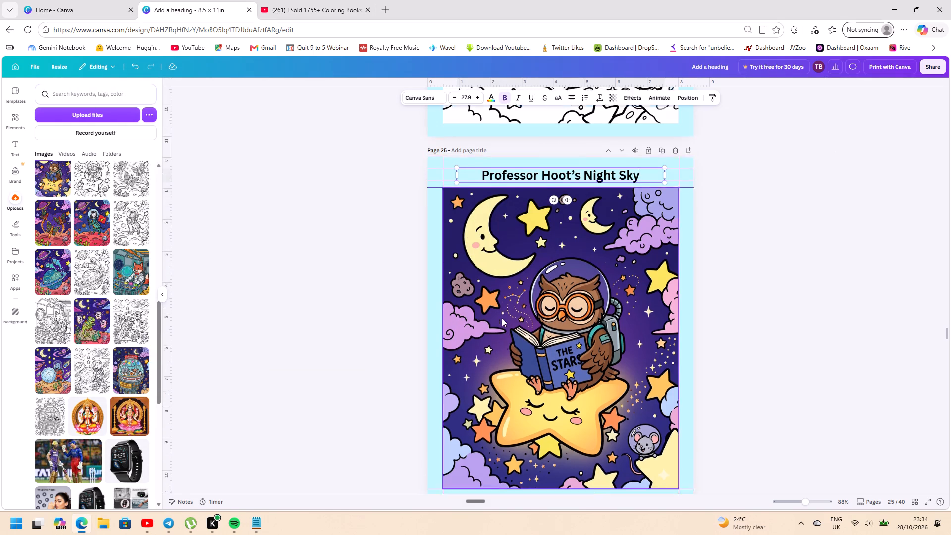
pyautogui.scroll(-3, 502, 318)
pyautogui.doubleClick(568, 308)
pyautogui.hotkey('alt', 'Tab')
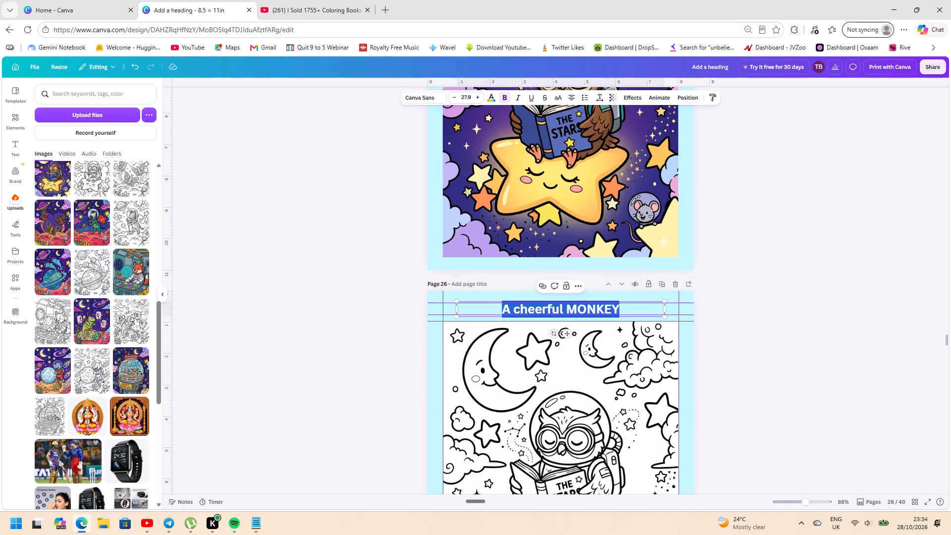
pyautogui.hotkey('ctrl', 'Right')
pyautogui.hotkey('ctrl', 'Right')
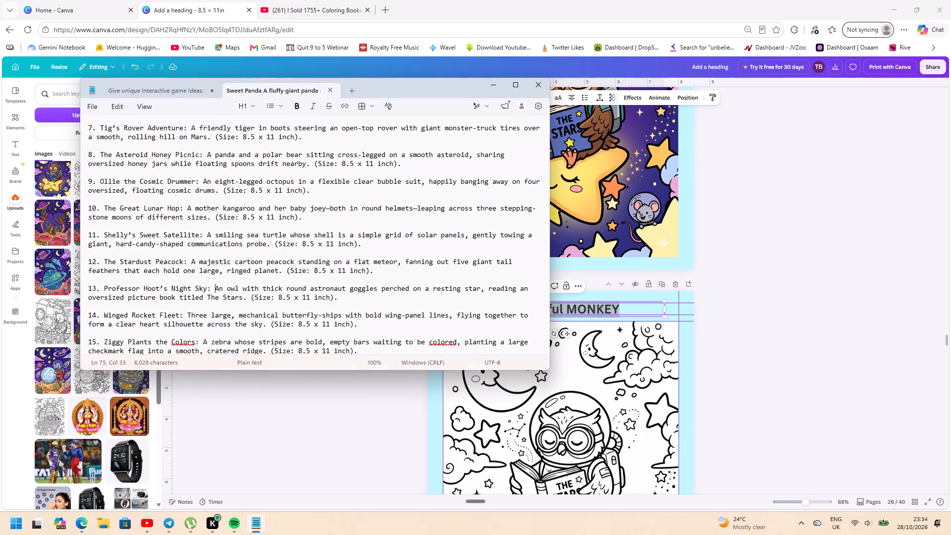
pyautogui.hotkey('ctrl', 'shift', 'Right')
pyautogui.hotkey('ctrl', 'shift', 'Right')
pyautogui.hotkey('shift', 'Left')
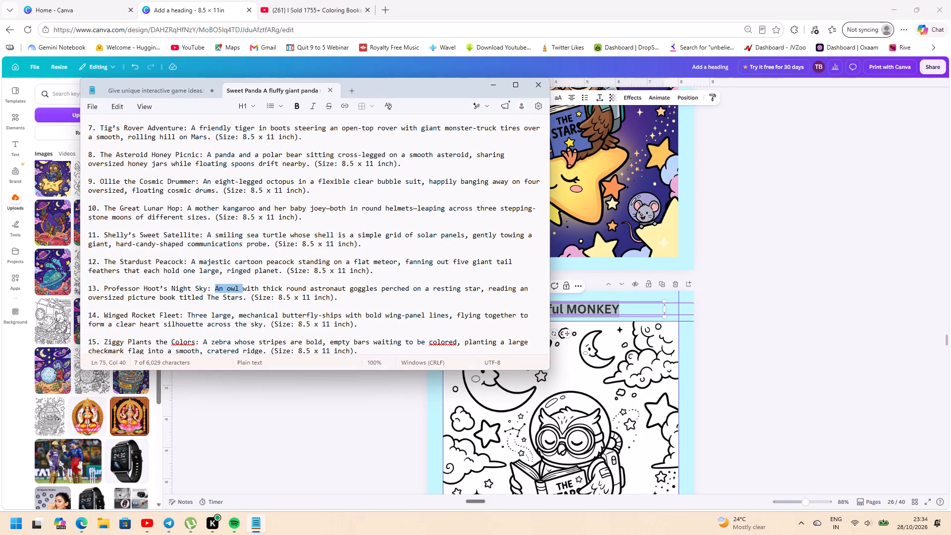
pyautogui.hotkey('ctrl', 'c')
pyautogui.hotkey('alt', 'Tab')
pyautogui.hotkey('ctrl', 'v')
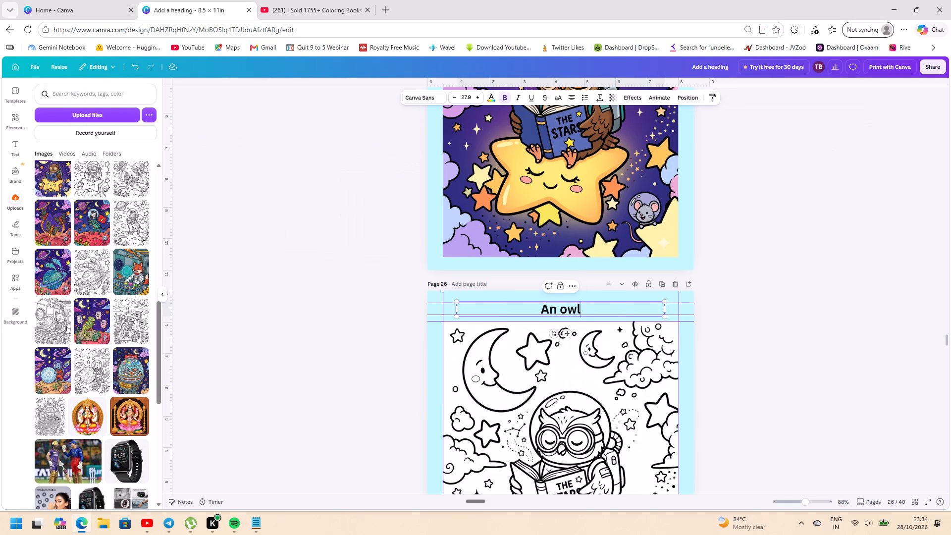
pyautogui.hotkey('ctrl', 'shift', 'Left')
pyautogui.write('OWL')
# Replace the page 27 heading above the coloured butterfly rockets with "Winged Rocket Fleet", copied from item 14 of the Notepad list.
pyautogui.scroll(-3, 584, 329)
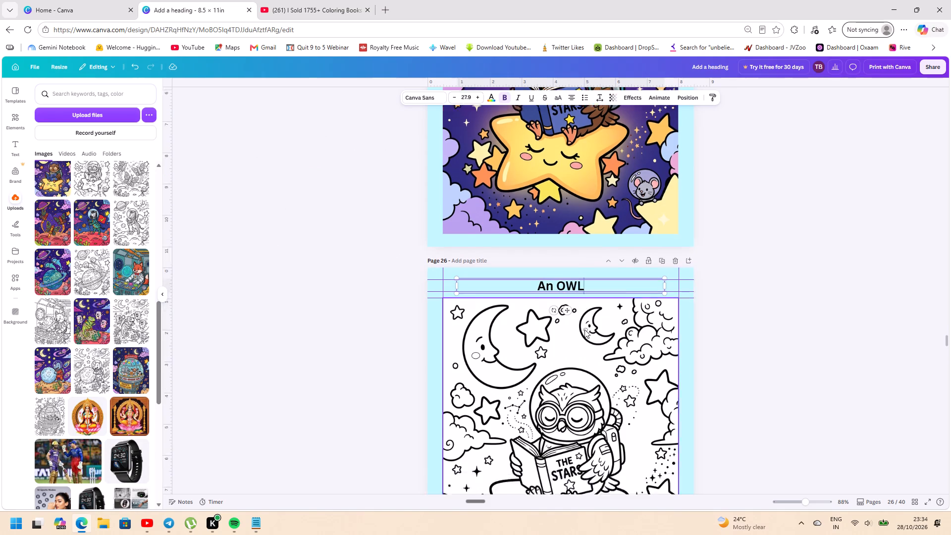
pyautogui.scroll(-4, 584, 329)
pyautogui.doubleClick(567, 330)
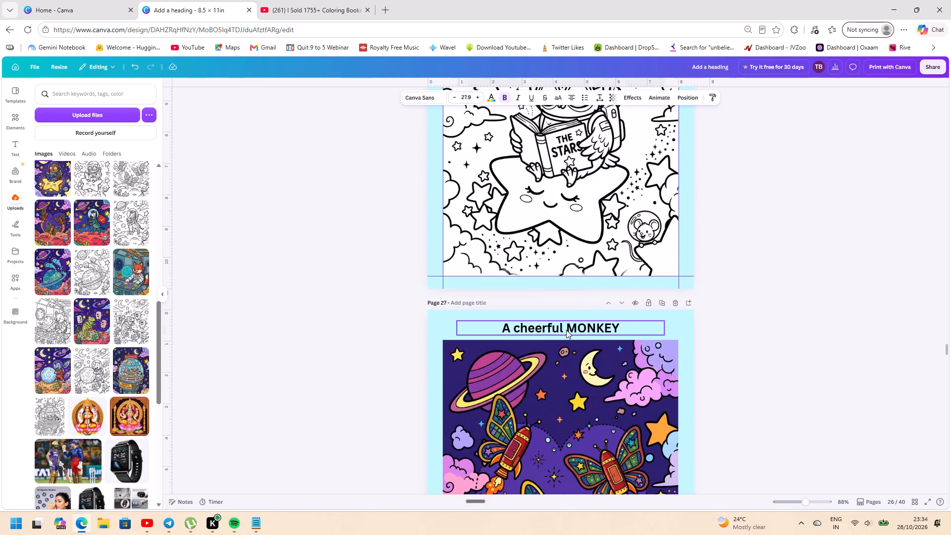
pyautogui.scroll(-3, 566, 331)
pyautogui.hotkey('alt', 'Tab')
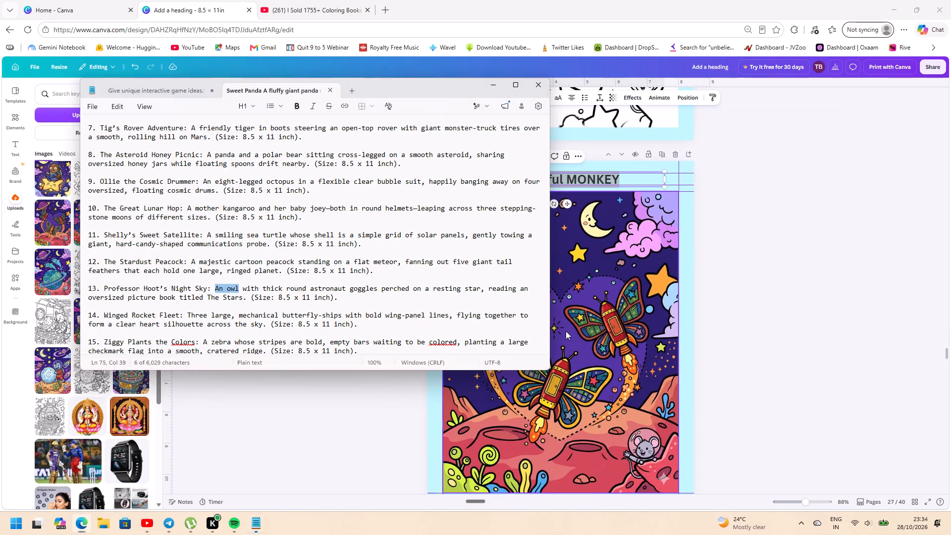
pyautogui.press('Down')
pyautogui.press('Down')
pyautogui.hotkey('ctrl', 'Right')
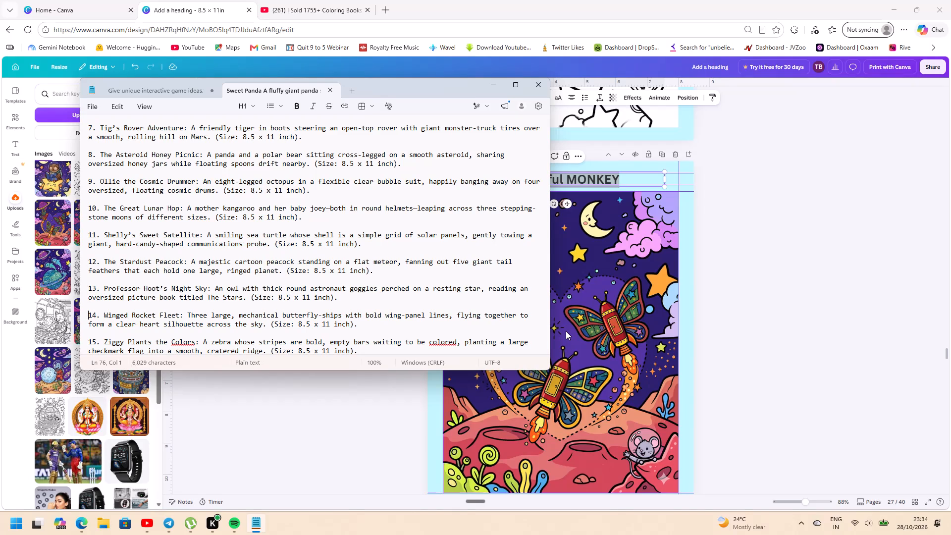
pyautogui.hotkey('ctrl', 'Right')
pyautogui.hotkey('ctrl', 'Right')
pyautogui.hotkey('ctrl', 'shift', 'Right')
pyautogui.hotkey('ctrl', 'shift', 'Right')
pyautogui.hotkey('ctrl', 'shift', 'Right')
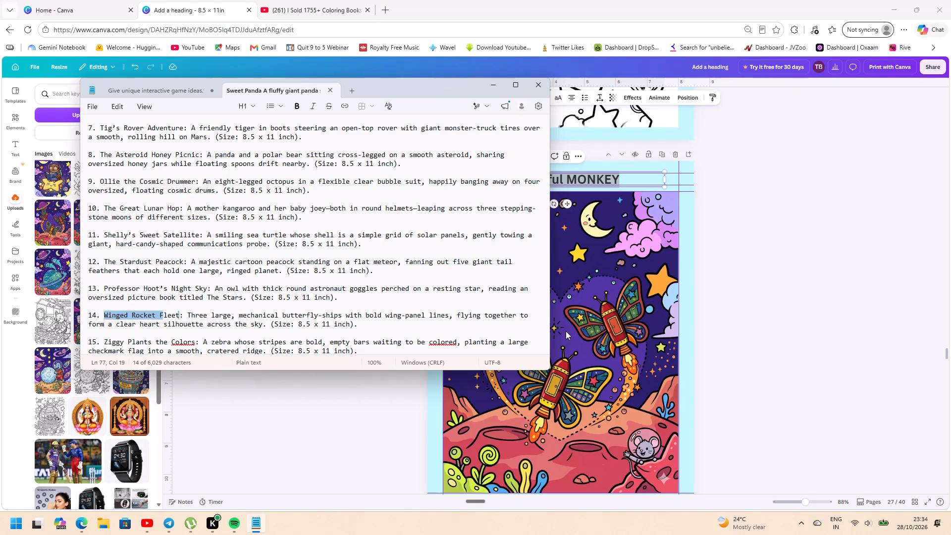
pyautogui.hotkey('ctrl', 'c')
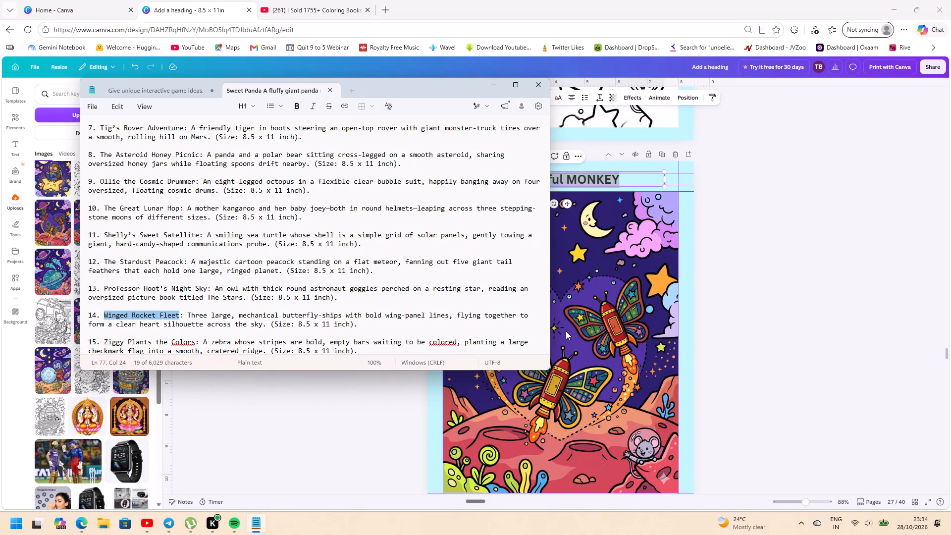
pyautogui.hotkey('alt', 'Tab')
pyautogui.hotkey('ctrl', 'v')
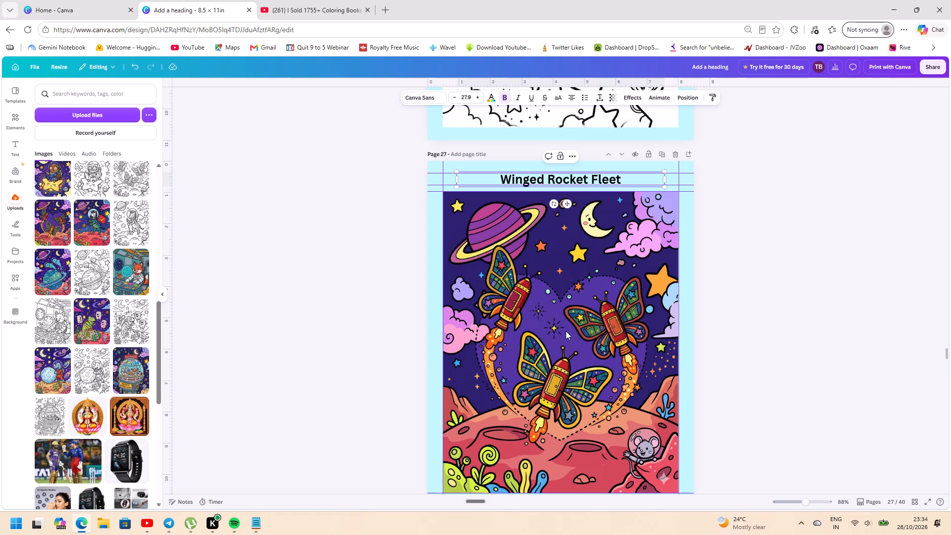
# Copy the words "mechanical butterfly" from the item 14 description in the Notepad list.
pyautogui.hotkey('alt', 'Tab')
pyautogui.hotkey('ctrl', 'Right')
pyautogui.hotkey('ctrl', 'Right')
pyautogui.hotkey('ctrl', 'Right')
pyautogui.hotkey('ctrl', 'Right')
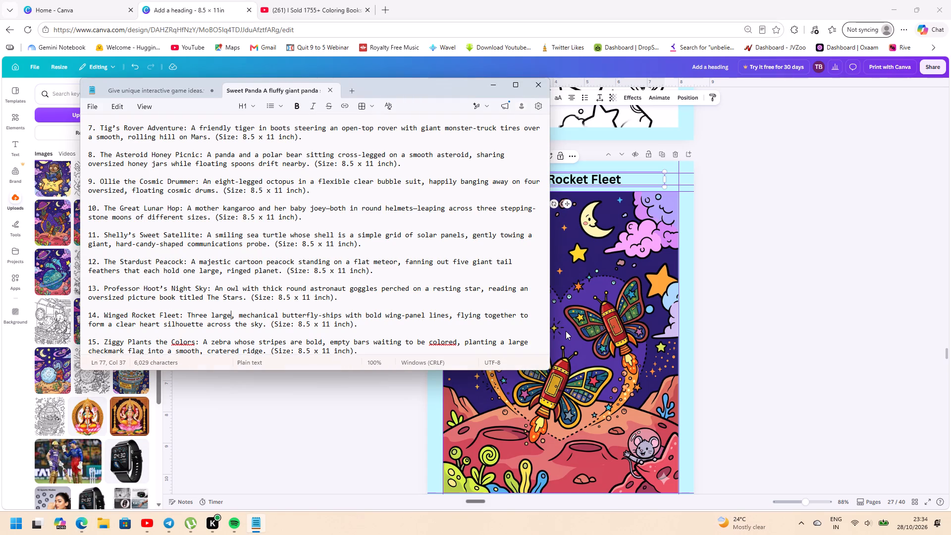
pyautogui.hotkey('ctrl', 'Right')
pyautogui.hotkey('ctrl', 'Right')
pyautogui.hotkey('ctrl', 'Right')
pyautogui.hotkey('ctrl', 'Left')
pyautogui.hotkey('ctrl', 'shift', 'Right')
pyautogui.hotkey('shift', 'Left')
pyautogui.hotkey('shift', 'Right')
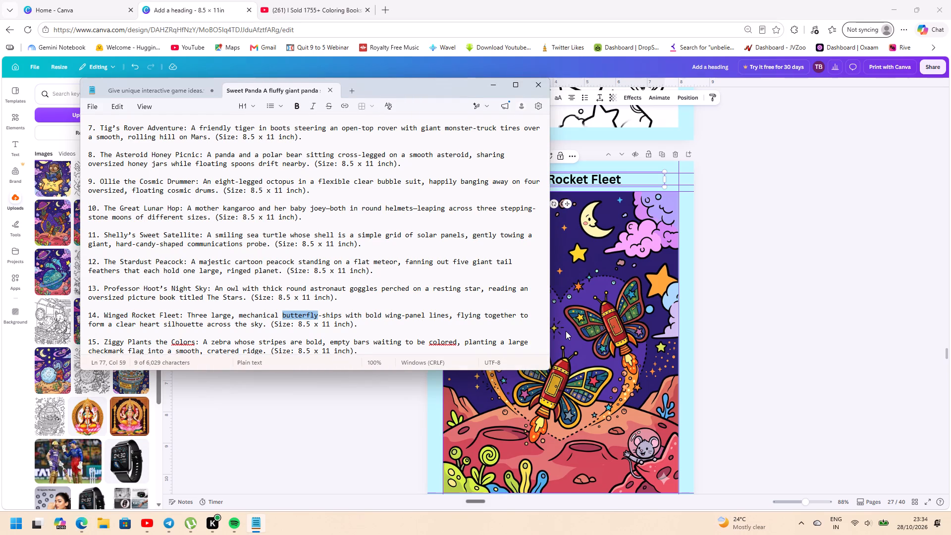
pyautogui.hotkey('ctrl', 'Left')
pyautogui.hotkey('ctrl', 'Left')
pyautogui.hotkey('ctrl', 'shift', 'Right')
pyautogui.hotkey('ctrl', 'shift', 'Right')
pyautogui.hotkey('ctrl', 'c')
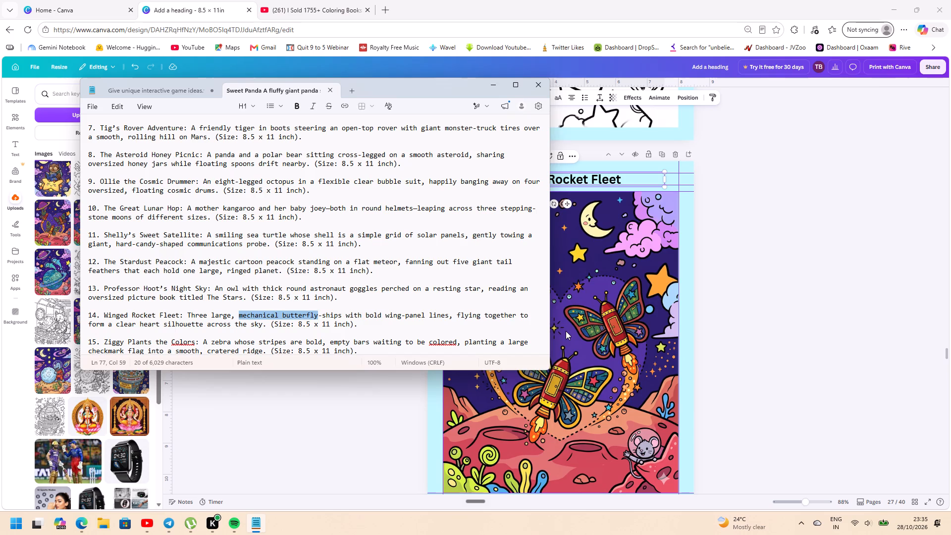
# Return to the Canva design and replace the page 28 heading above the line-art butterfly rockets with the copied "mechanical butterfly".
pyautogui.hotkey('alt', 'Tab')
pyautogui.hotkey('alt', 'Tab')
pyautogui.hotkey('alt', 'Tab')
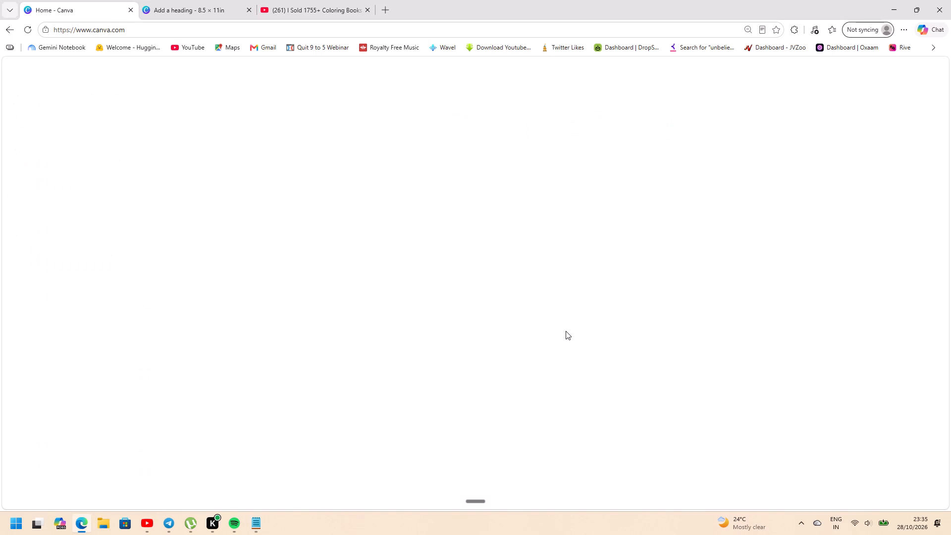
pyautogui.hotkey('alt', 'Tab')
pyautogui.hotkey('alt', 'Tab')
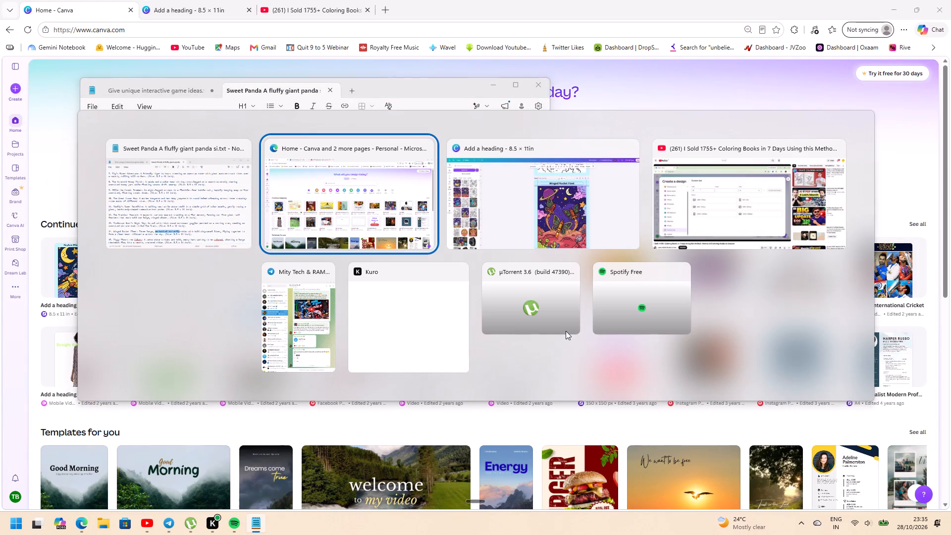
pyautogui.hotkey('alt', 'Tab')
pyautogui.scroll(-7, 583, 335)
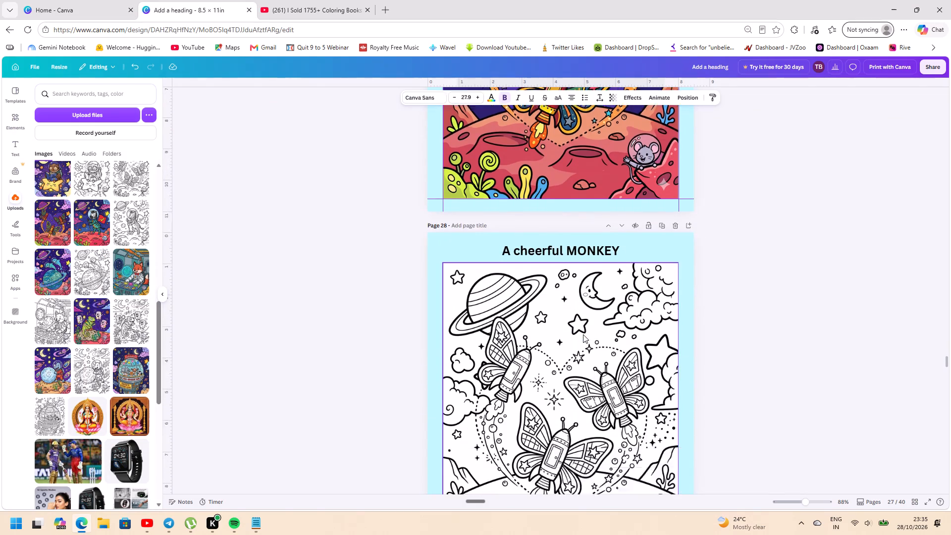
pyautogui.doubleClick(563, 197)
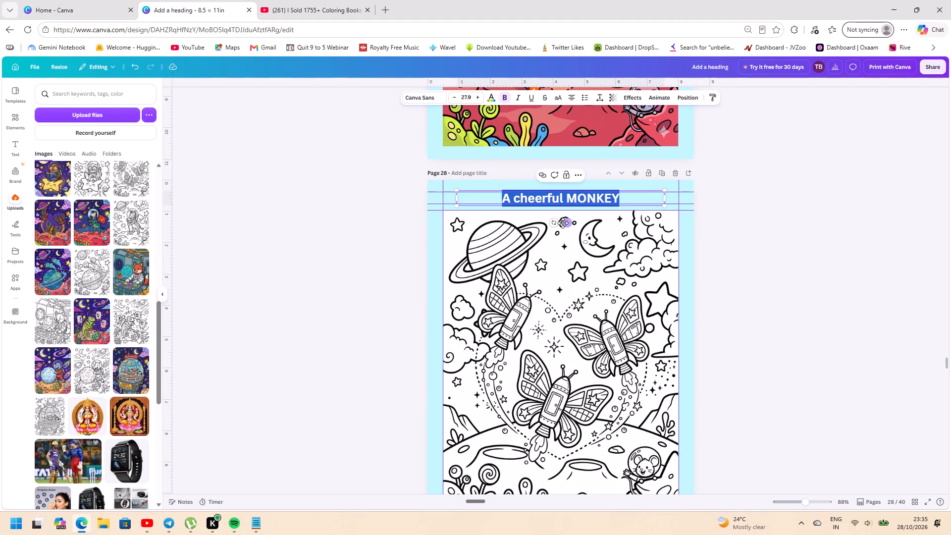
pyautogui.hotkey('ctrl', 'v')
# Change the page 28 heading's capitalisation to "Mechanical BUTTERFLY".
pyautogui.hotkey('ctrl', 'Left')
pyautogui.hotkey('ctrl', 'Left')
pyautogui.hotkey('shift', 'Right')
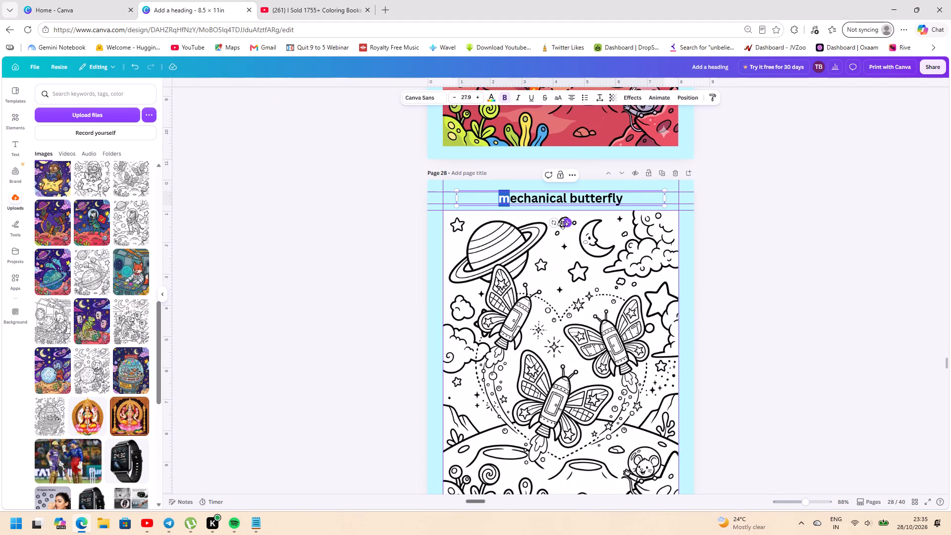
pyautogui.hotkey('shift', 'm')
pyautogui.press('BackSpace')
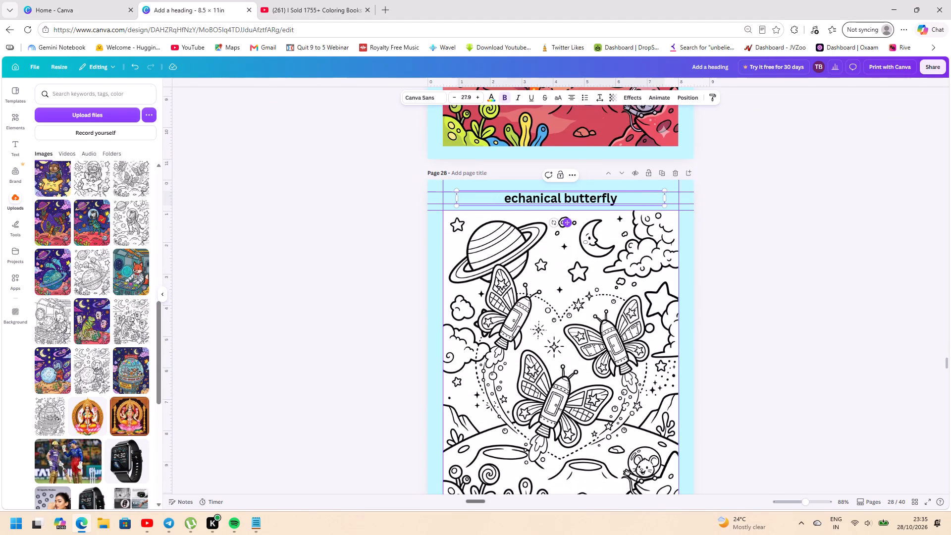
pyautogui.press('m')
pyautogui.hotkey('ctrl', 'Right')
pyautogui.hotkey('ctrl', 'Right')
pyautogui.hotkey('ctrl', 'Left')
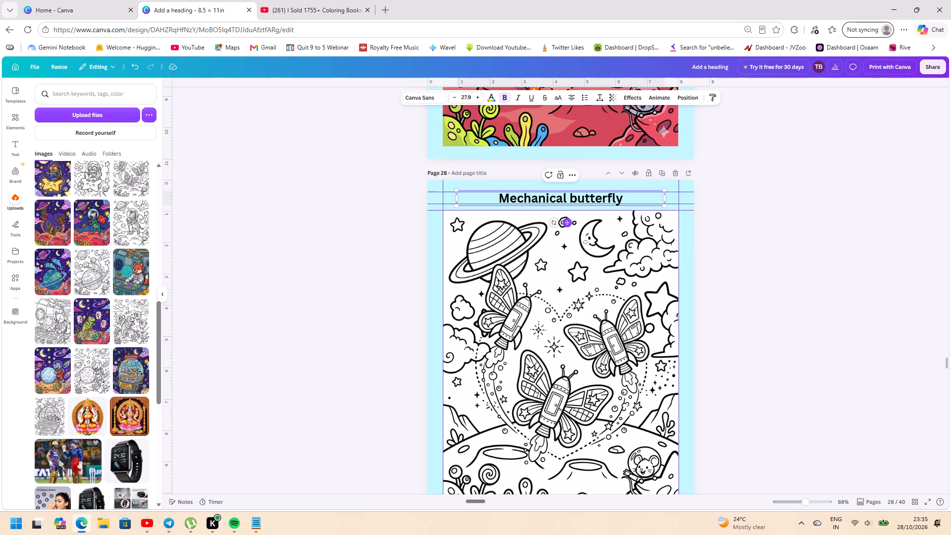
pyautogui.hotkey('ctrl', 'shift', 'Right')
pyautogui.write('BUTTERFLY')
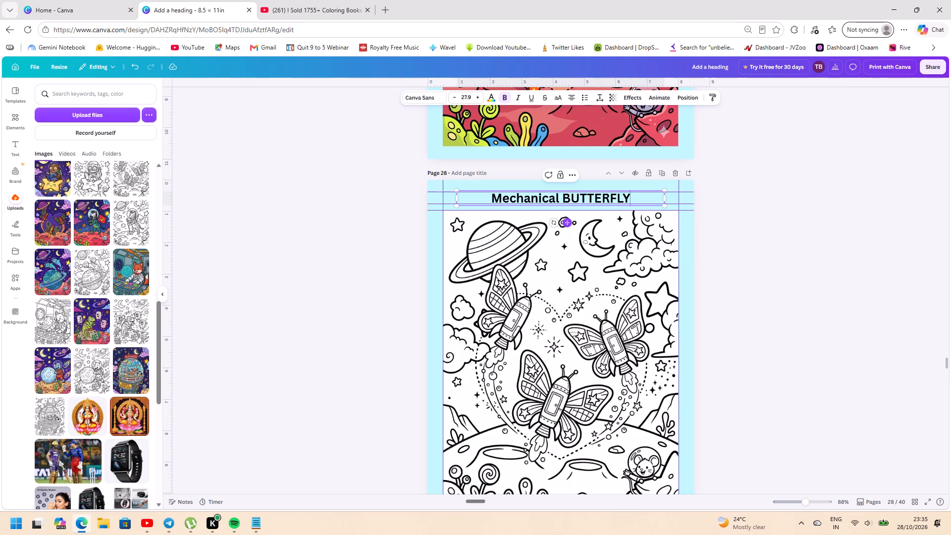
pyautogui.click(340, 259)
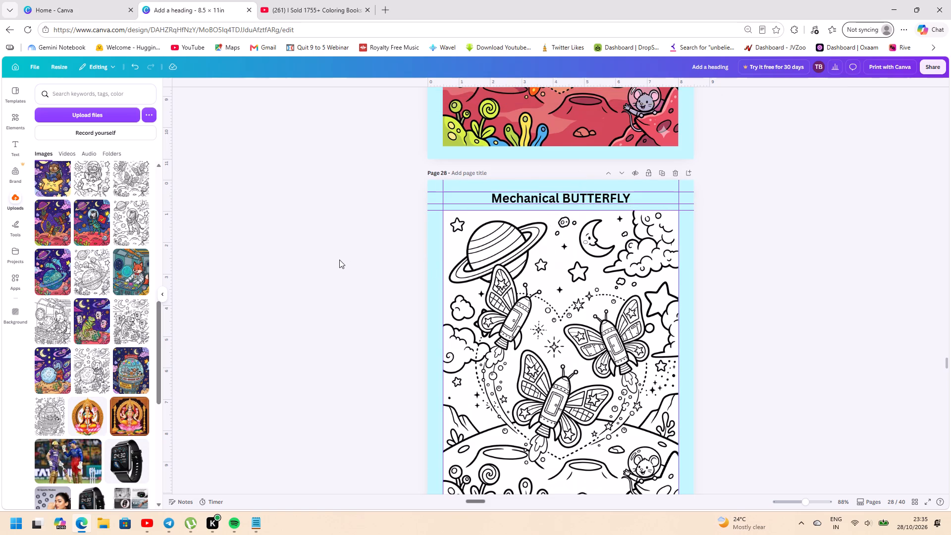
# Replace the page 29 heading above the coloured zebra with "Ziggy Plants the Colors", copied from item 15 of the Notepad list.
pyautogui.scroll(-6, 339, 260)
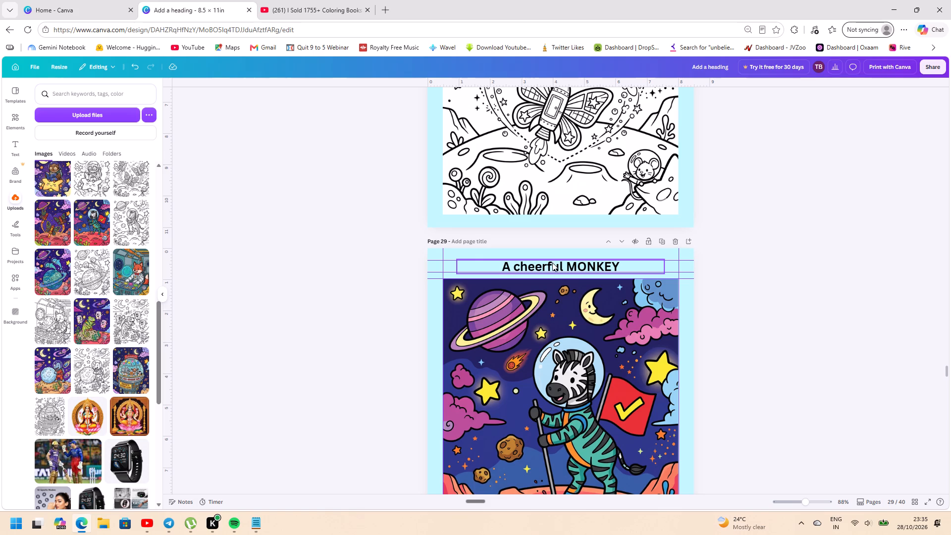
pyautogui.doubleClick(551, 265)
pyautogui.hotkey('alt', 'Tab')
pyautogui.scroll(-1, 354, 315)
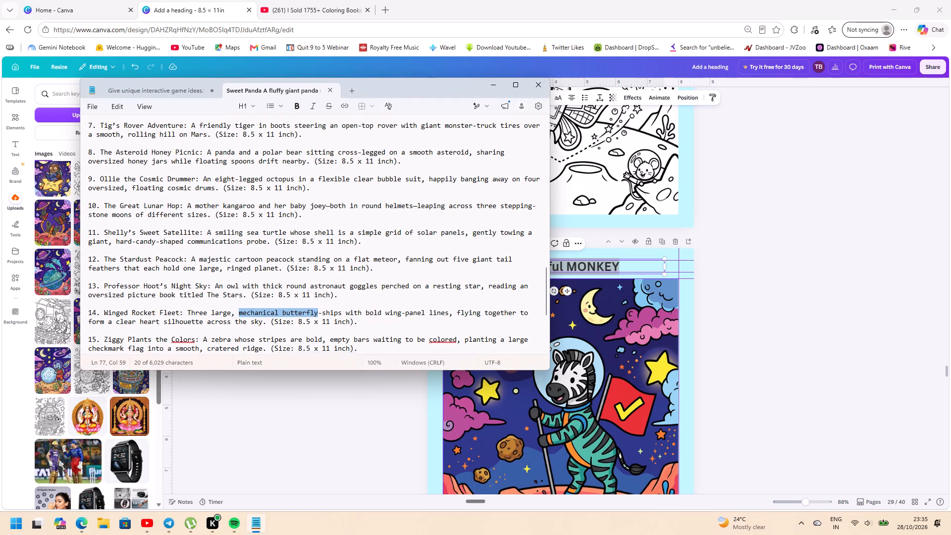
pyautogui.scroll(-1, 354, 315)
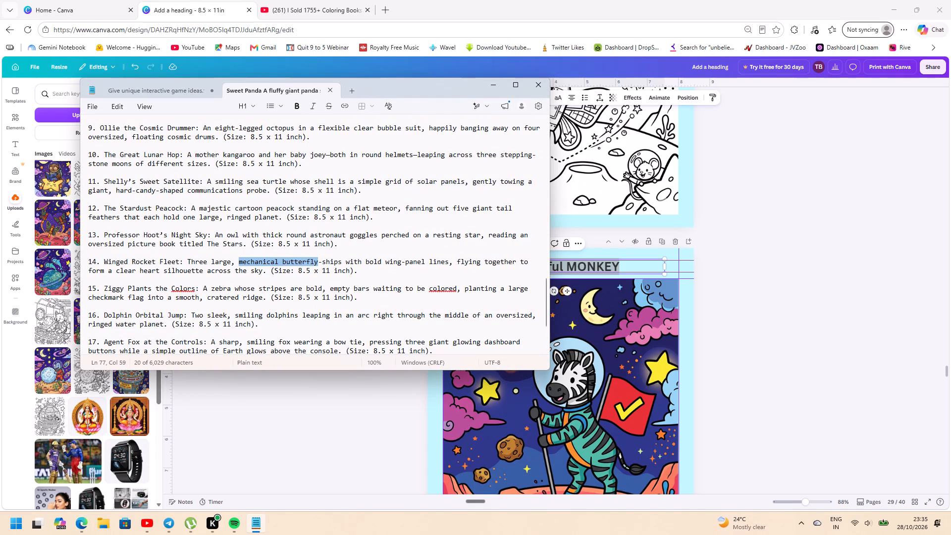
pyautogui.click(103, 287)
pyautogui.hotkey('ctrl', 'shift', 'Right')
pyautogui.hotkey('ctrl', 'shift', 'Right')
pyautogui.hotkey('ctrl', 'shift', 'Right')
pyautogui.hotkey('ctrl', 'shift', 'Right')
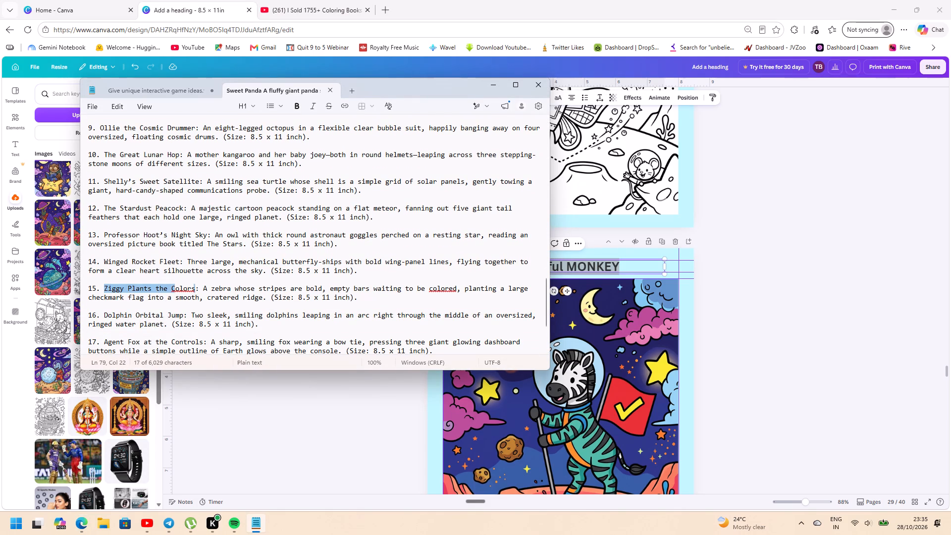
pyautogui.hotkey('ctrl', 'c')
pyautogui.hotkey('alt', 'Tab')
pyautogui.hotkey('ctrl', 'v')
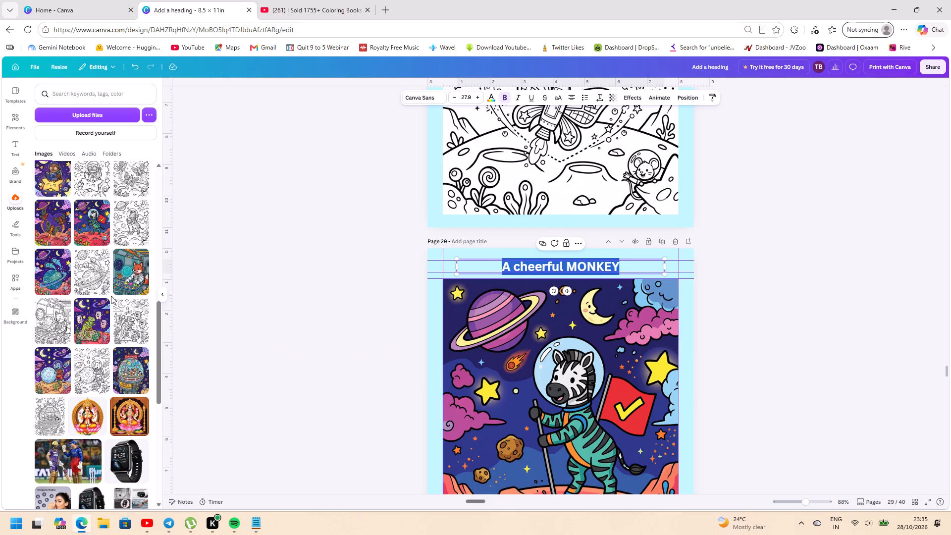
# Copy the words "A zebra" from the item 15 description in the Notepad list.
pyautogui.hotkey('alt', 'Tab')
pyautogui.hotkey('ctrl', 'Right')
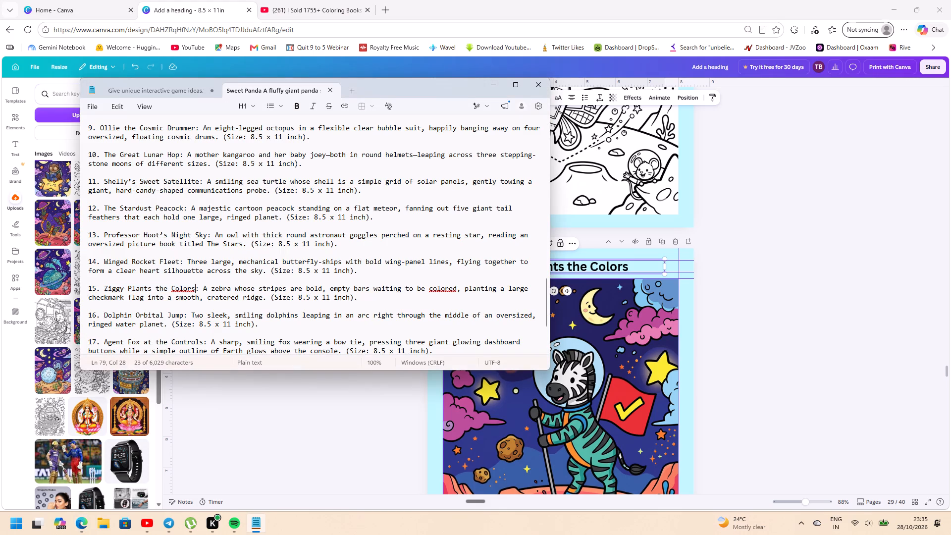
pyautogui.hotkey('ctrl', 'Right')
pyautogui.hotkey('ctrl', 'shift', 'Right')
pyautogui.hotkey('ctrl', 'shift', 'Right')
pyautogui.hotkey('shift', 'Left')
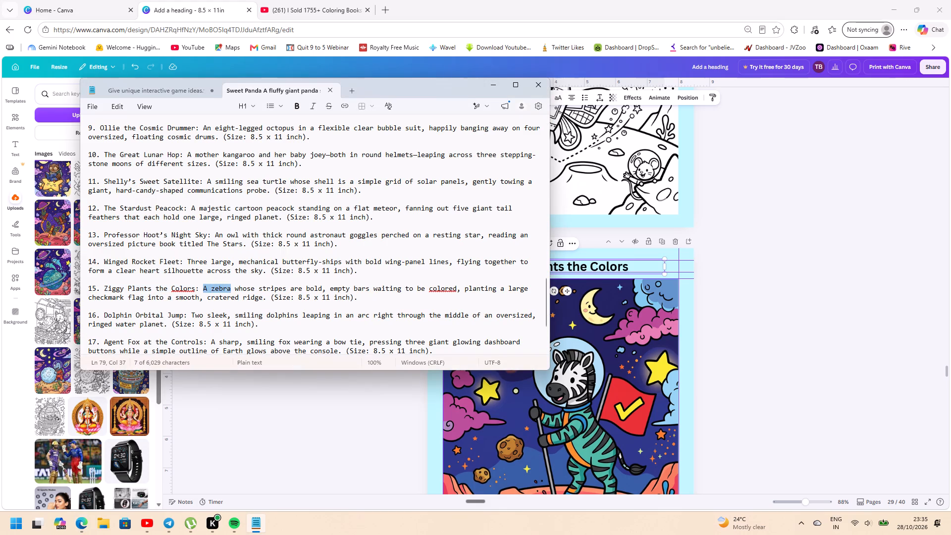
pyautogui.hotkey('ctrl', 'c')
# Return to the Canva design and replace the page 30 heading above the line-art zebra with the copied text, capitalised as "A ZEBRA".
pyautogui.hotkey('alt', 'Tab')
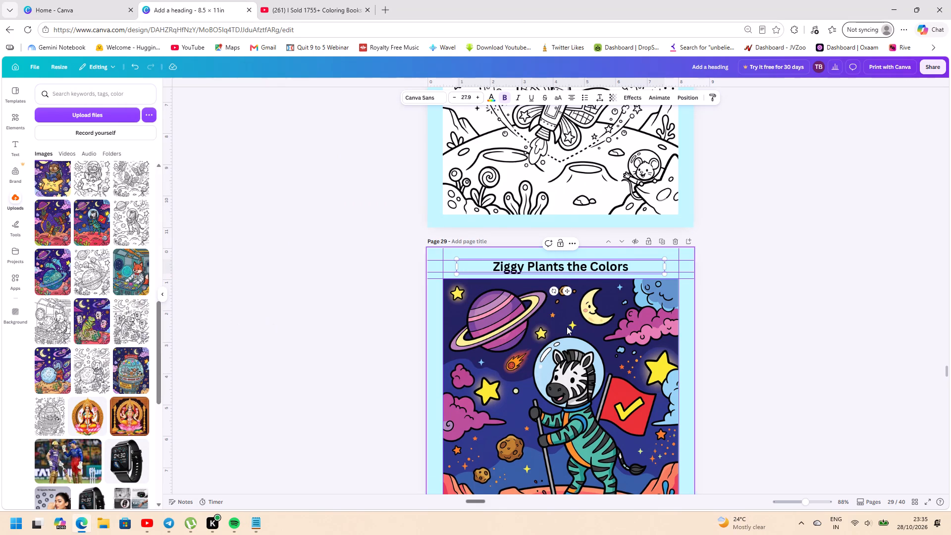
pyautogui.scroll(-6, 567, 326)
pyautogui.doubleClick(555, 331)
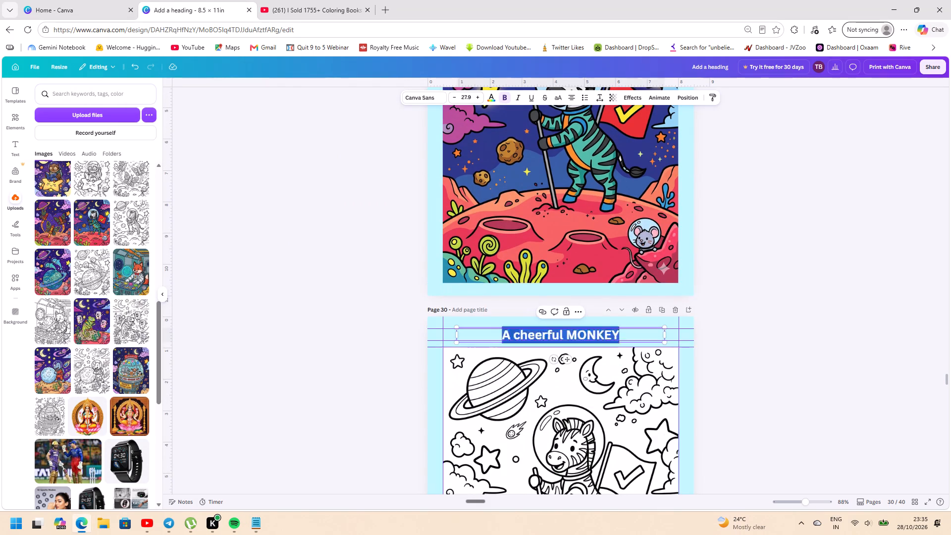
pyautogui.hotkey('ctrl', 'v')
pyautogui.hotkey('ctrl', 'shift', 'Left')
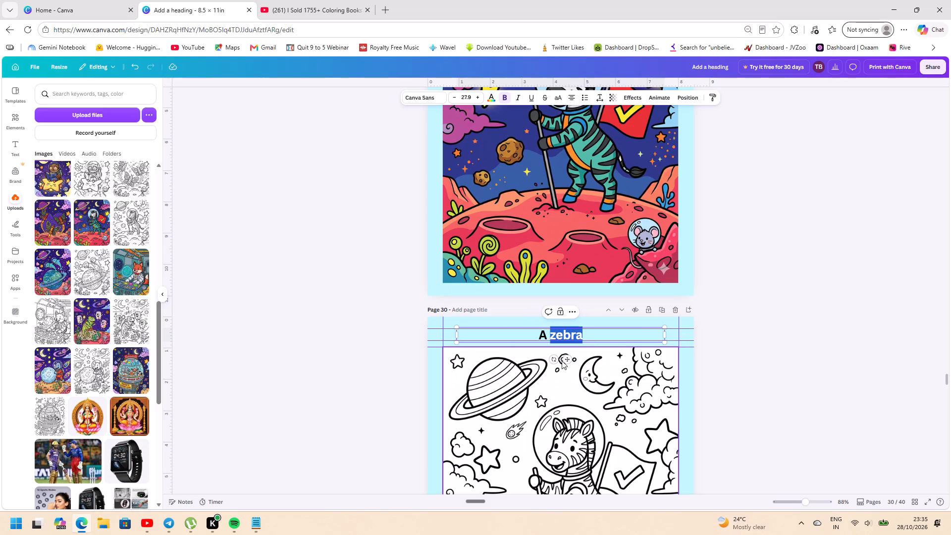
pyautogui.write('ZEBRA')
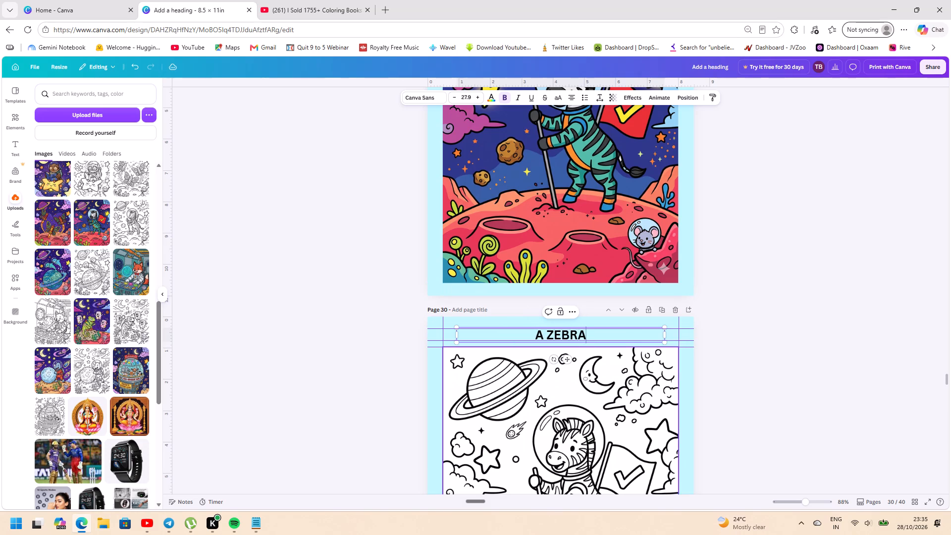
pyautogui.hotkey('alt', 'Tab')
pyautogui.hotkey('alt', 'Tab')
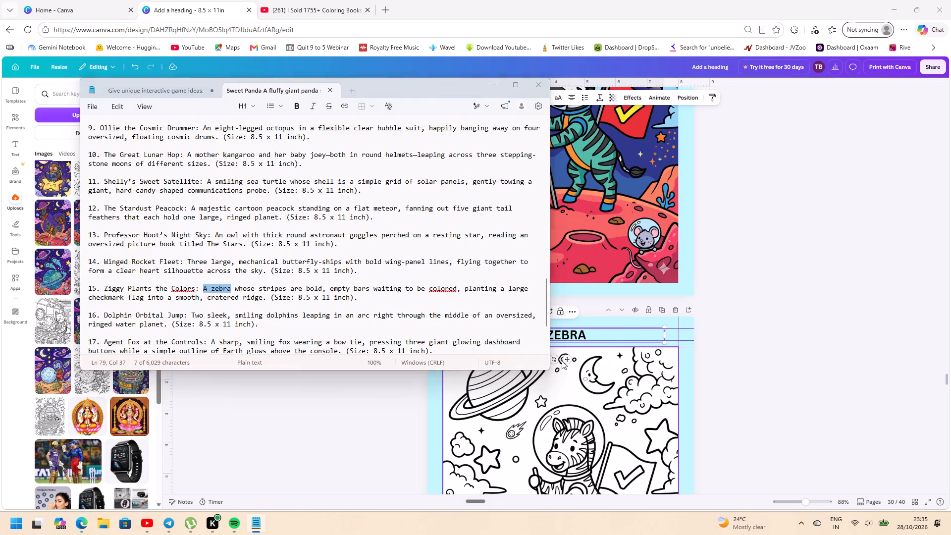
# Replace the page 31 heading above the coloured dolphins with "Dolphin Orbital Jump", copied from item 16 of the Notepad list.
pyautogui.scroll(-8, 568, 378)
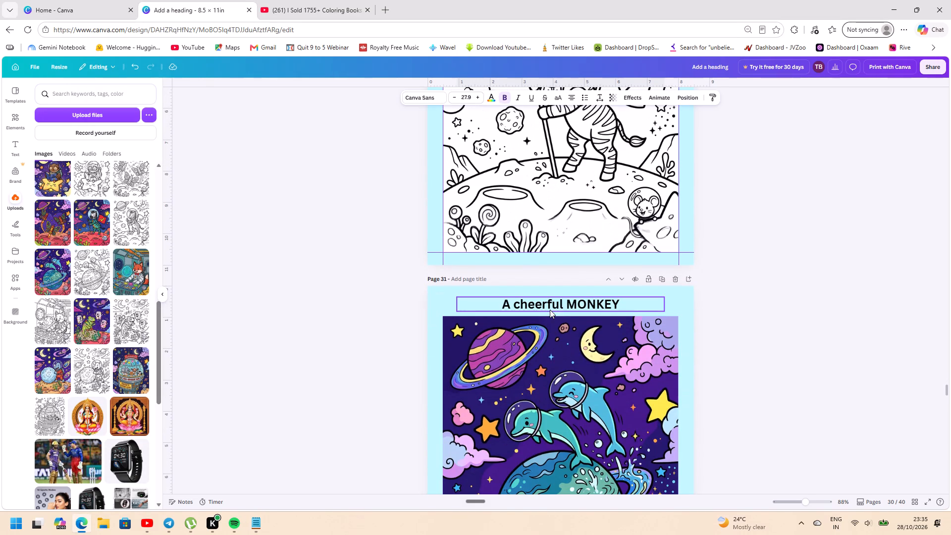
pyautogui.doubleClick(550, 309)
pyautogui.hotkey('alt', 'Tab')
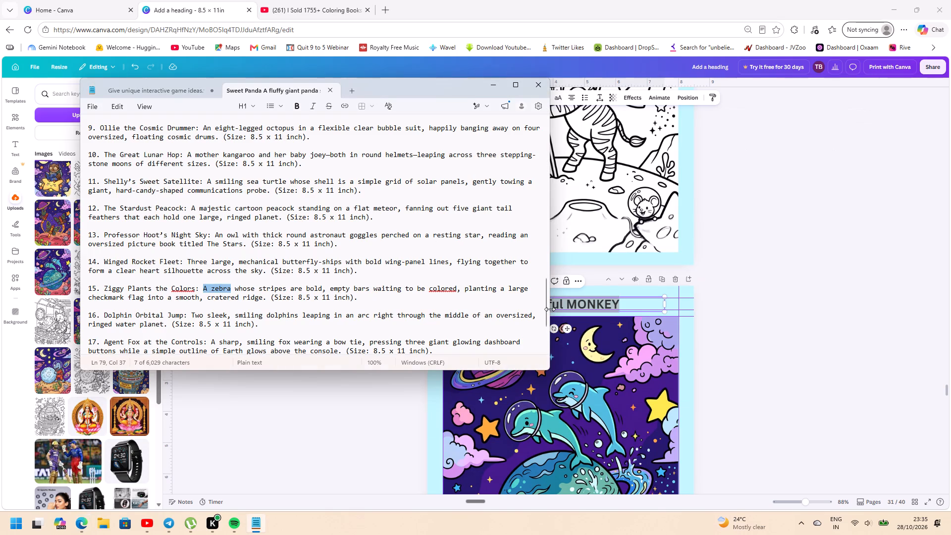
pyautogui.press('Down')
pyautogui.press('Down')
pyautogui.press('Right')
pyautogui.press('Right')
pyautogui.hotkey('ctrl', 'Right')
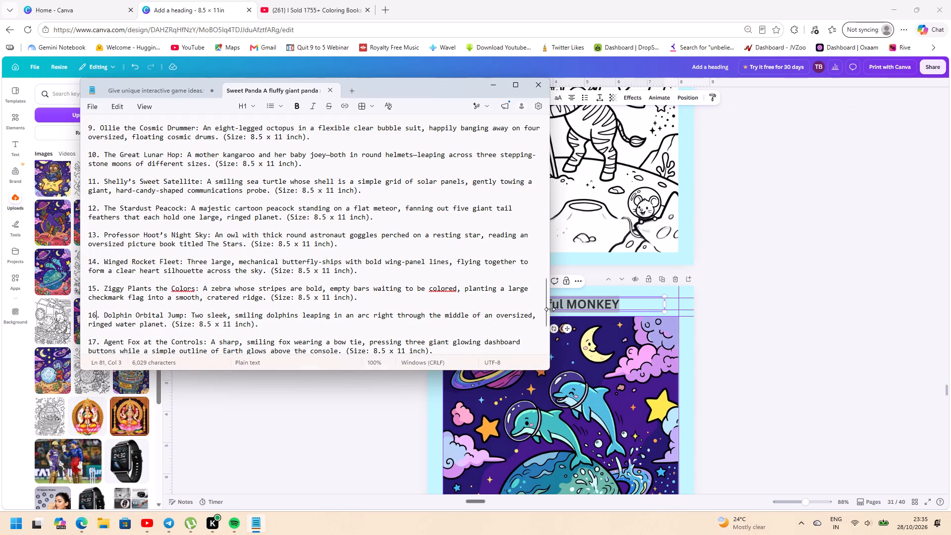
pyautogui.hotkey('ctrl', 'Right')
pyautogui.hotkey('ctrl', 'shift', 'Right')
pyautogui.hotkey('ctrl', 'shift', 'Right')
pyautogui.hotkey('ctrl', 'shift', 'Right')
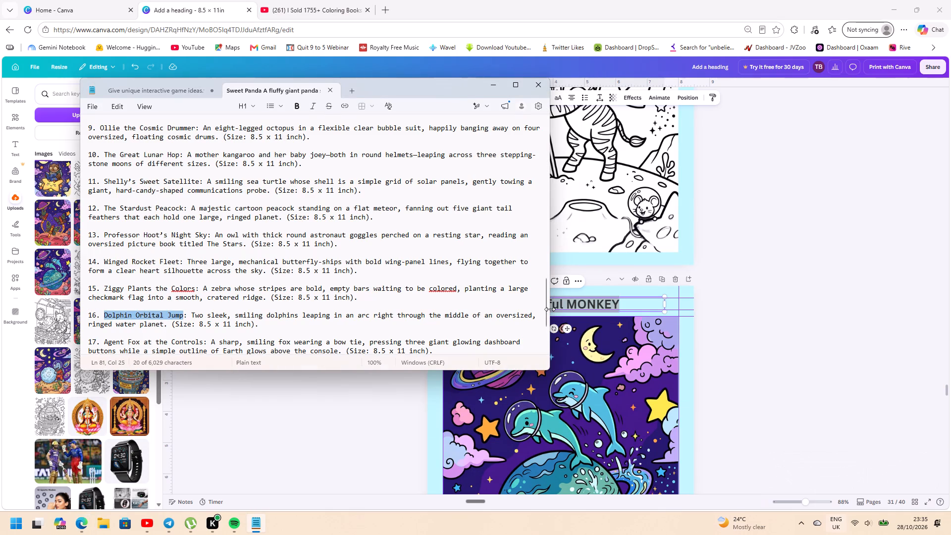
pyautogui.hotkey('ctrl', 'c')
pyautogui.hotkey('alt', 'Tab')
pyautogui.hotkey('ctrl', 'v')
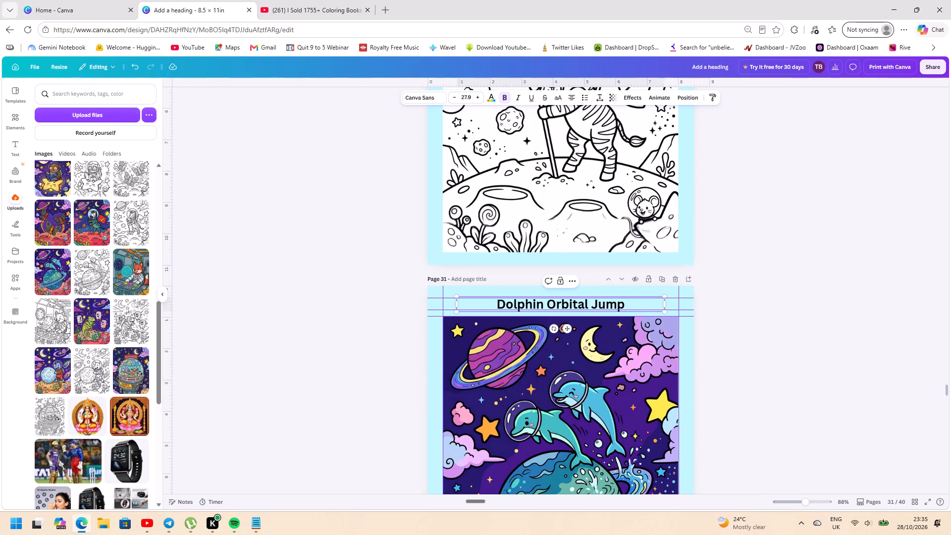
# Copy the words "Two sleek, smiling dolphins" from the item 16 description in the Notepad list.
pyautogui.hotkey('alt', 'Tab')
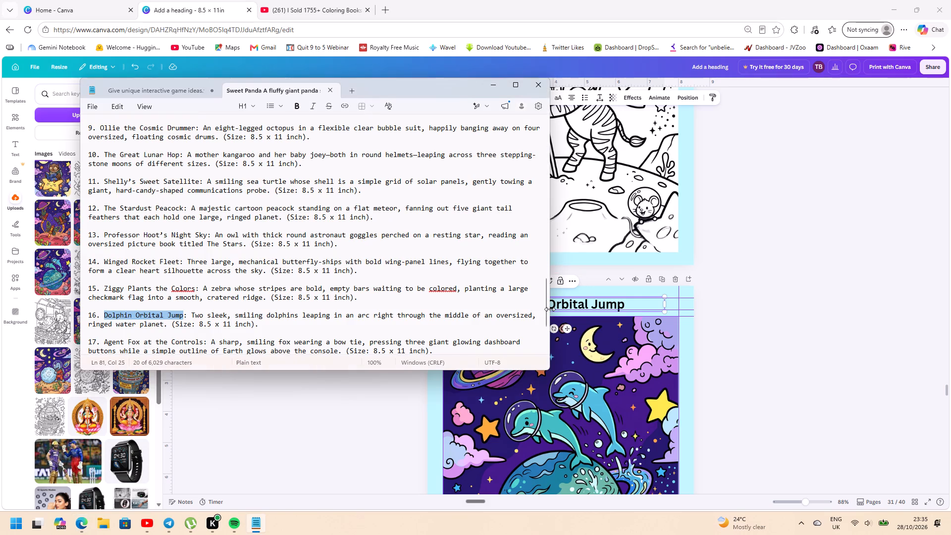
pyautogui.hotkey('ctrl', 'Right')
pyautogui.hotkey('ctrl', 'Right')
pyautogui.hotkey('ctrl', 'shift', 'Right')
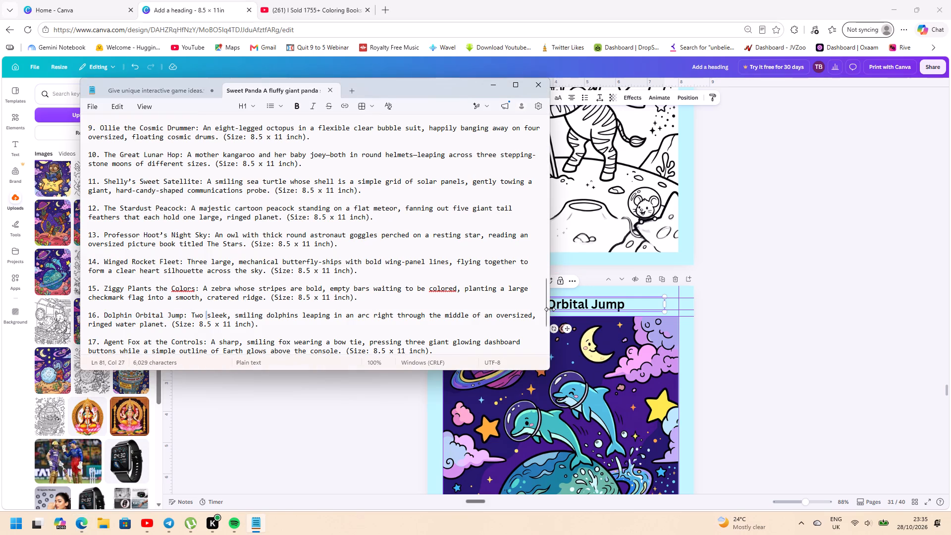
pyautogui.hotkey('ctrl', 'shift', 'Right')
pyautogui.hotkey('ctrl', 'shift', 'Right')
pyautogui.hotkey('ctrl', 'shift', 'Right')
pyautogui.hotkey('ctrl', 'shift', 'Right')
pyautogui.hotkey('shift', 'Left')
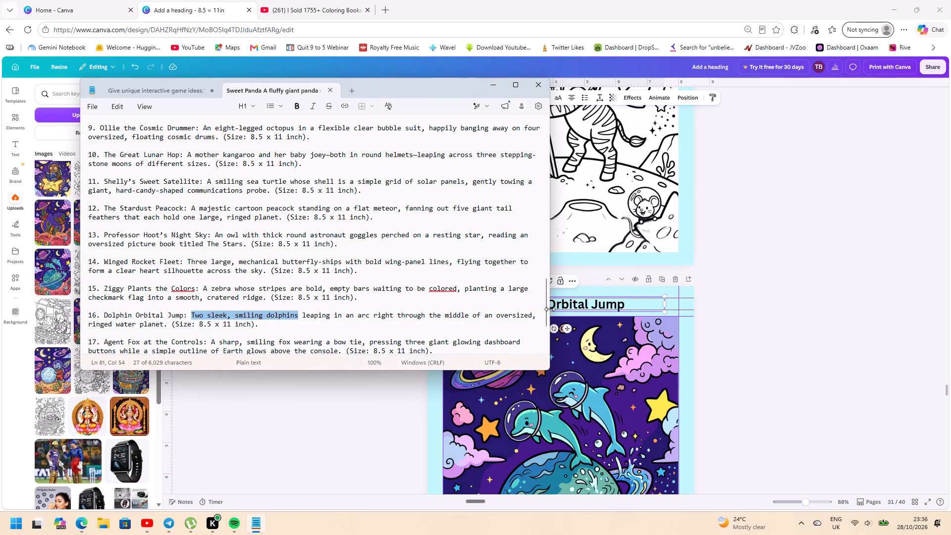
pyautogui.hotkey('ctrl', 'c')
# Return to the Canva design and replace the page 32 heading with the copied text, capitalising its last word: "Two sleek, smiling DOLPHINS".
pyautogui.hotkey('alt', 'Tab')
pyautogui.scroll(-5, 639, 349)
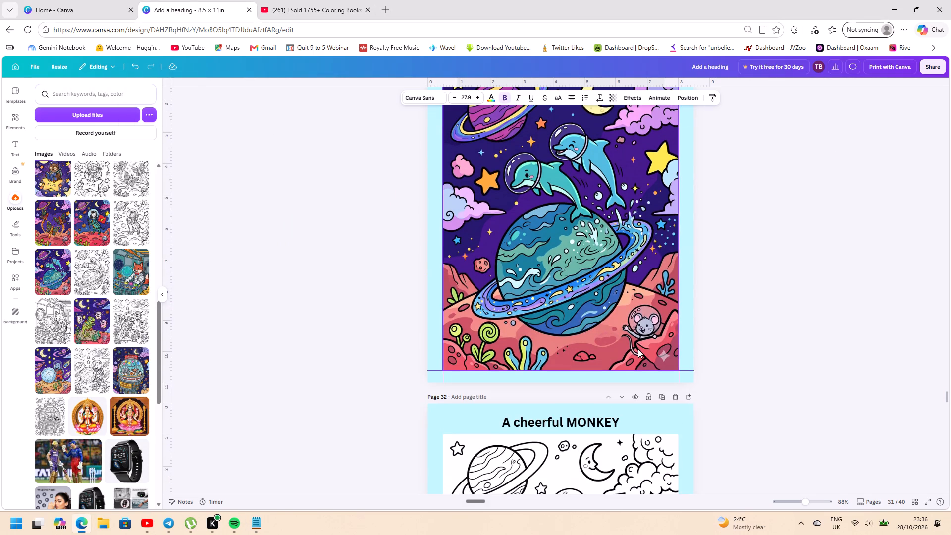
pyautogui.doubleClick(563, 420)
pyautogui.hotkey('ctrl', 'v')
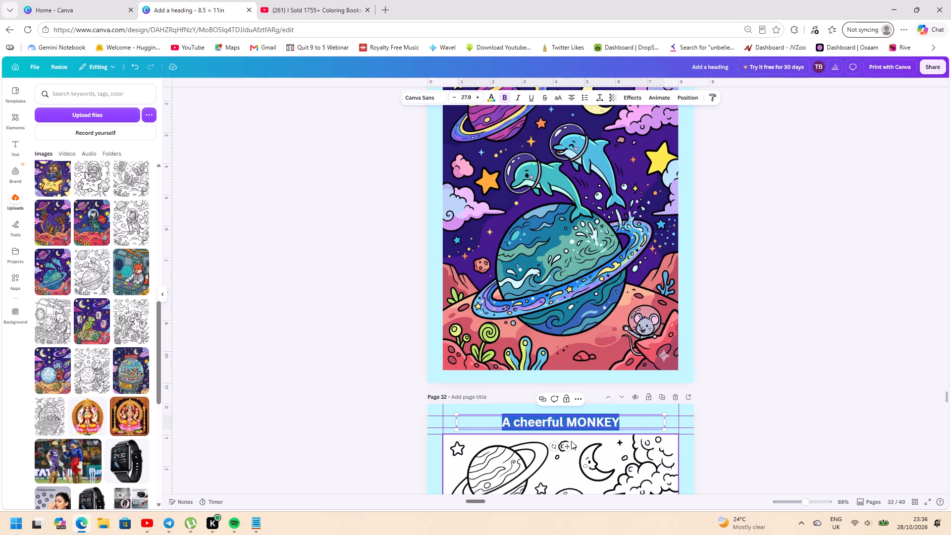
pyautogui.hotkey('ctrl', 'shift', 'Left')
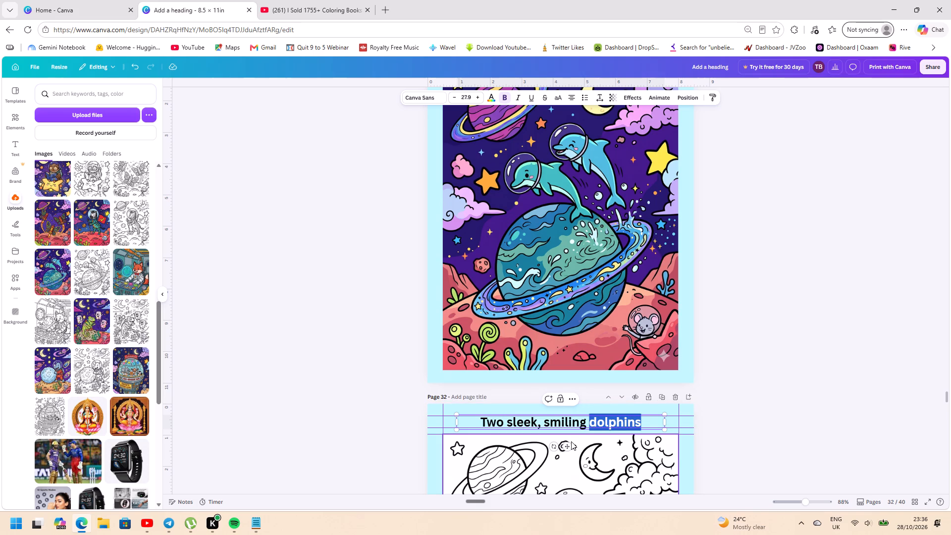
pyautogui.write('do')
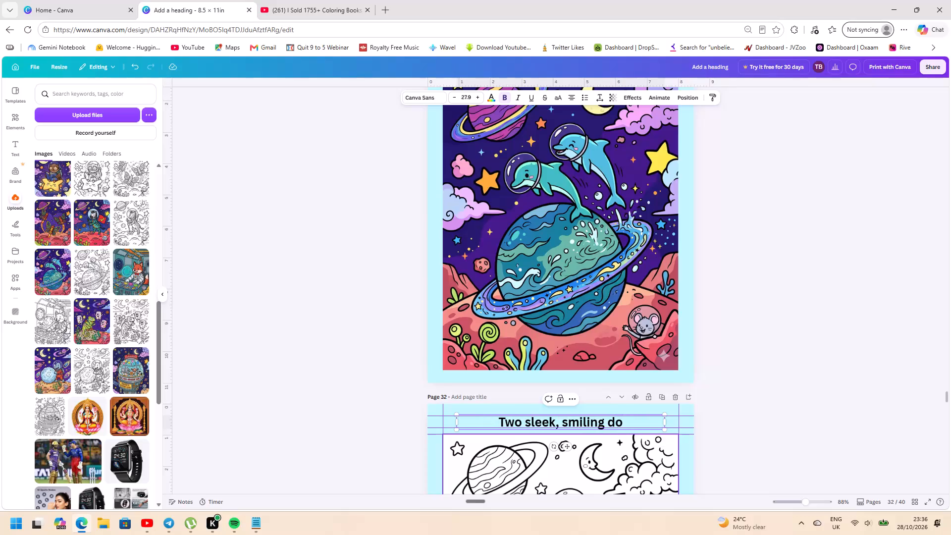
pyautogui.press('BackSpace')
pyautogui.press('BackSpace')
pyautogui.write('DOLPHINS')
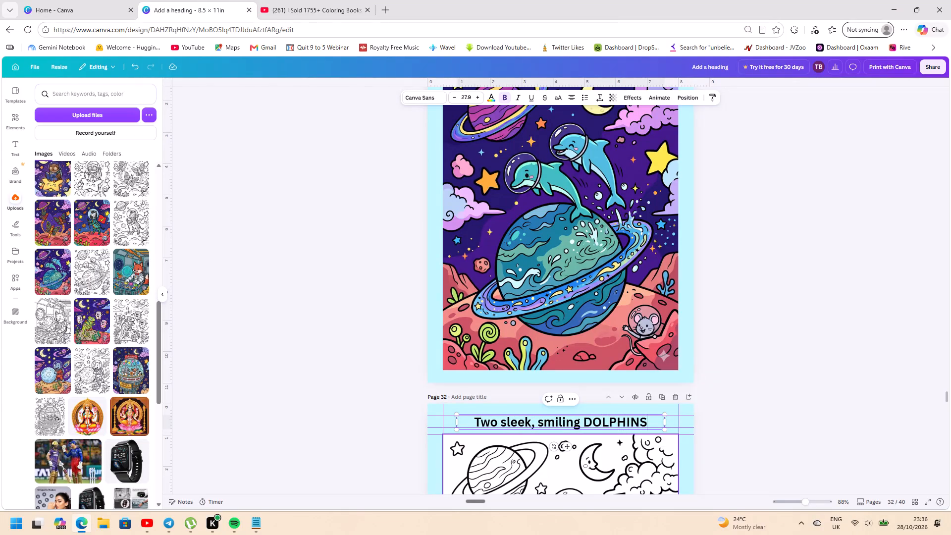
# Shorten the page 32 heading above the line-art dolphins to "Smiling DOLPHINS".
pyautogui.hotkey('ctrl', 'Left')
pyautogui.hotkey('ctrl', 'Left')
pyautogui.press('Right')
pyautogui.hotkey('ctrl', 'shift', 'Left')
pyautogui.hotkey('ctrl', 'shift', 'Left')
pyautogui.hotkey('ctrl', 'shift', 'Left')
pyautogui.hotkey('ctrl', 'shift', 'Left')
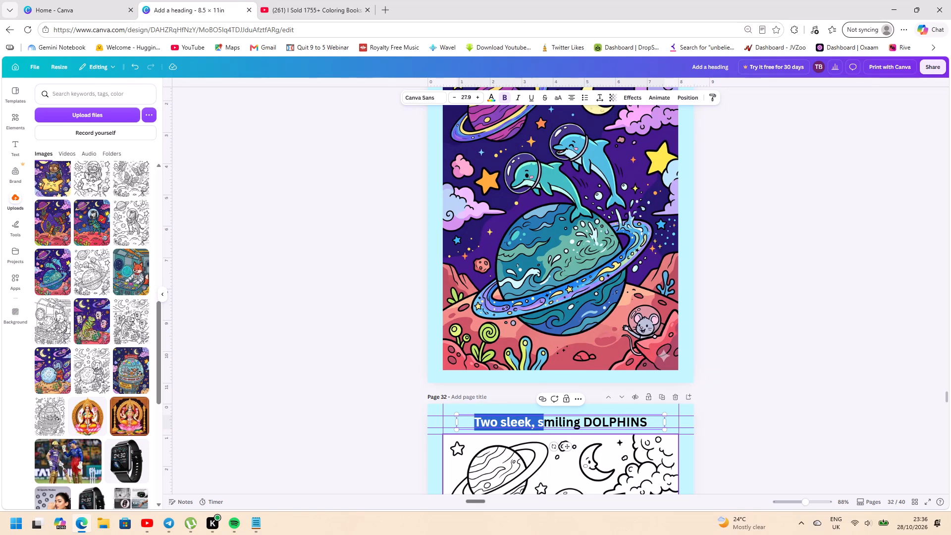
pyautogui.press('s')
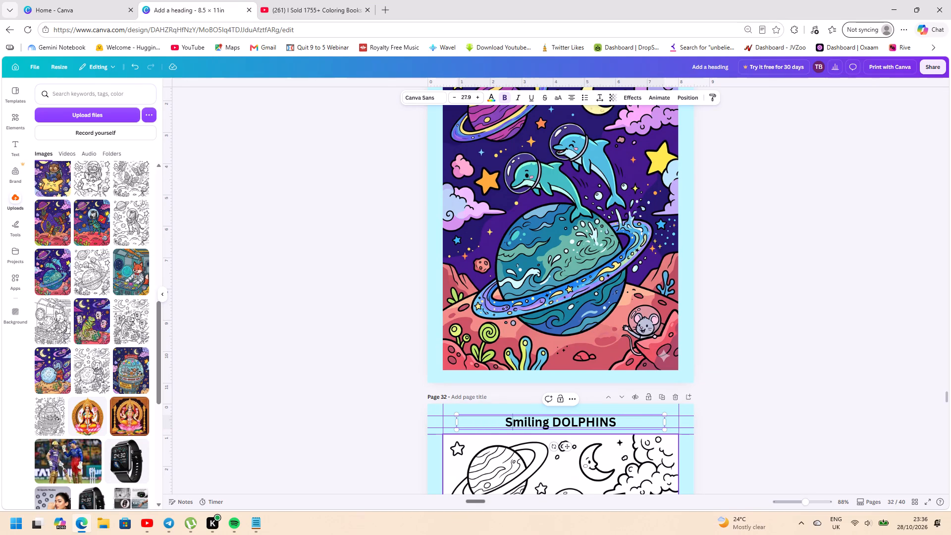
pyautogui.click(358, 377)
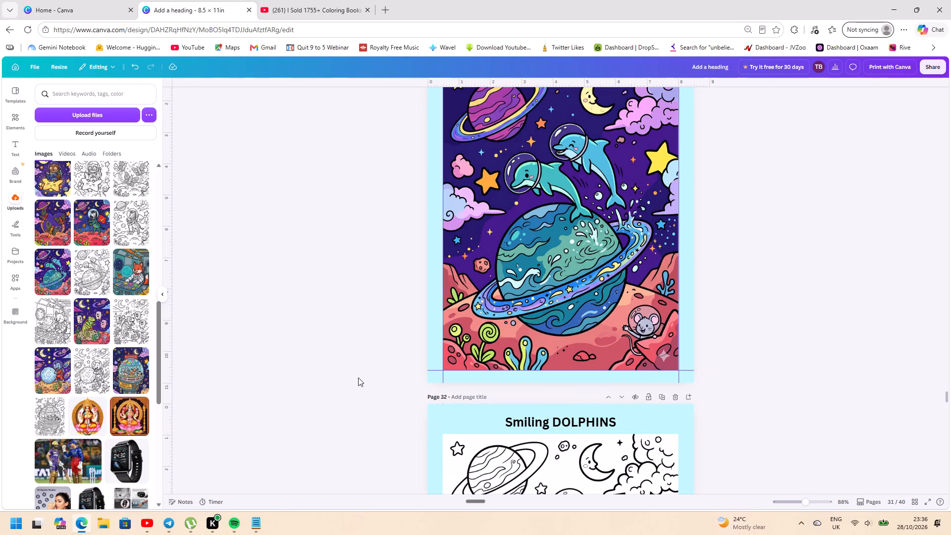
# Replace the page 33 heading above the coloured fox with "Agent Fox at the Controls", copied from item 17 of the Notepad list.
pyautogui.scroll(-6, 358, 377)
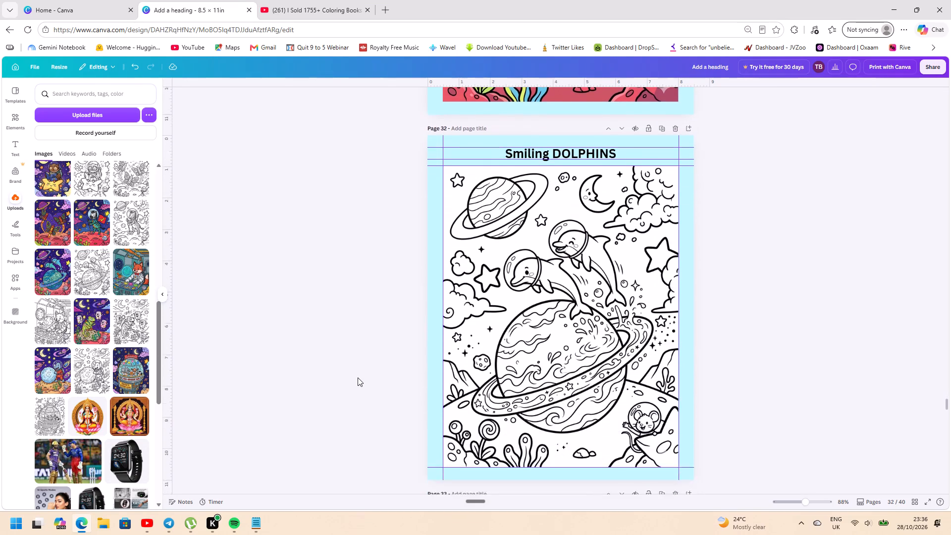
pyautogui.scroll(-5, 358, 377)
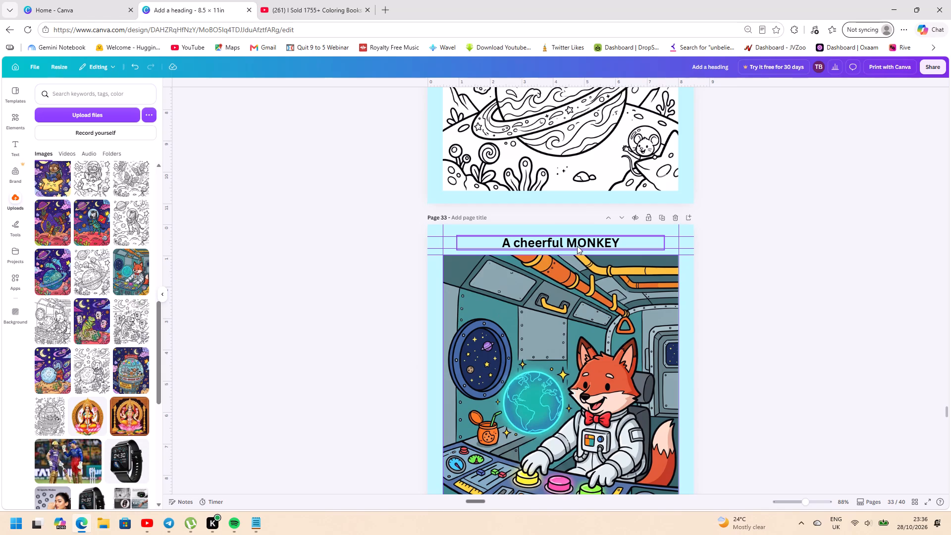
pyautogui.tripleClick(577, 246)
pyautogui.hotkey('alt', 'Tab')
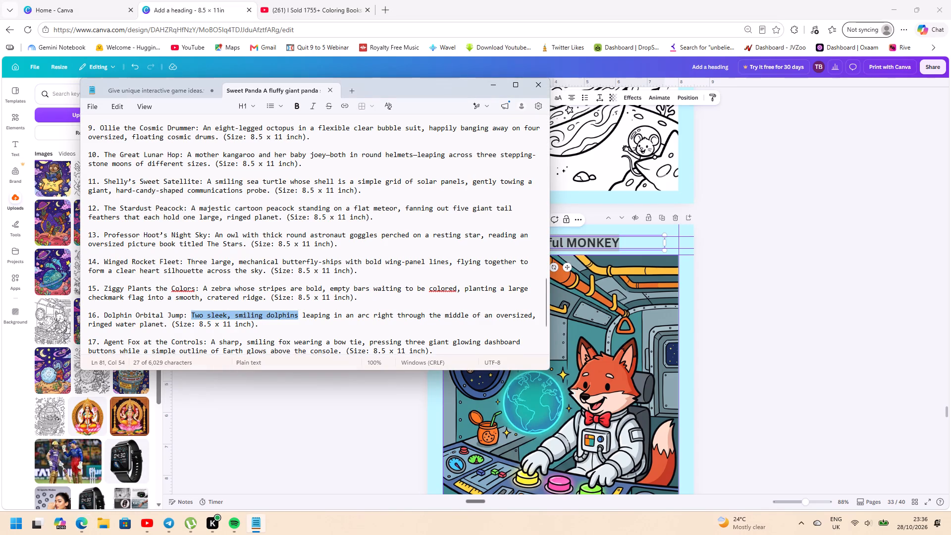
pyautogui.scroll(-3, 401, 253)
pyautogui.press('Down')
pyautogui.press('Right')
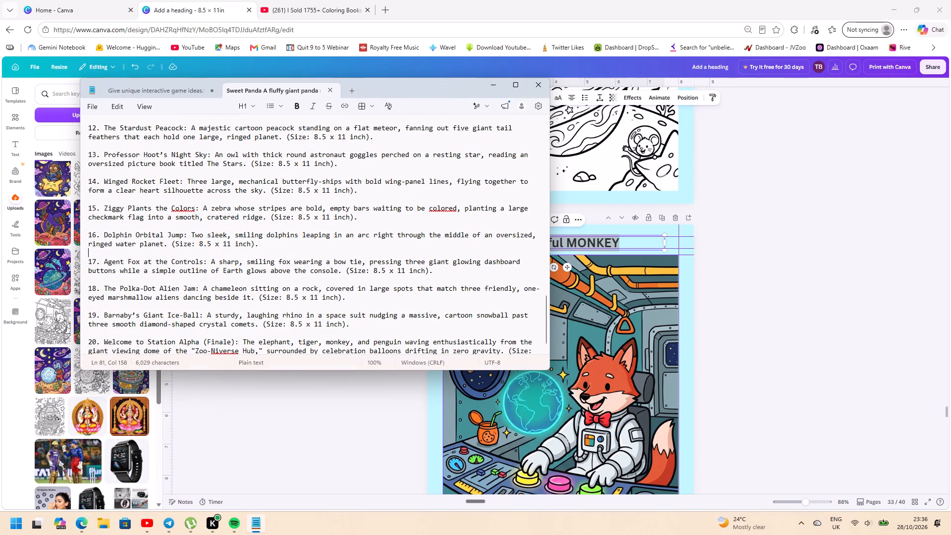
pyautogui.press('Down')
pyautogui.hotkey('ctrl', 'Right')
pyautogui.hotkey('ctrl', 'Right')
pyautogui.hotkey('ctrl', 'shift', 'Right')
pyautogui.hotkey('ctrl', 'shift', 'Right')
pyautogui.hotkey('ctrl', 'shift', 'Right')
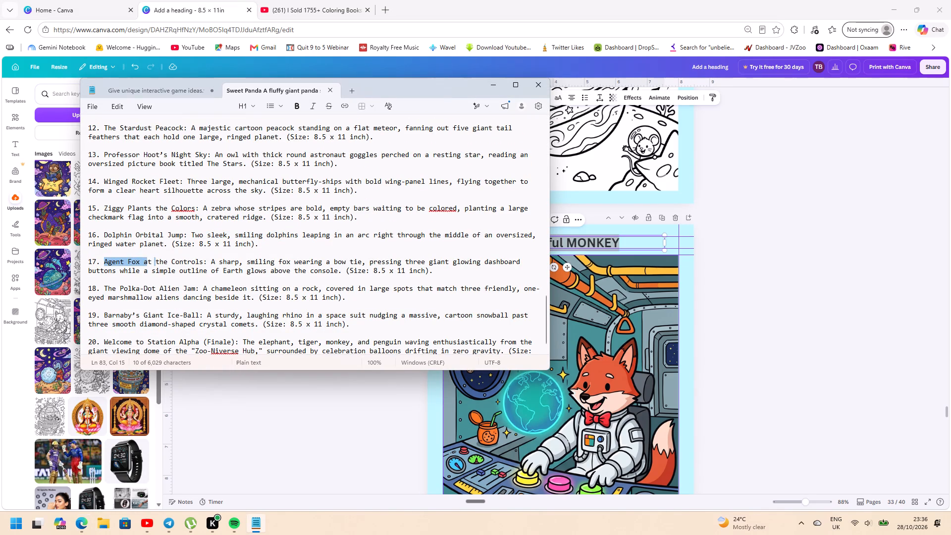
pyautogui.hotkey('ctrl', 'shift', 'Right')
pyautogui.hotkey('ctrl', 'shift', 'Right')
pyautogui.hotkey('ctrl', 'c')
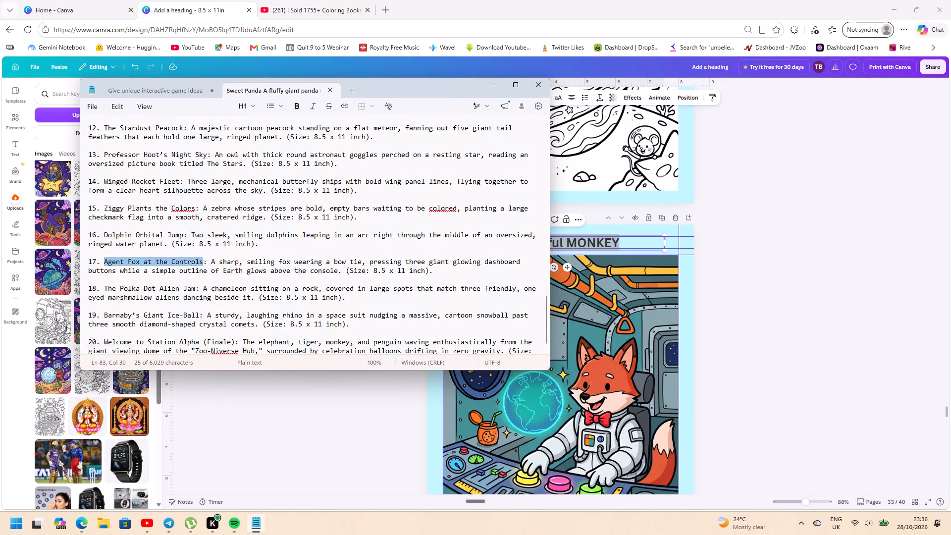
pyautogui.hotkey('alt', 'Tab')
pyautogui.hotkey('ctrl', 'v')
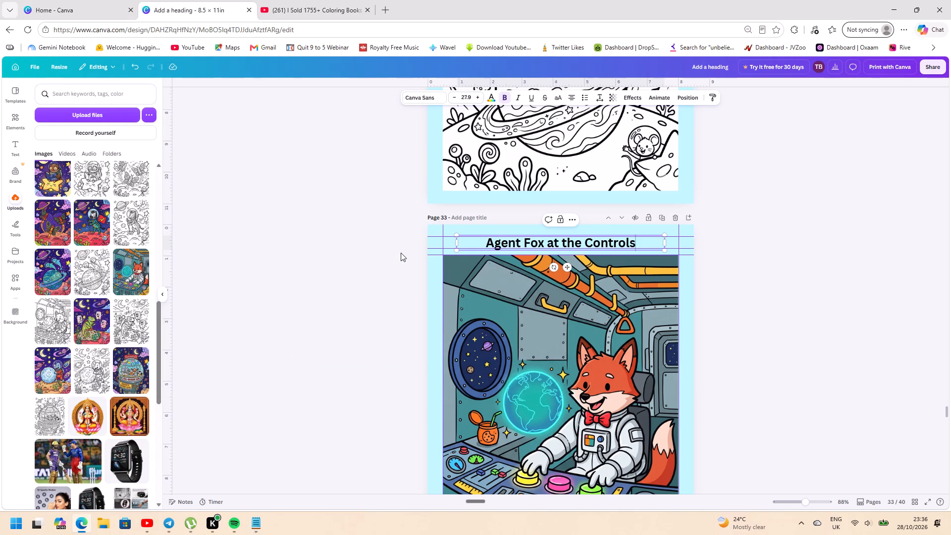
# Copy the words "A sharp, smiling fox" from the item 17 description in the Notepad list.
pyautogui.hotkey('alt', 'Tab')
pyautogui.hotkey('ctrl', 'Right')
pyautogui.hotkey('ctrl', 'Right')
pyautogui.hotkey('ctrl', 'Right')
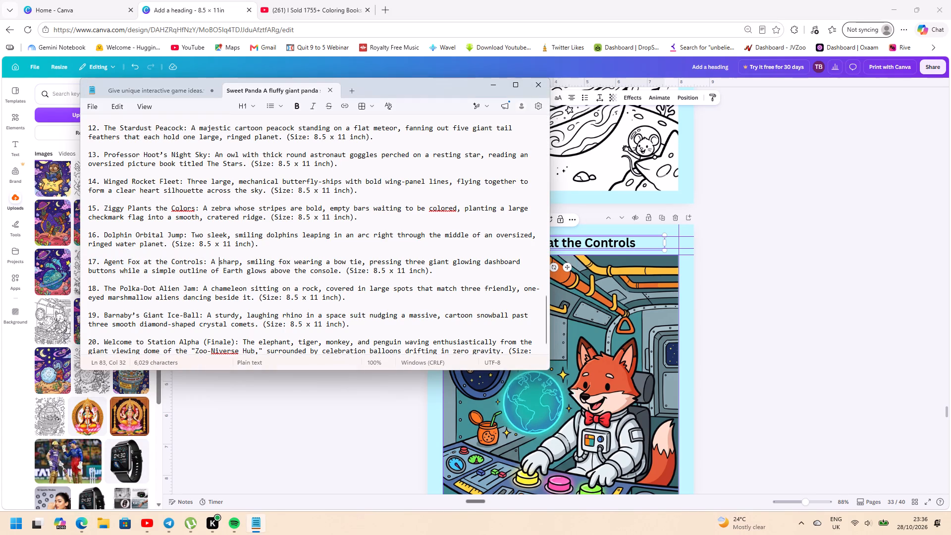
pyautogui.hotkey('ctrl', 'Left')
pyautogui.hotkey('ctrl', 'shift', 'Right')
pyautogui.hotkey('ctrl', 'shift', 'Right')
pyautogui.hotkey('ctrl', 'shift', 'Right')
pyautogui.hotkey('ctrl', 'shift', 'Right')
pyautogui.hotkey('ctrl', 'shift', 'Right')
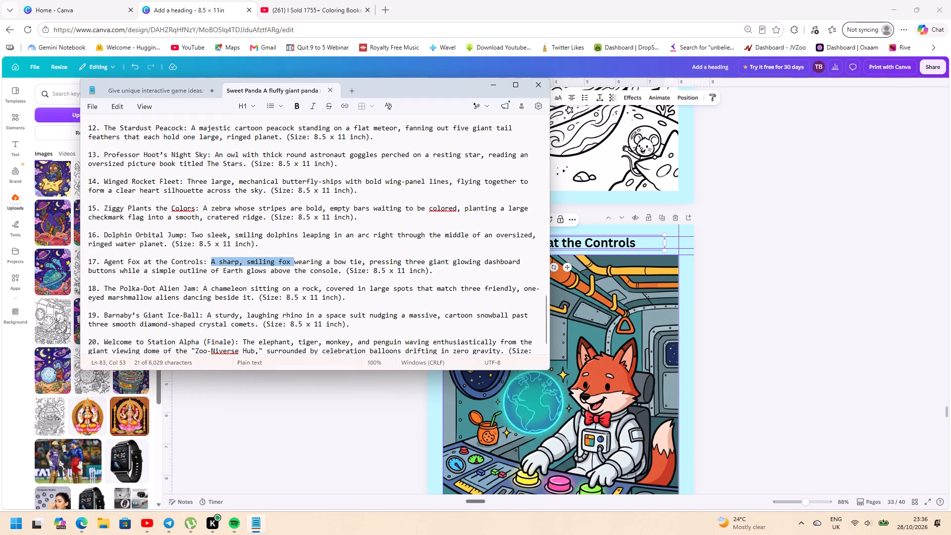
pyautogui.hotkey('shift', 'Left')
pyautogui.hotkey('ctrl', 'c')
# Return to the Canva design and replace the page 34 heading with the copied text, capitalising its last word: "A sharp, smiling FOX".
pyautogui.hotkey('alt', 'Tab')
pyautogui.scroll(-3, 544, 316)
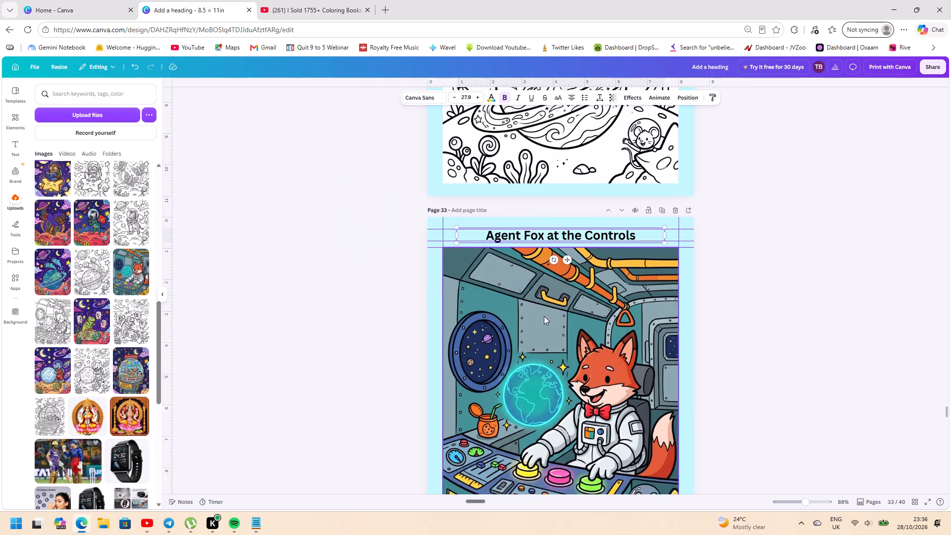
pyautogui.scroll(-2, 544, 316)
pyautogui.doubleClick(545, 357)
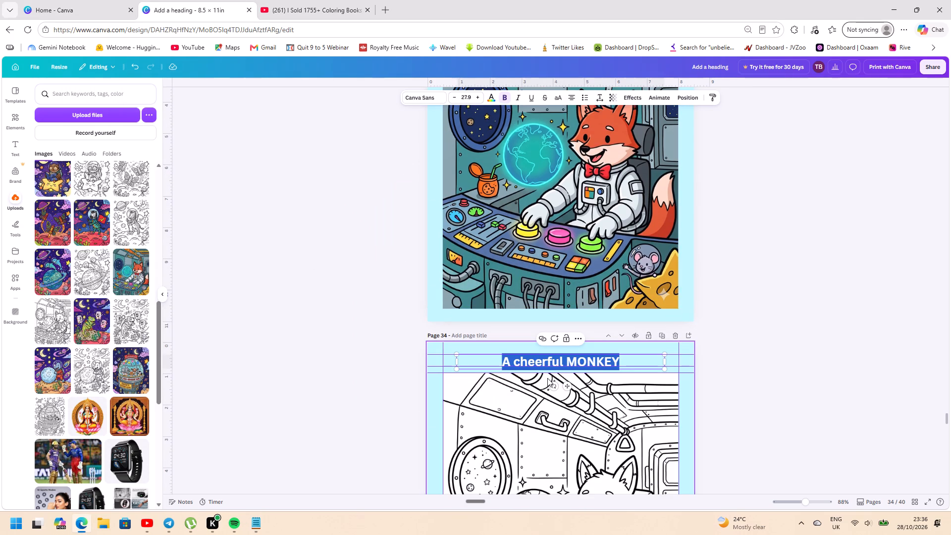
pyautogui.hotkey('ctrl', 'z')
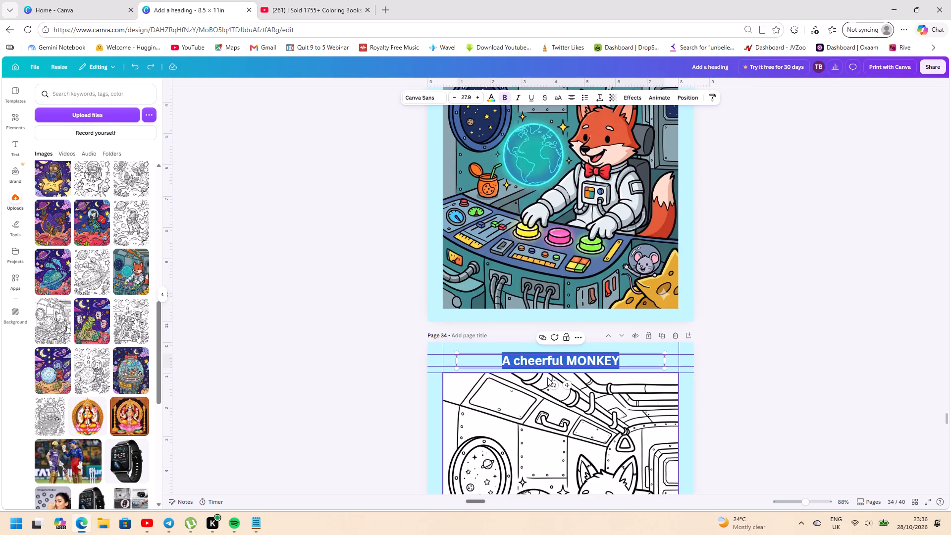
pyautogui.hotkey('ctrl', 'v')
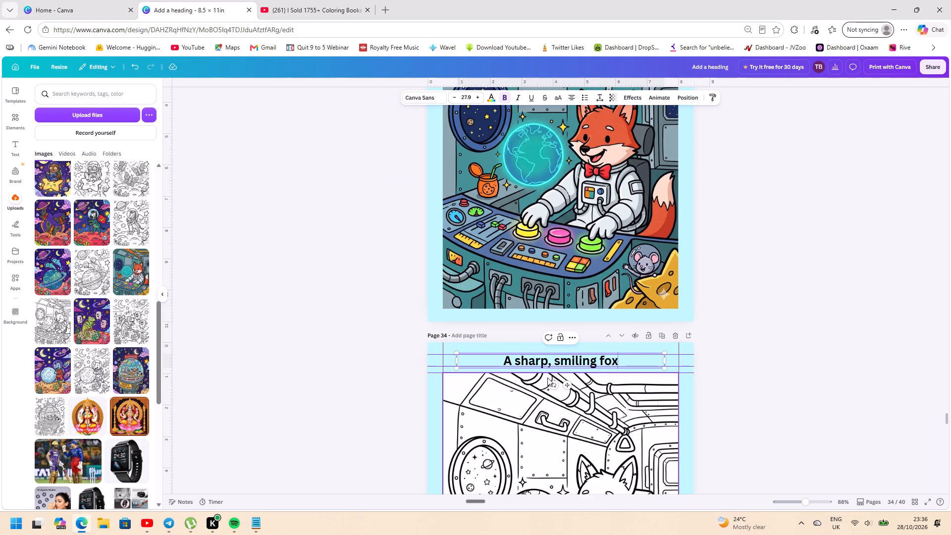
pyautogui.hotkey('ctrl', 'shift', 'Left')
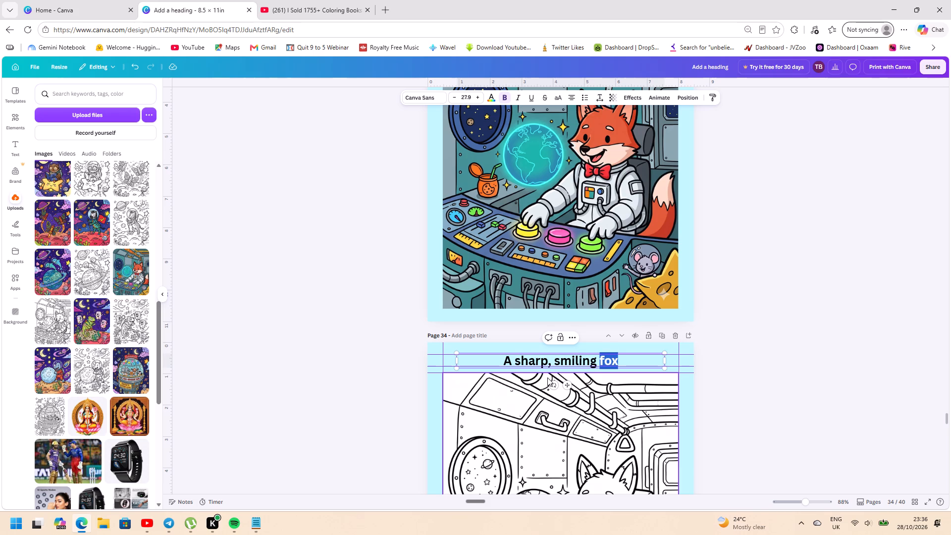
pyautogui.write('FOX')
pyautogui.click(359, 344)
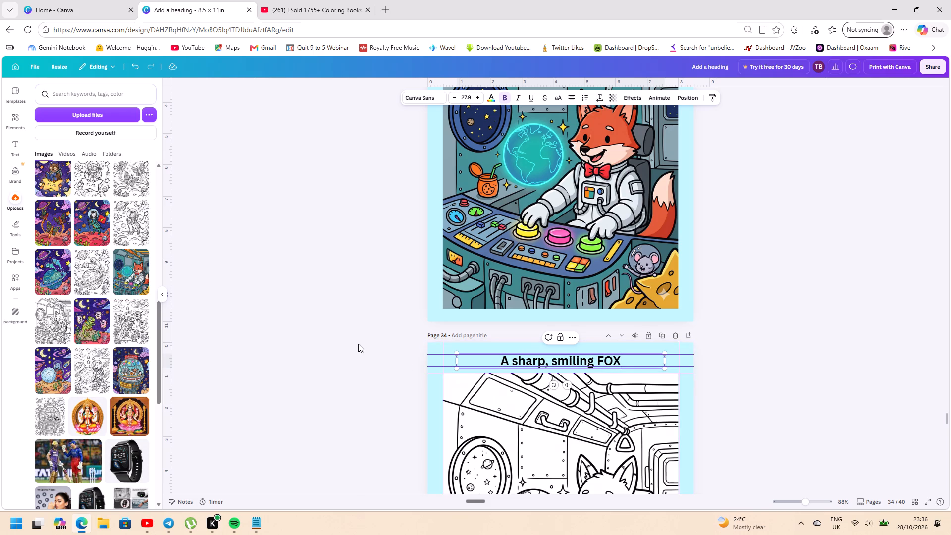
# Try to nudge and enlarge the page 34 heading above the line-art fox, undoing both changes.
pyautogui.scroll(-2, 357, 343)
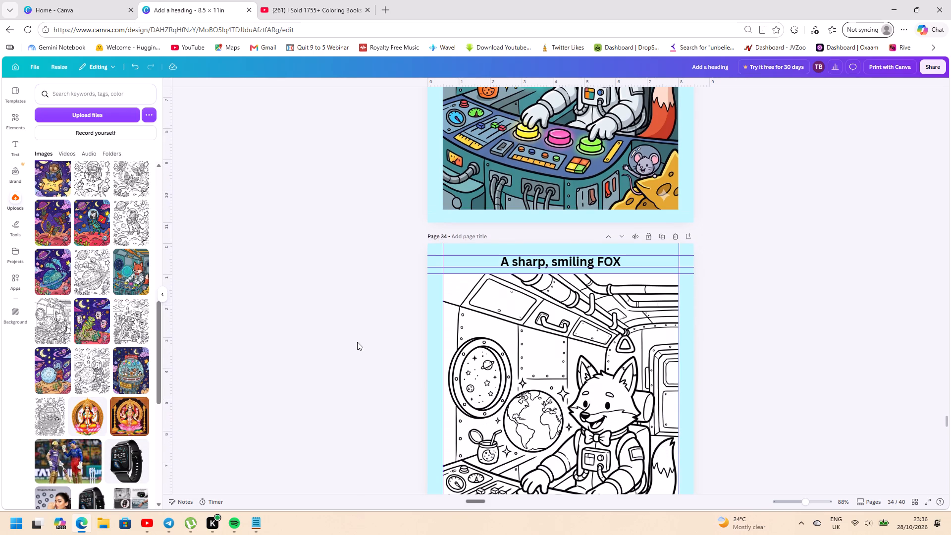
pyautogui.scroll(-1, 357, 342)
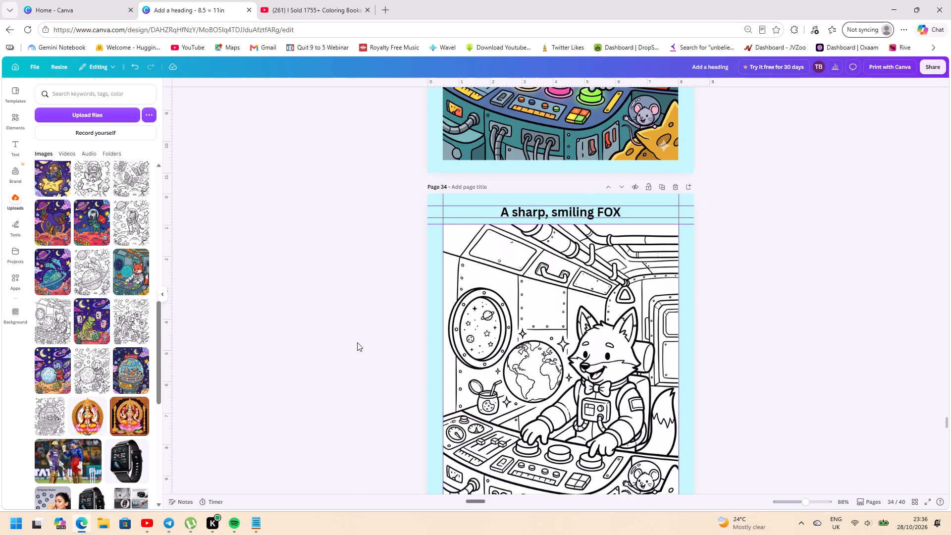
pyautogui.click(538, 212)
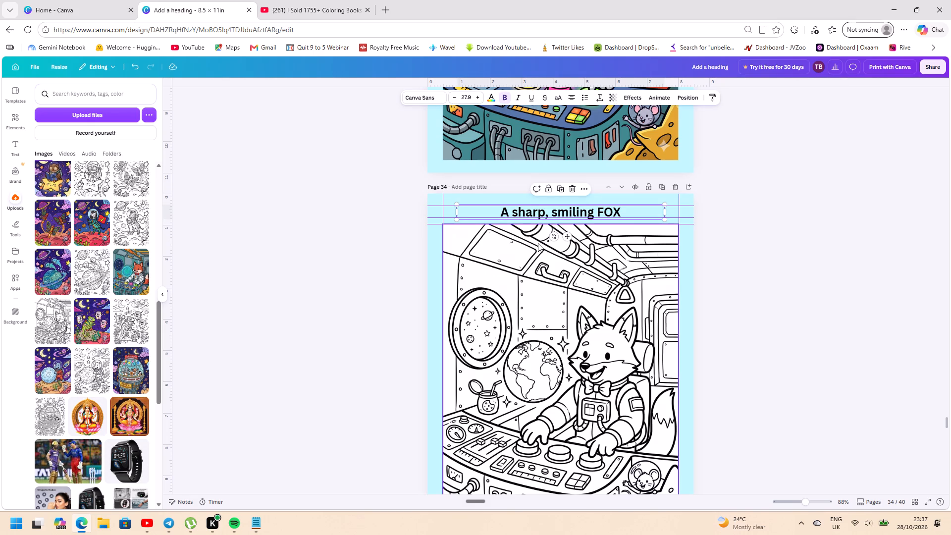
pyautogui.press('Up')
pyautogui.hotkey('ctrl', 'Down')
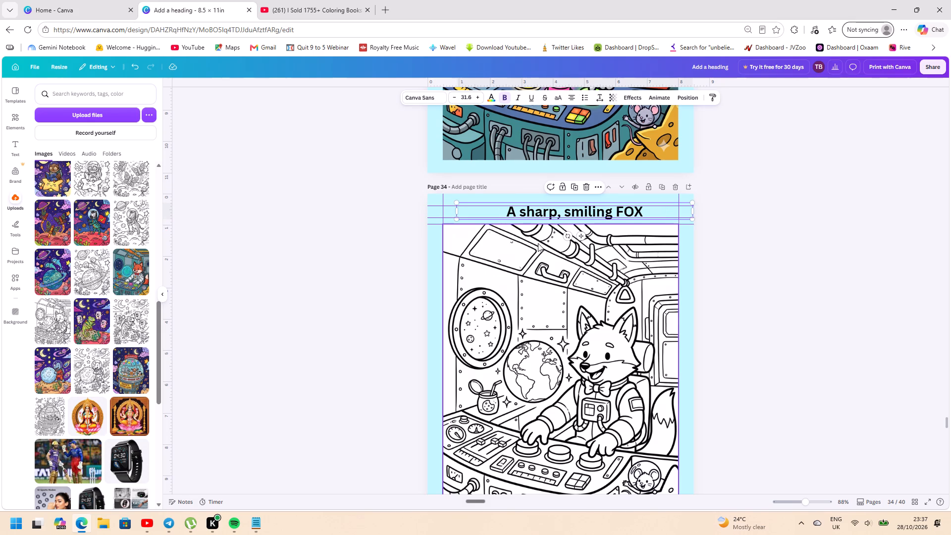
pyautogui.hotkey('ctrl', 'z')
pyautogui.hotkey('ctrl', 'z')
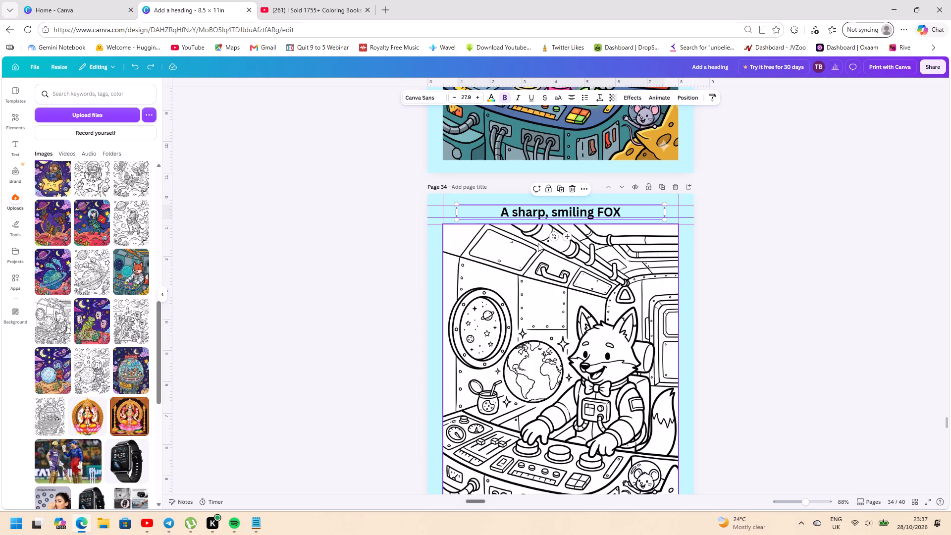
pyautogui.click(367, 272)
# Replace the page 35 heading above the coloured chameleon with "The Polka-Dot Alien Jam", copied from item 18 of the Notepad list.
pyautogui.scroll(-1, 368, 278)
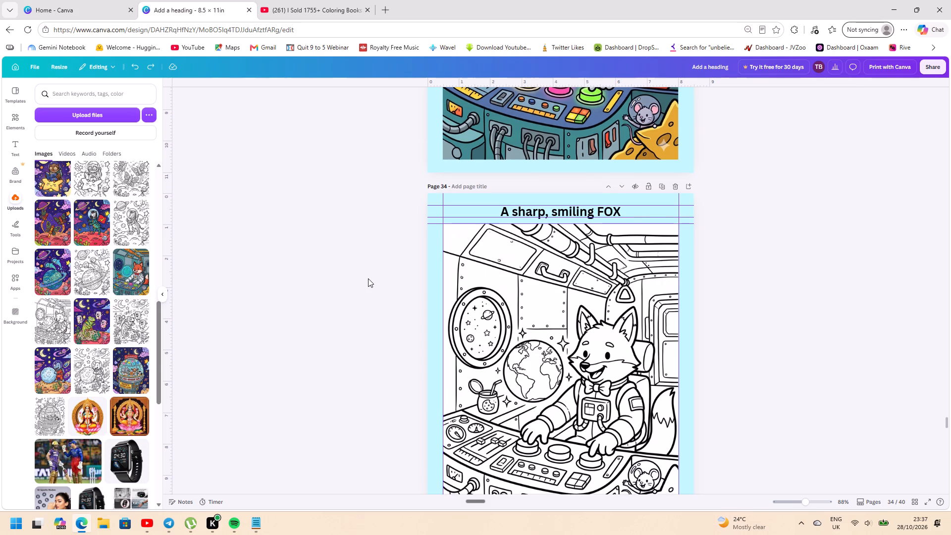
pyautogui.scroll(-5, 368, 278)
pyautogui.doubleClick(556, 282)
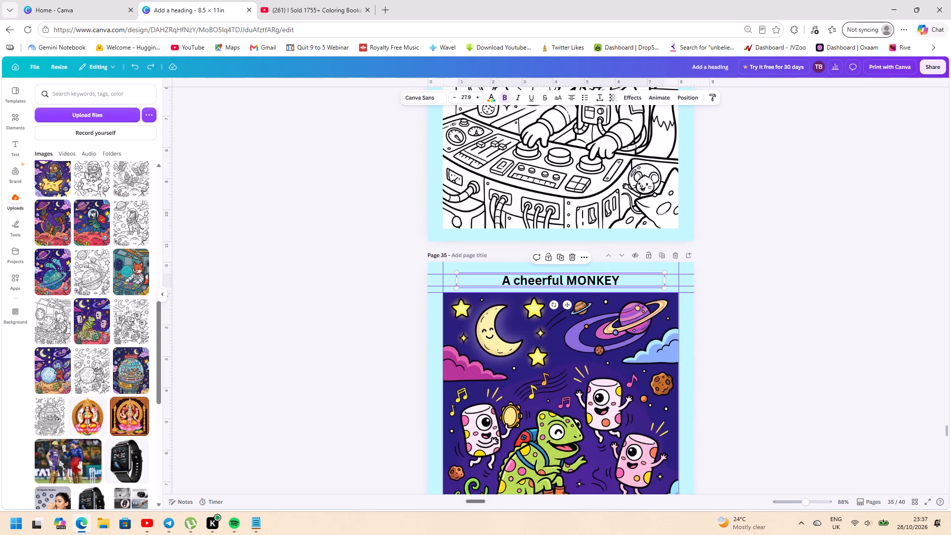
pyautogui.hotkey('alt', 'Tab')
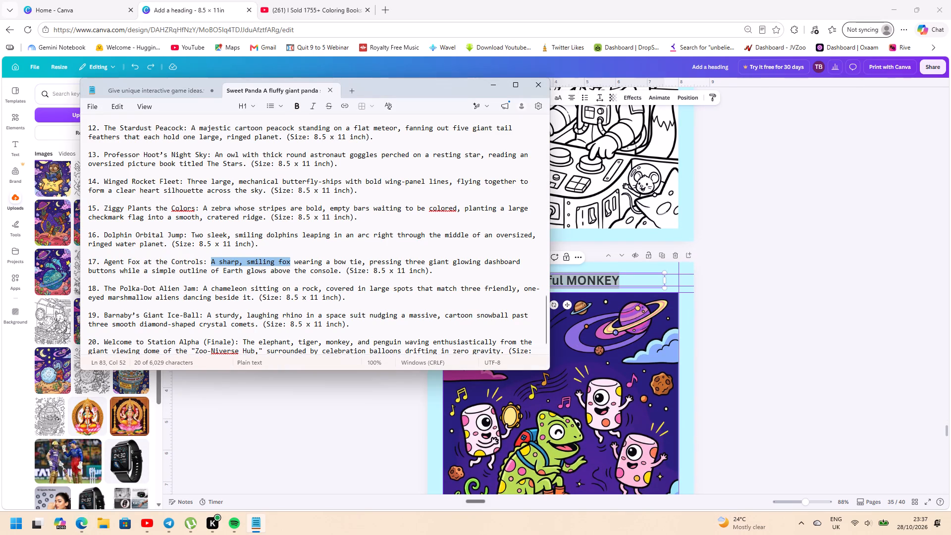
pyautogui.click(103, 287)
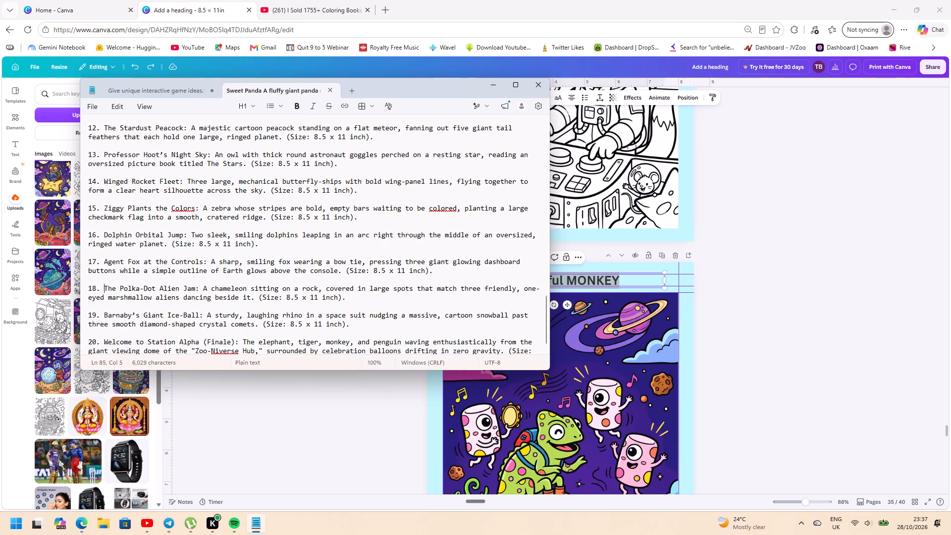
pyautogui.hotkey('ctrl', 'shift', 'Right')
pyautogui.hotkey('ctrl', 'shift', 'Right')
pyautogui.hotkey('ctrl', 'shift', 'Right')
pyautogui.hotkey('ctrl', 'shift', 'Right')
pyautogui.hotkey('ctrl', 'shift', 'Right')
pyautogui.hotkey('ctrl', 'shift', 'Right')
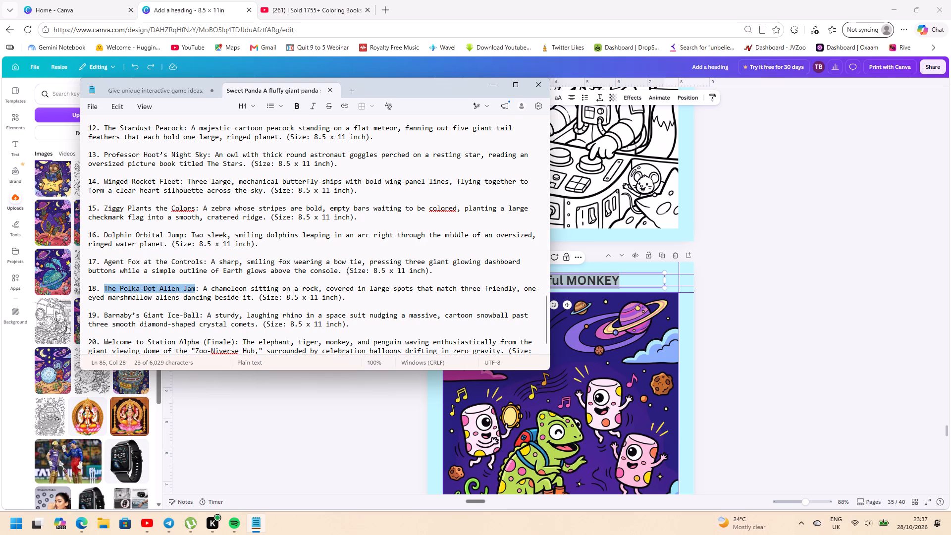
pyautogui.hotkey('ctrl', 'c')
pyautogui.hotkey('alt', 'Tab')
pyautogui.hotkey('ctrl', 'v')
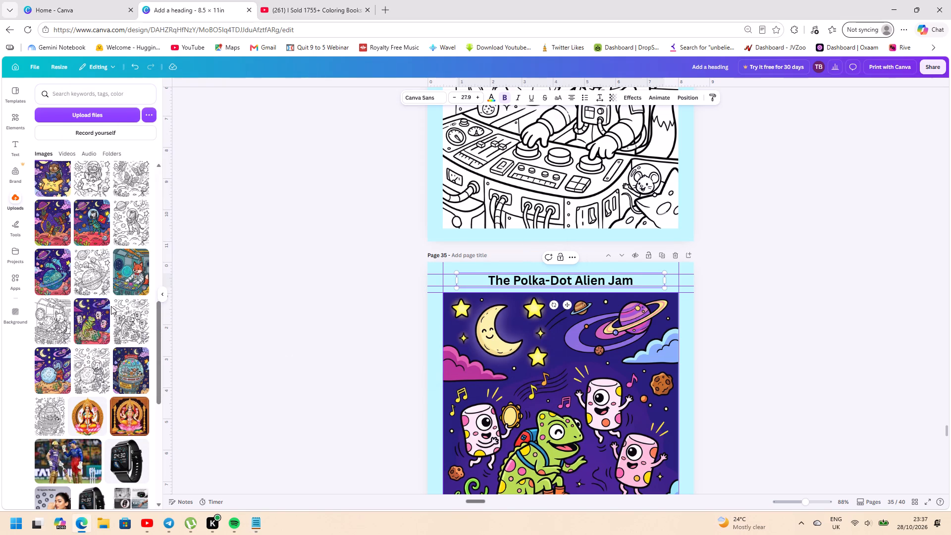
# Copy the words "A chameleon" from the item 18 description in the Notepad list.
pyautogui.scroll(-4, 122, 308)
pyautogui.scroll(2, 173, 318)
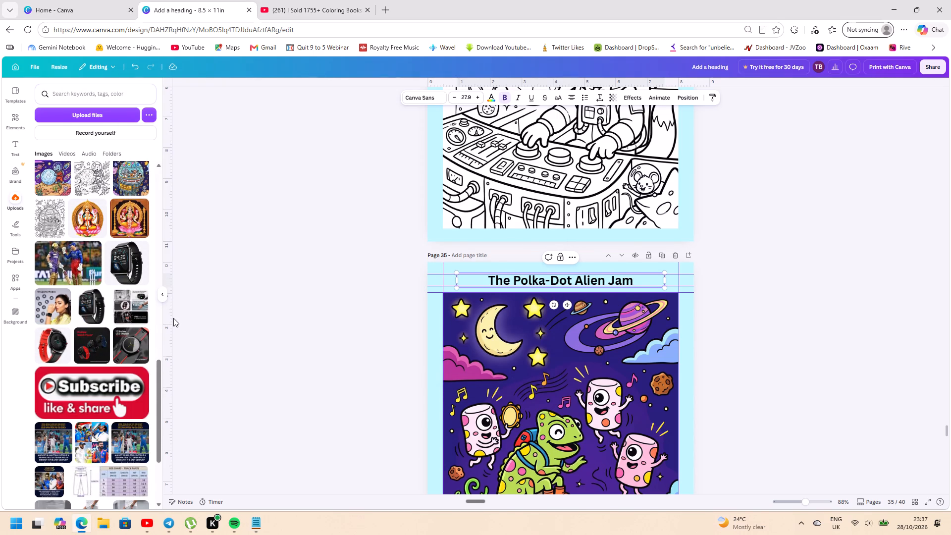
pyautogui.scroll(2, 173, 318)
pyautogui.scroll(4, 129, 315)
pyautogui.scroll(-7, 478, 315)
pyautogui.hotkey('alt', 'Tab')
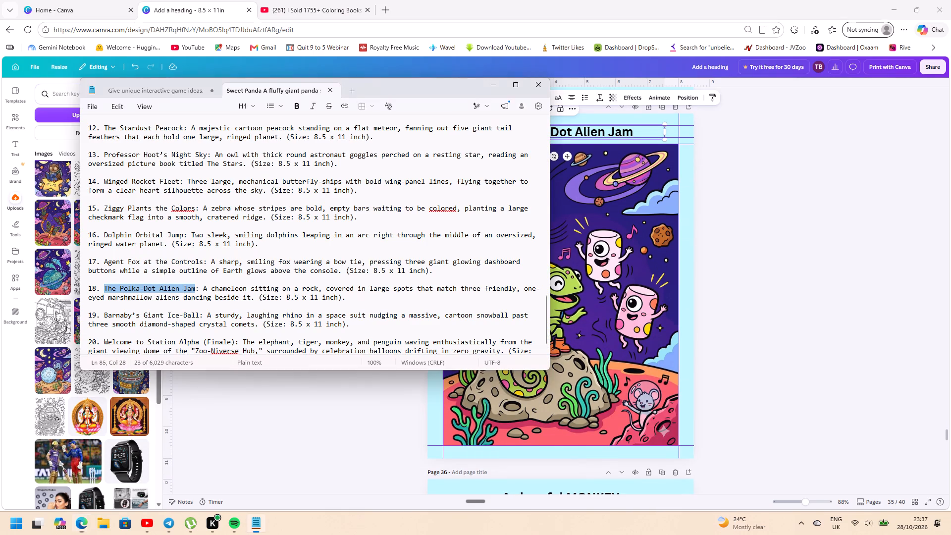
pyautogui.hotkey('ctrl', 'Right')
pyautogui.hotkey('ctrl', 'Right')
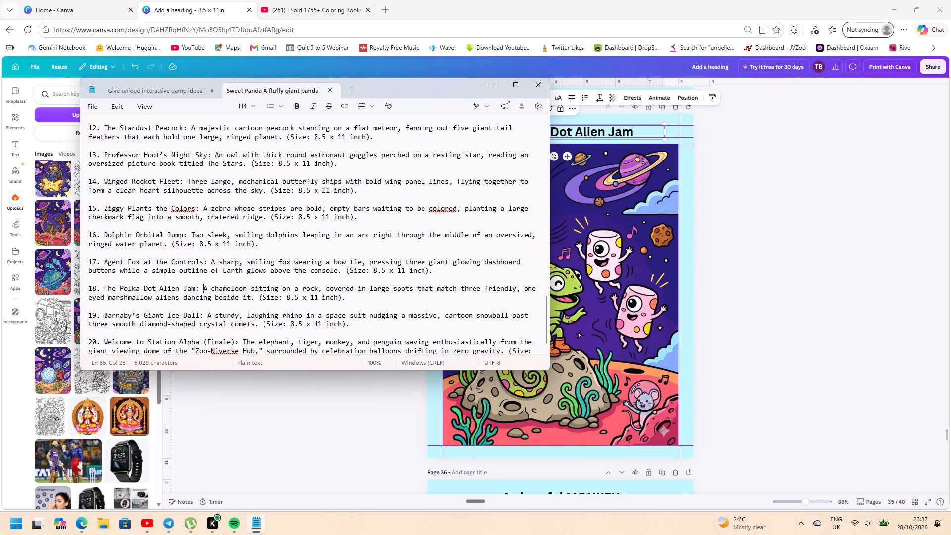
pyautogui.hotkey('ctrl', 'shift', 'Right')
pyautogui.hotkey('ctrl', 'shift', 'Right')
pyautogui.hotkey('shift', 'Left')
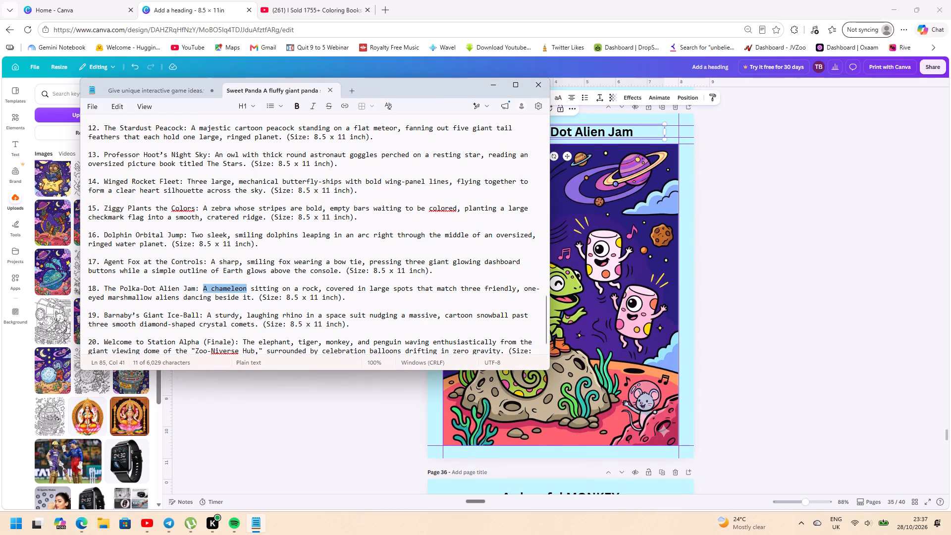
pyautogui.hotkey('ctrl', 'c')
# Return to the Canva design, replace the page 36 heading with the copied "A chameleon", and append "CHAMELEON" in capitals.
pyautogui.hotkey('alt', 'Tab')
pyautogui.scroll(-6, 549, 342)
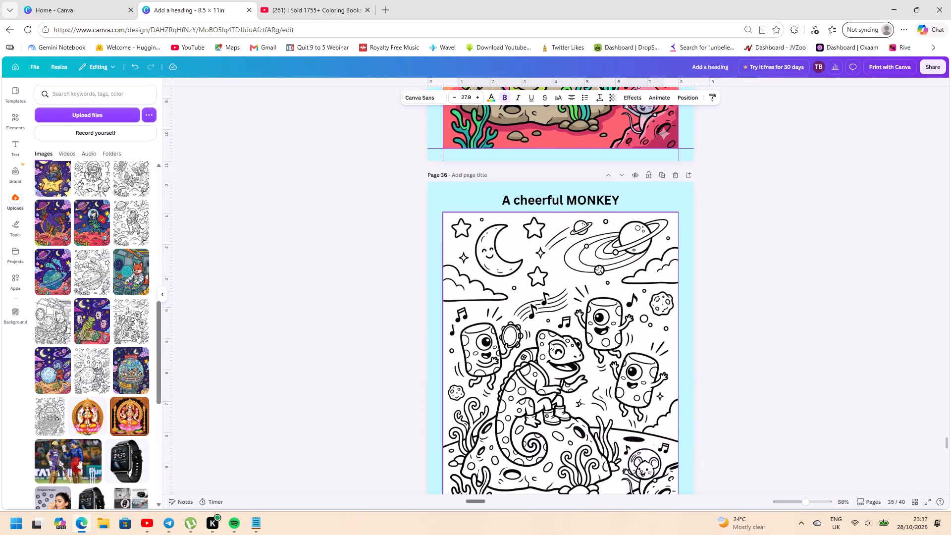
pyautogui.doubleClick(553, 204)
pyautogui.hotkey('ctrl', 'v')
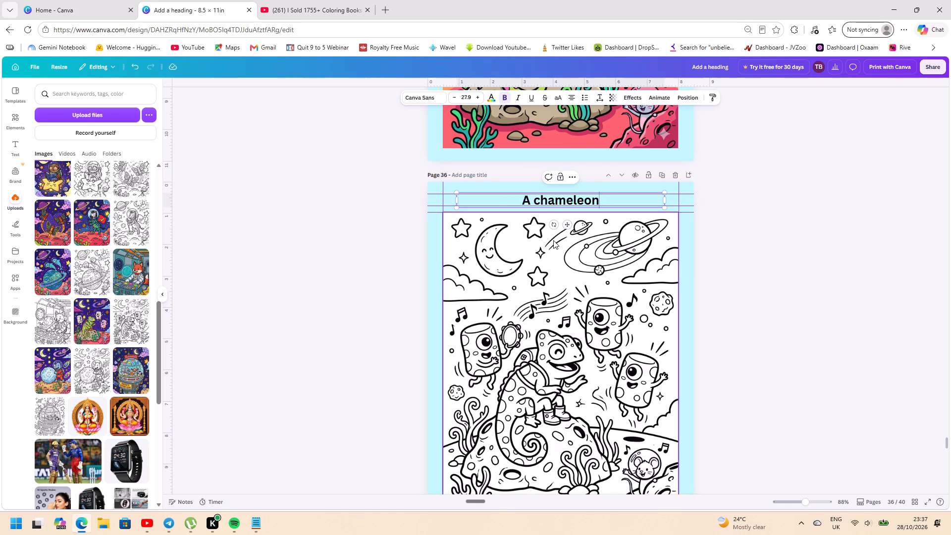
pyautogui.hotkey('ctrl', 'shift', 'Left')
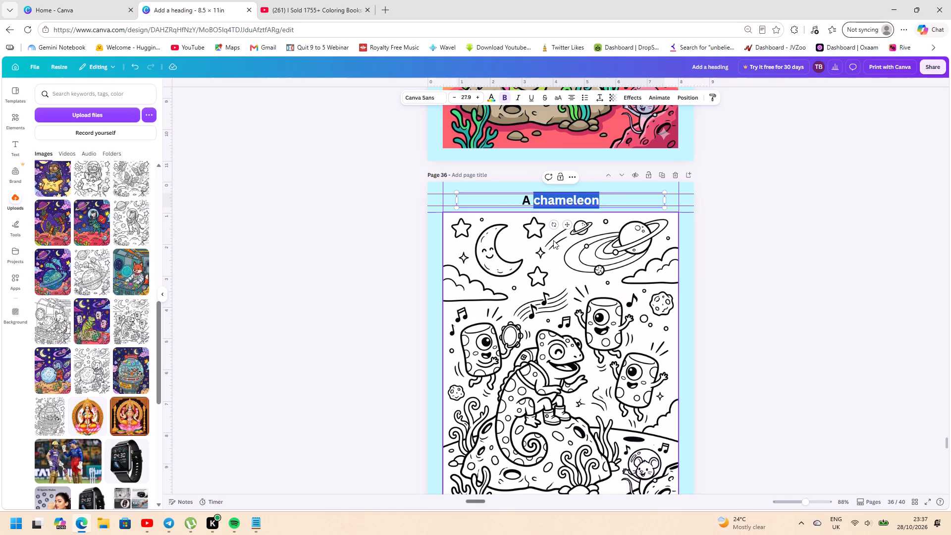
pyautogui.press('Right')
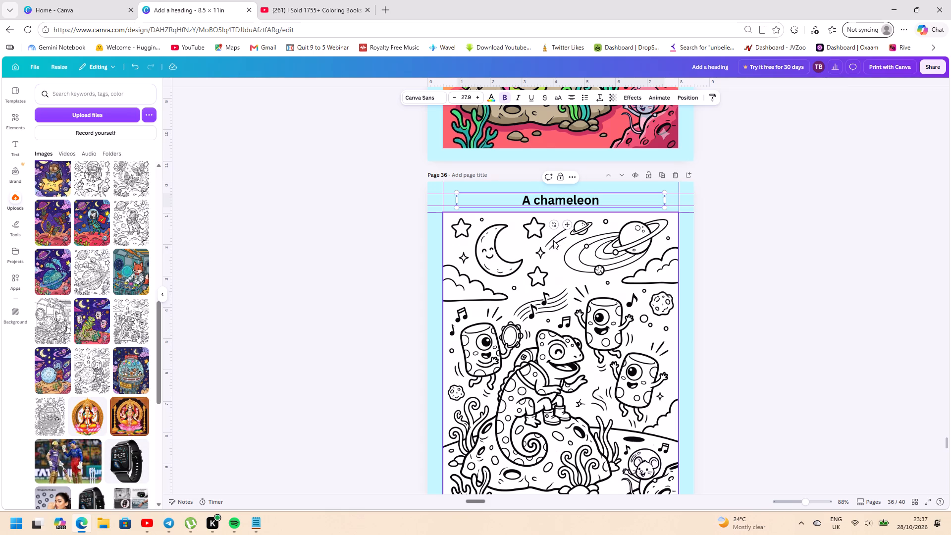
pyautogui.write('CHA')
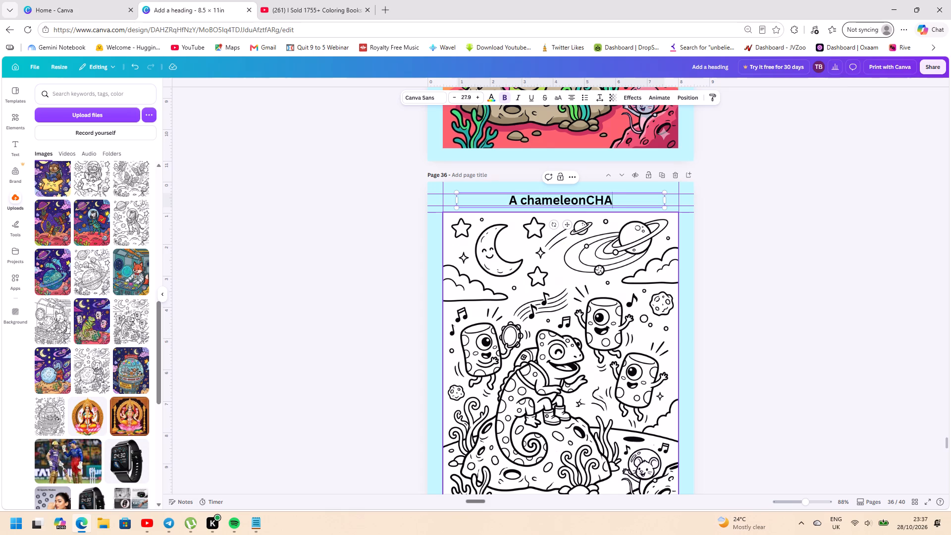
pyautogui.write('ME')
pyautogui.write('LEON')
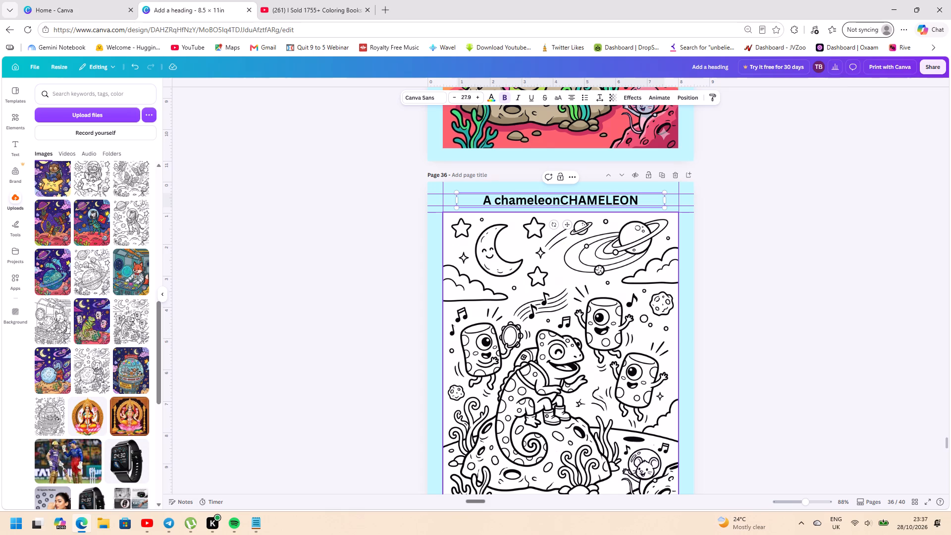
# Delete the lowercase "chameleon" from the page 36 heading so it reads "A CHAMELEON".
pyautogui.press('Left')
pyautogui.press('Left')
pyautogui.press('Left')
pyautogui.hotkey('ctrl', 'Left')
pyautogui.hotkey('shift', 'Right')
pyautogui.hotkey('shift', 'Right')
pyautogui.hotkey('shift', 'Right')
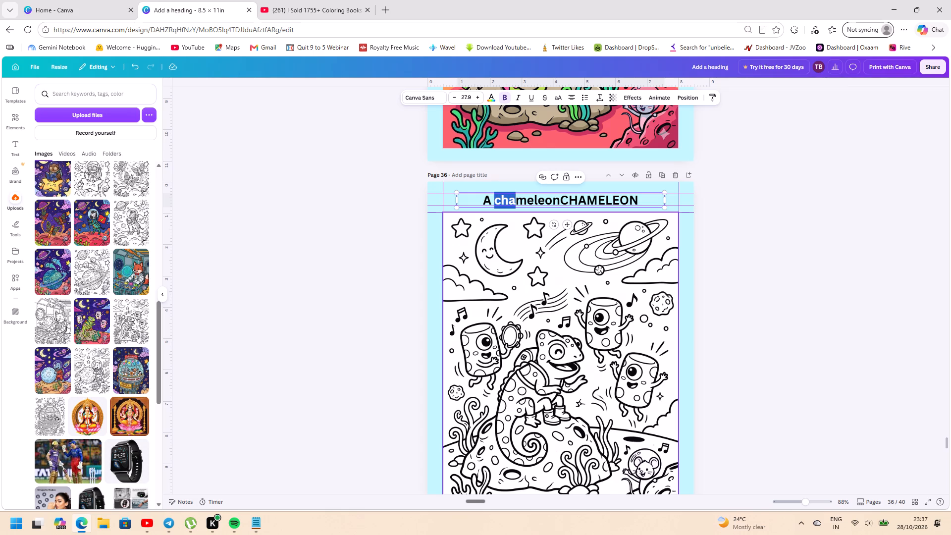
pyautogui.hotkey('shift', 'Right')
pyautogui.hotkey('shift', 'Right')
pyautogui.hotkey('shift', 'Right')
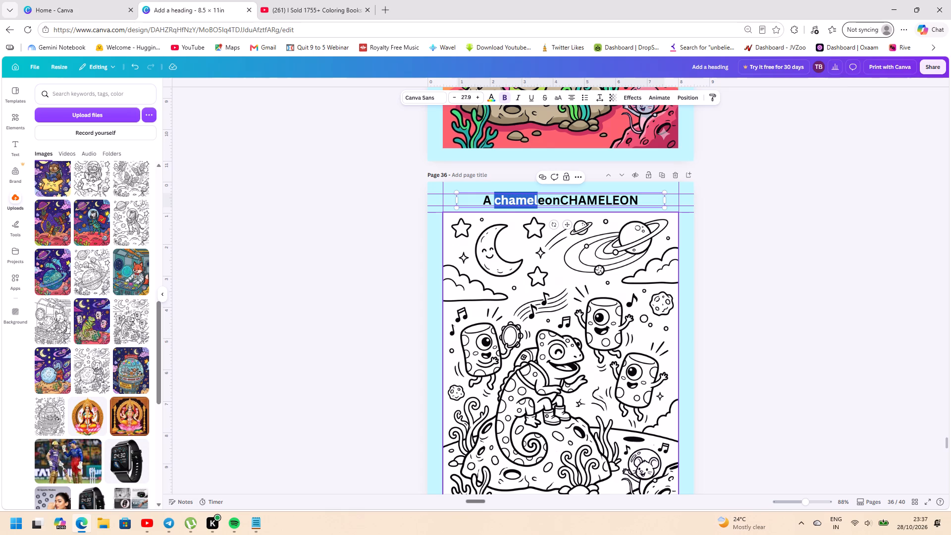
pyautogui.hotkey('shift', 'Right')
pyautogui.hotkey('shift', 'Right')
pyautogui.hotkey('shift', 'Right')
pyautogui.press('Delete')
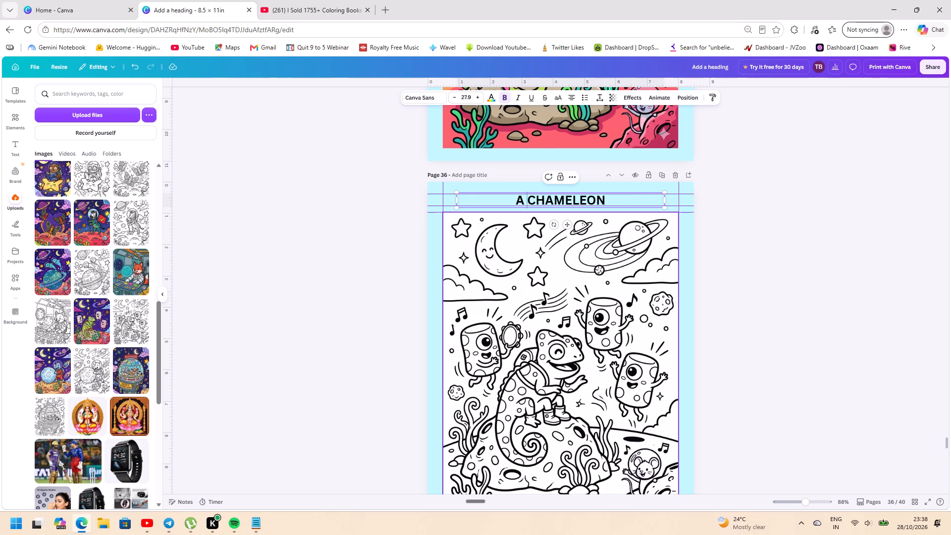
pyautogui.hotkey('alt', 'Tab')
pyautogui.hotkey('alt', 'Tab')
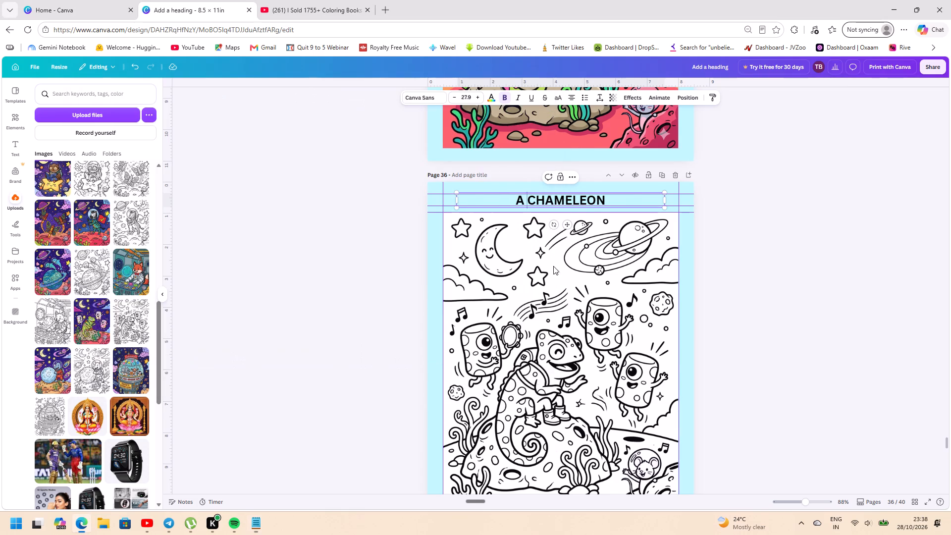
pyautogui.click(550, 276)
# Replace the page 37 heading above the coloured rhino with "Barnaby's Giant Ice-Ball", copied from item 19 of the Notepad list.
pyautogui.scroll(-7, 548, 299)
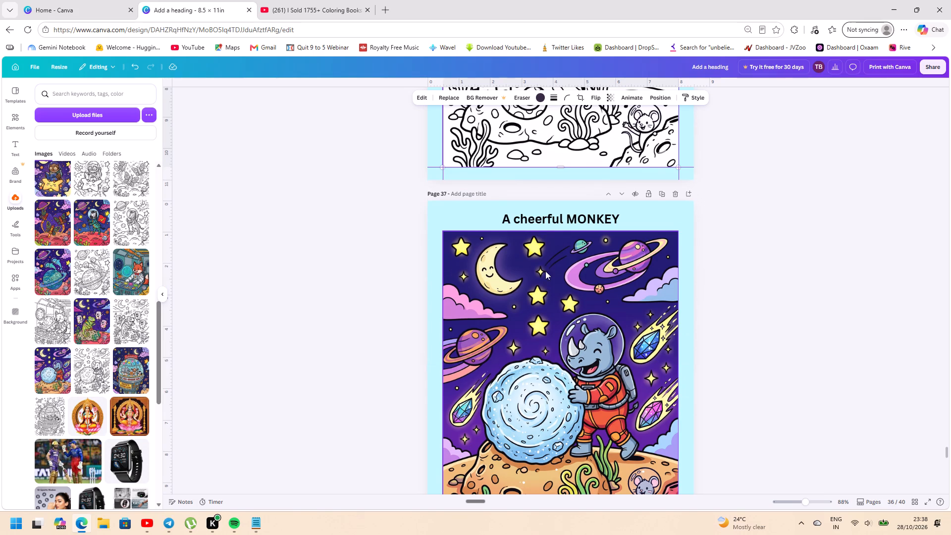
pyautogui.doubleClick(543, 221)
pyautogui.hotkey('alt', 'Tab')
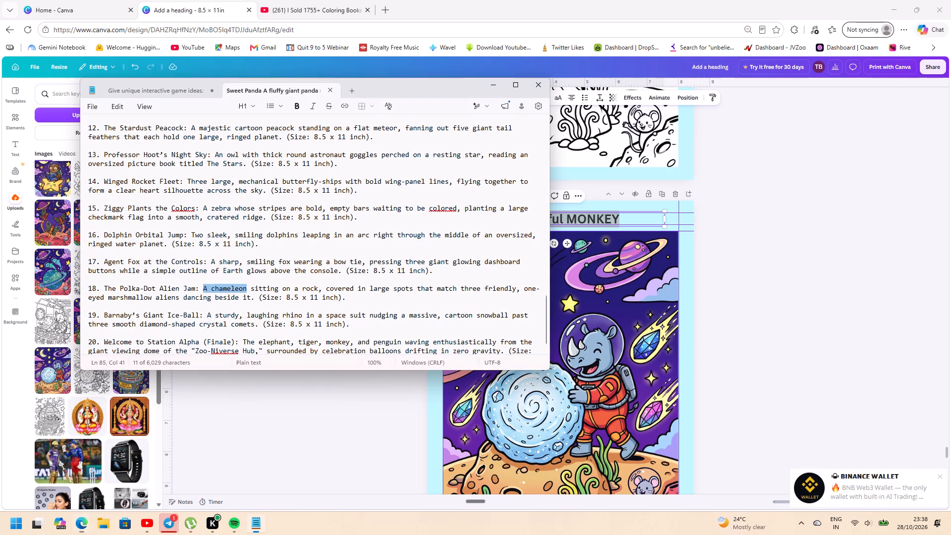
pyautogui.scroll(-2, 330, 302)
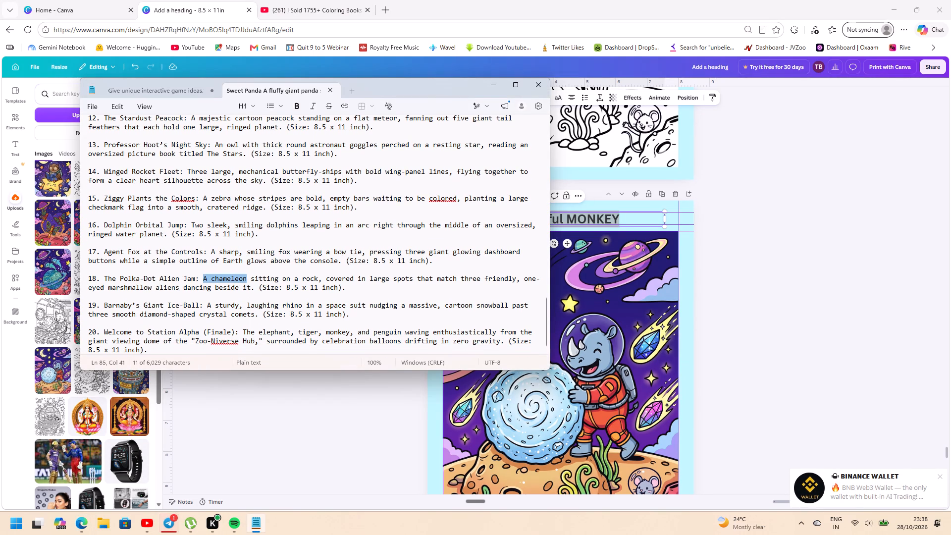
pyautogui.click(103, 304)
pyautogui.hotkey('ctrl', 'shift', 'Right')
pyautogui.hotkey('ctrl', 'shift', 'Right')
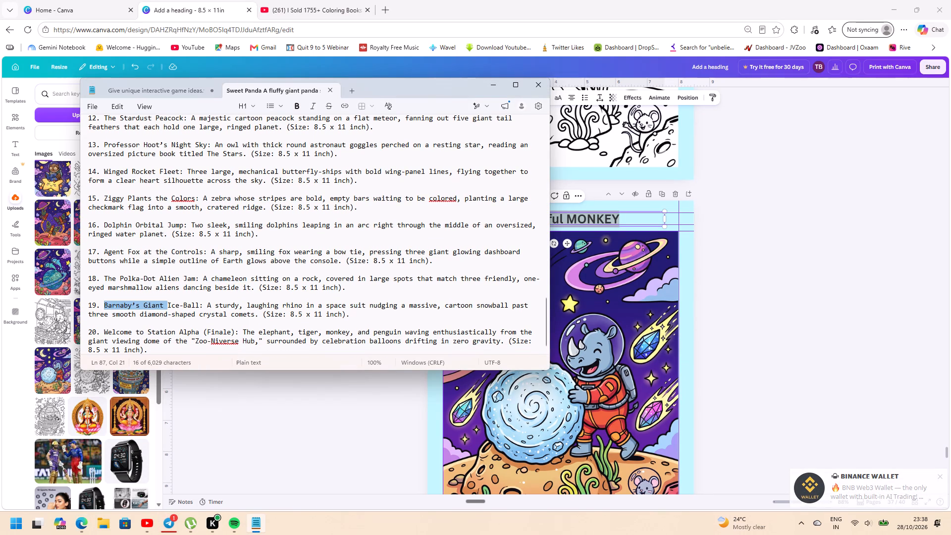
pyautogui.hotkey('ctrl', 'shift', 'Right')
pyautogui.hotkey('ctrl', 'shift', 'Right')
pyautogui.hotkey('ctrl', 'shift', 'Right')
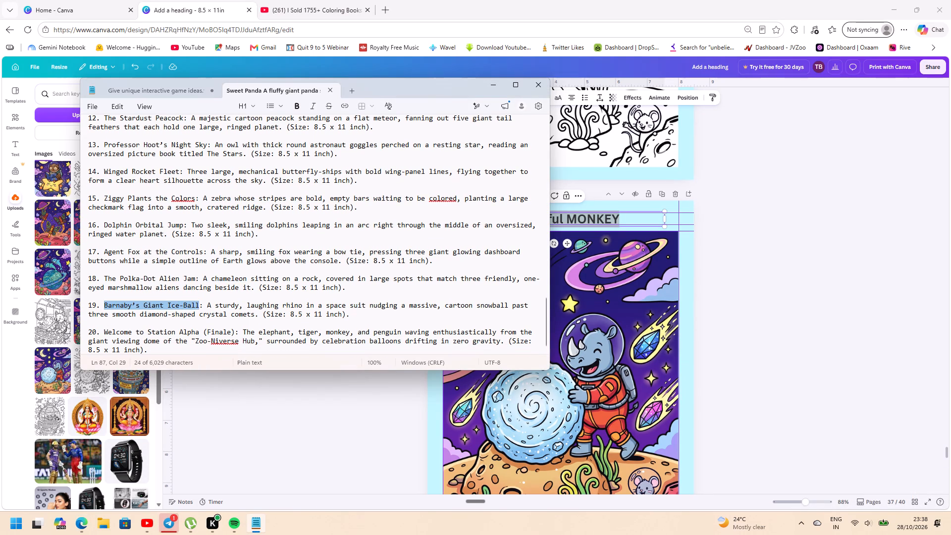
pyautogui.hotkey('ctrl', 'c')
pyautogui.hotkey('alt', 'Tab')
pyautogui.hotkey('ctrl', 'v')
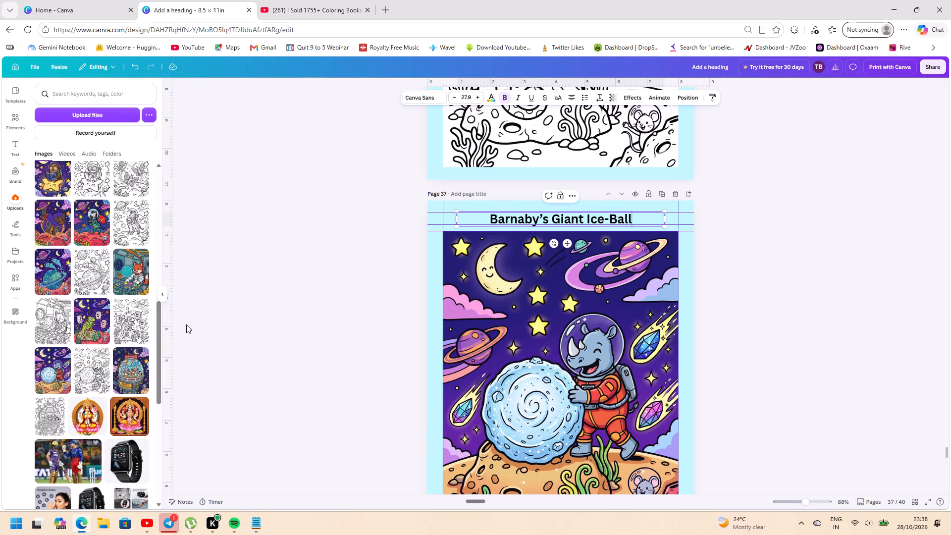
# Copy the words "A sturdy, laughing rhino" from the item 19 description in the Notepad list.
pyautogui.hotkey('alt', 'Tab')
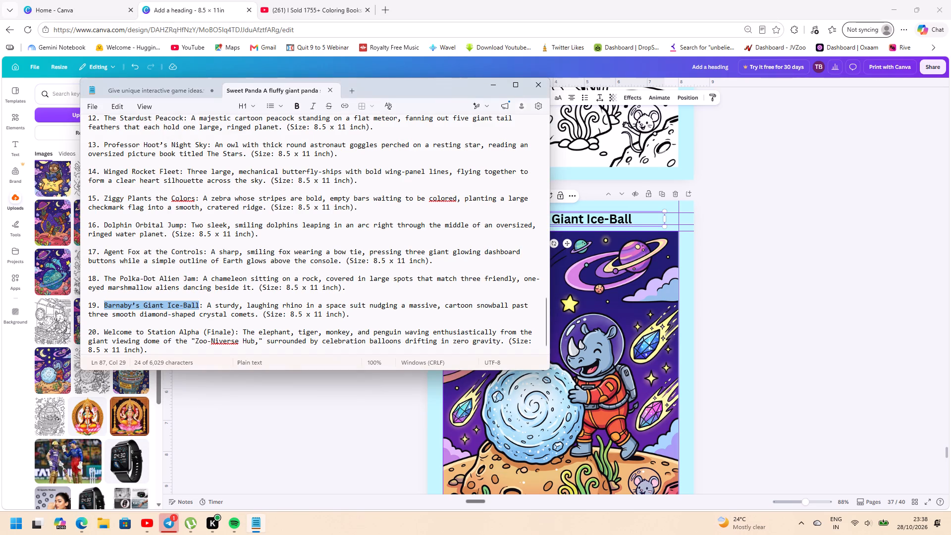
pyautogui.click(208, 306)
pyautogui.hotkey('ctrl', 'shift', 'Right')
pyautogui.hotkey('ctrl', 'shift', 'Right')
pyautogui.hotkey('ctrl', 'shift', 'Right')
pyautogui.hotkey('ctrl', 'shift', 'Right')
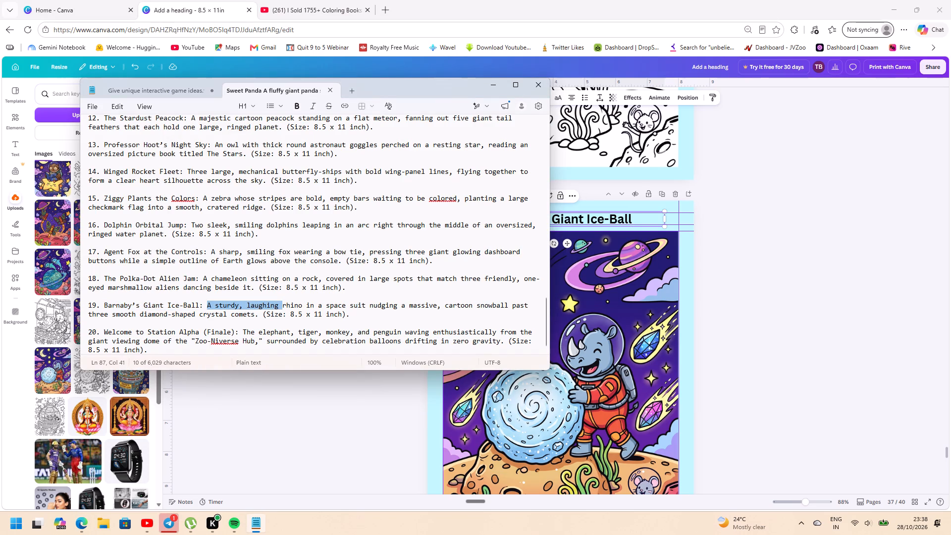
pyautogui.hotkey('ctrl', 'shift', 'Right')
pyautogui.hotkey('shift', 'Left')
pyautogui.hotkey('ctrl', 'c')
# Return to the Canva design and replace the page 38 heading with the copied text, capitalising its last word: "A sturdy, laughing RHINO".
pyautogui.hotkey('alt', 'Tab')
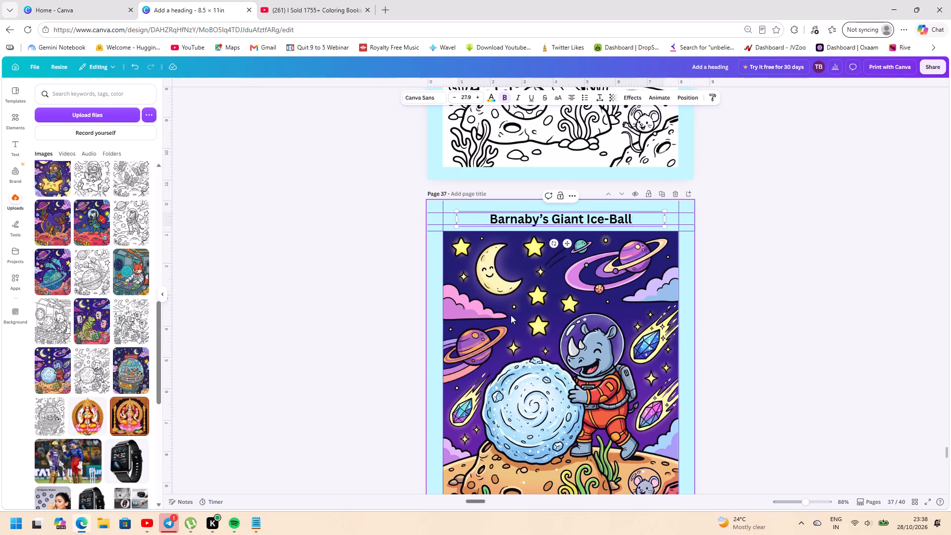
pyautogui.scroll(-6, 542, 316)
pyautogui.doubleClick(546, 292)
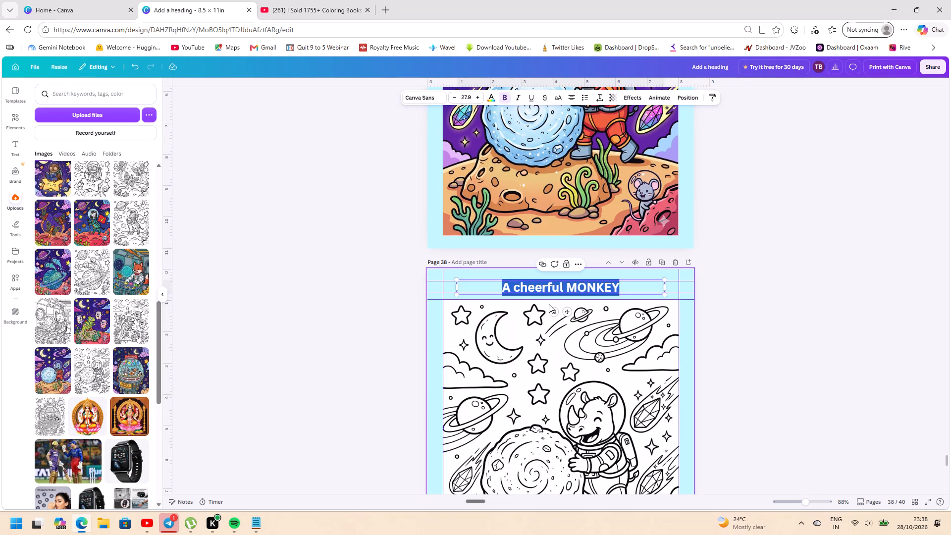
pyautogui.hotkey('ctrl', 'v')
pyautogui.hotkey('ctrl', 'shift', 'Left')
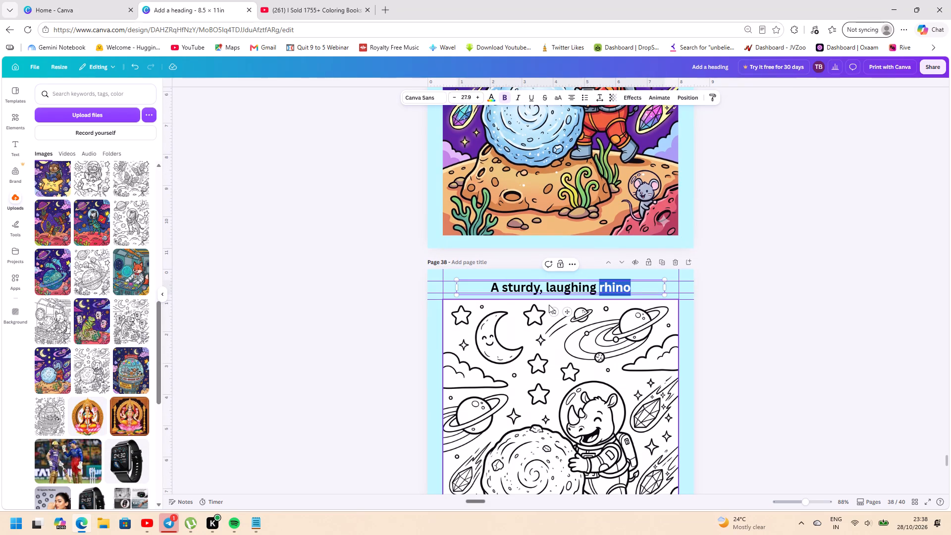
pyautogui.write('RHINO')
pyautogui.click(376, 334)
# Replace the page 39 heading above the coloured space station with "Welcome to Station Alpha (Finale)", copied from item 20 of the Notepad list.
pyautogui.scroll(-1, 376, 334)
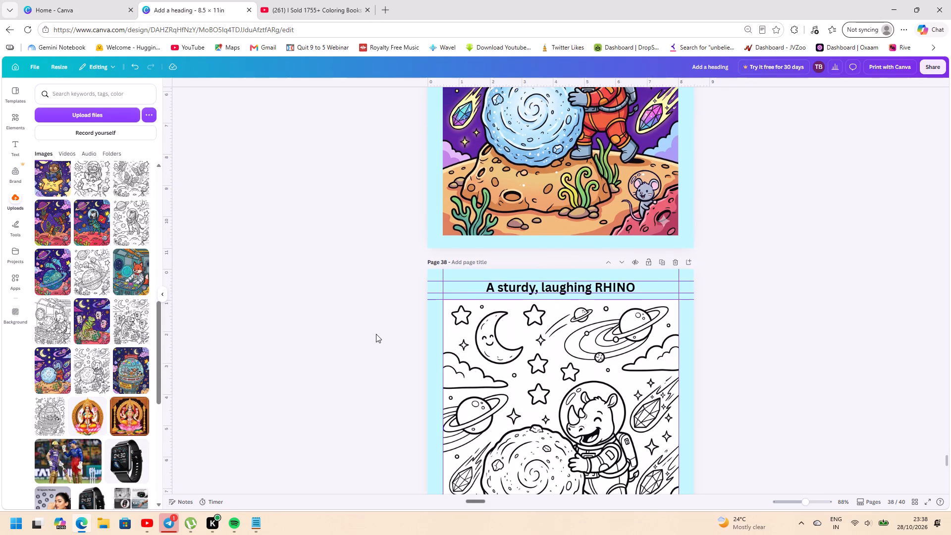
pyautogui.scroll(-8, 376, 334)
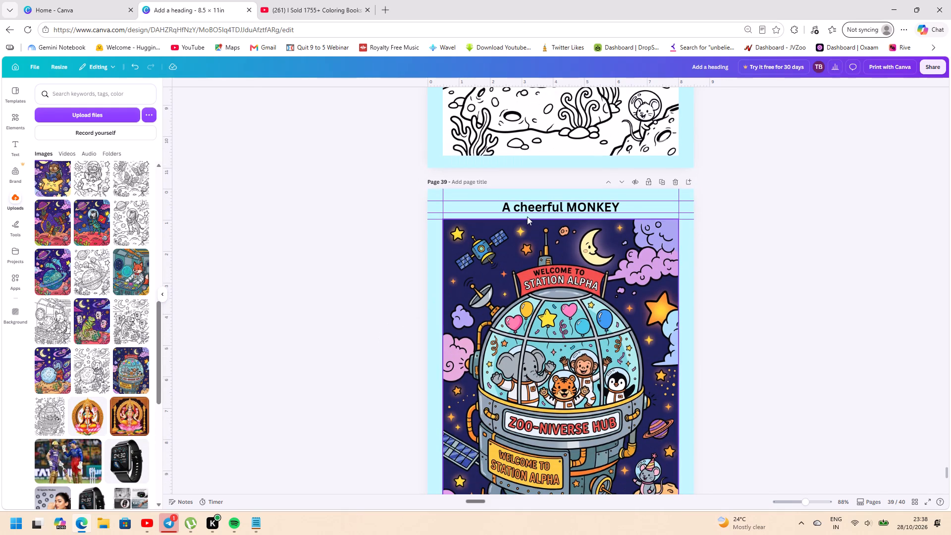
pyautogui.doubleClick(530, 208)
pyautogui.hotkey('alt', 'Tab')
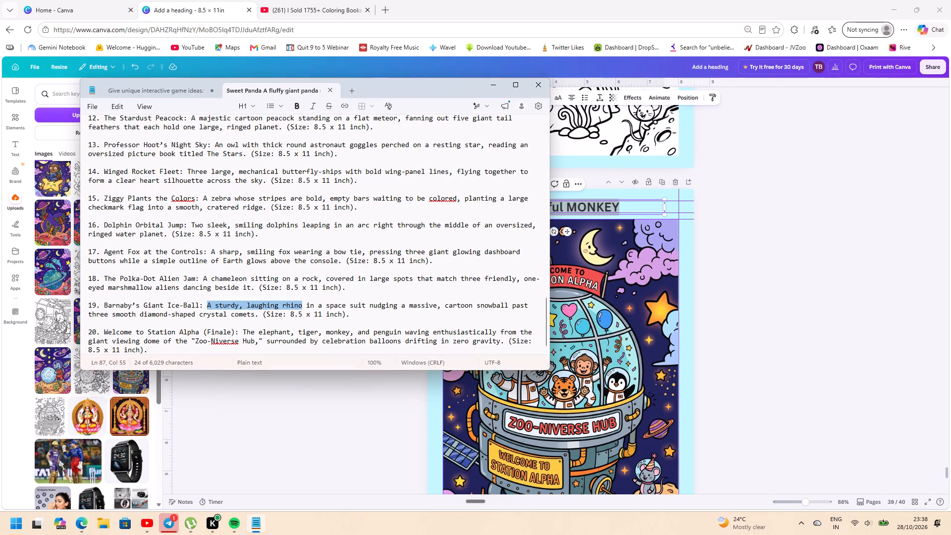
pyautogui.press('Down')
pyautogui.press('Down')
pyautogui.press('Right')
pyautogui.hotkey('ctrl', 'Right')
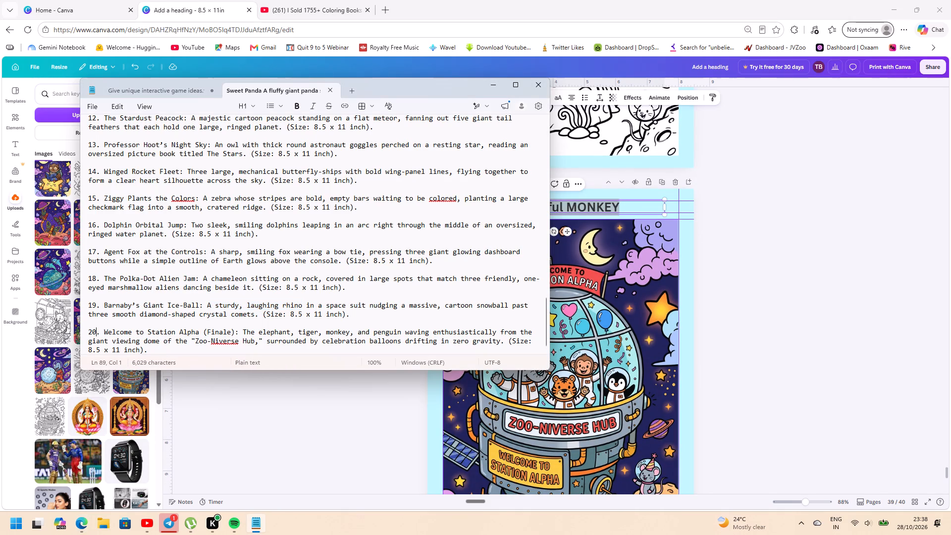
pyautogui.hotkey('ctrl', 'Right')
pyautogui.hotkey('ctrl', 'shift', 'Right')
pyautogui.hotkey('ctrl', 'shift', 'Right')
pyautogui.hotkey('ctrl', 'shift', 'Right')
pyautogui.hotkey('ctrl', 'shift', 'Right')
pyautogui.hotkey('ctrl', 'shift', 'Right')
pyautogui.hotkey('ctrl', 'shift', 'Right')
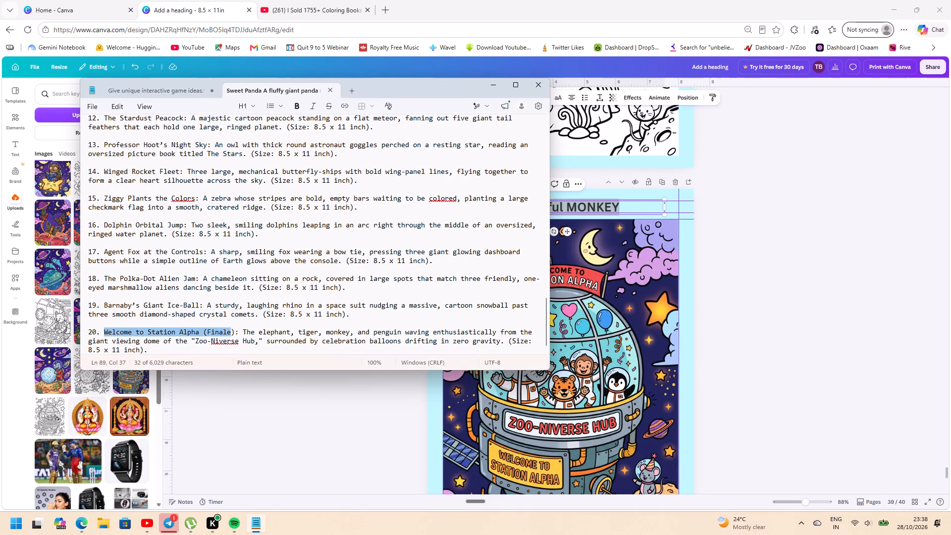
pyautogui.hotkey('ctrl', 'shift', 'Right')
pyautogui.hotkey('shift', 'Left')
pyautogui.hotkey('shift', 'Left')
pyautogui.hotkey('ctrl', 'c')
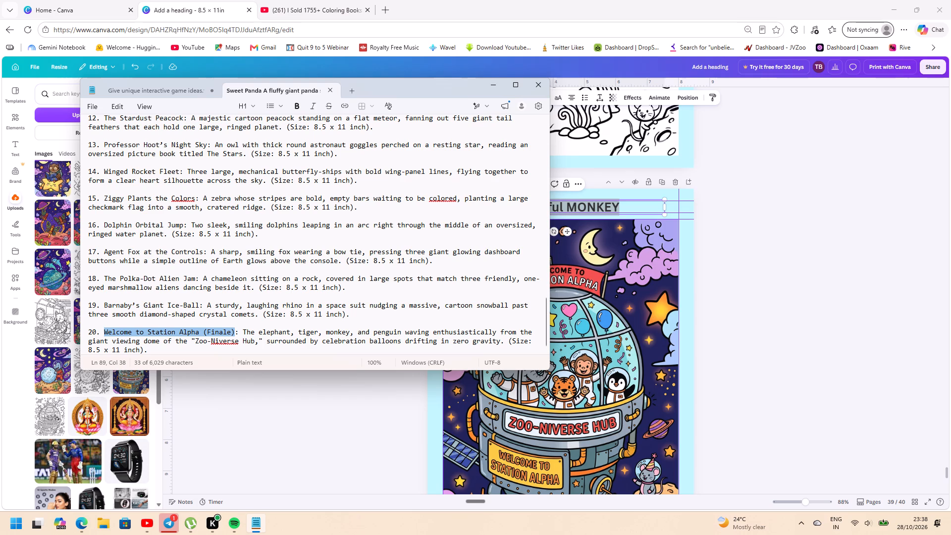
pyautogui.hotkey('alt', 'Tab')
pyautogui.hotkey('ctrl', 'v')
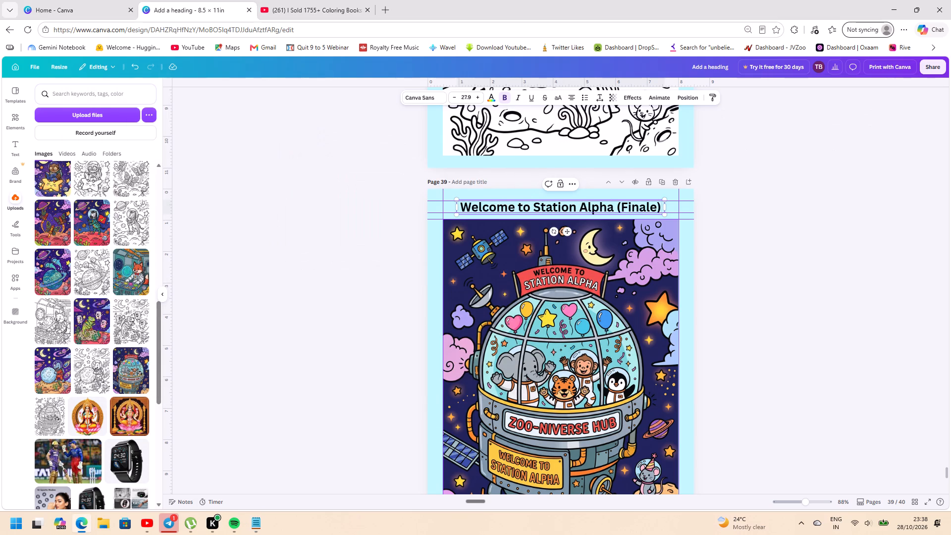
pyautogui.click(360, 272)
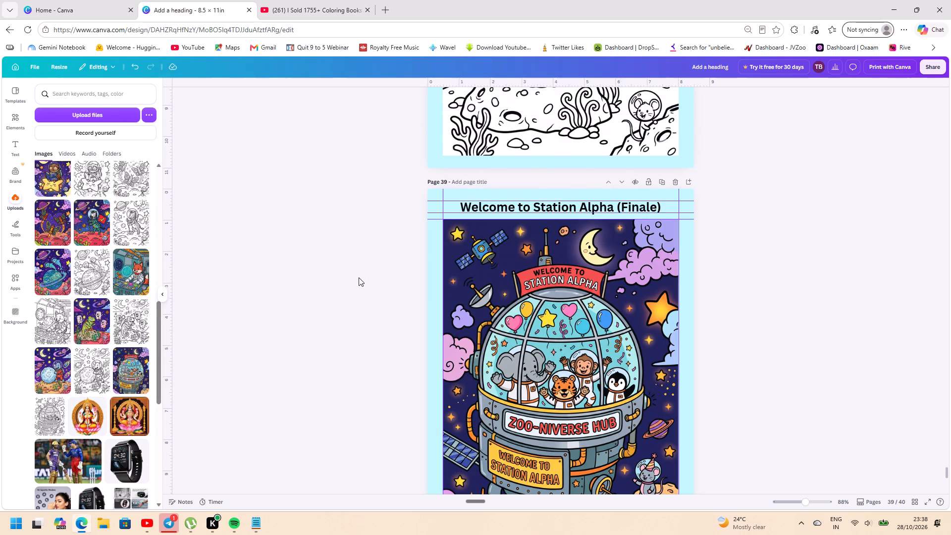
# Copy the words "The elephant, tiger, monkey, and penguin" from the item 20 description in the Notepad list.
pyautogui.hotkey('alt', 'Tab')
pyautogui.scroll(-1, 344, 312)
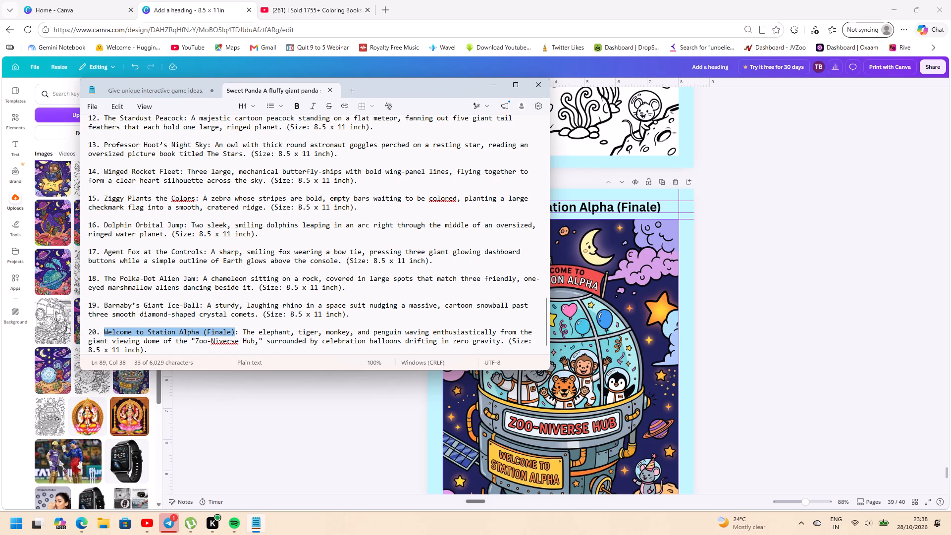
pyautogui.click(244, 331)
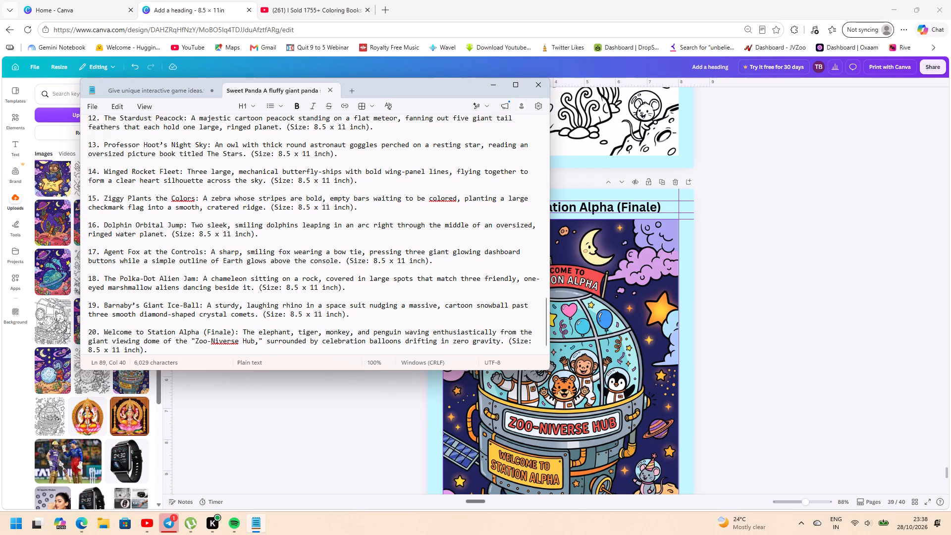
pyautogui.hotkey('ctrl', 'shift', 'Right')
pyautogui.hotkey('ctrl', 'shift', 'Right')
pyautogui.hotkey('ctrl', 'shift', 'Right')
pyautogui.hotkey('ctrl', 'shift', 'Right')
pyautogui.hotkey('ctrl', 'shift', 'Right')
pyautogui.hotkey('ctrl', 'shift', 'Right')
pyautogui.hotkey('ctrl', 'shift', 'Right')
pyautogui.hotkey('ctrl', 'shift', 'Right')
pyautogui.hotkey('ctrl', 'shift', 'Right')
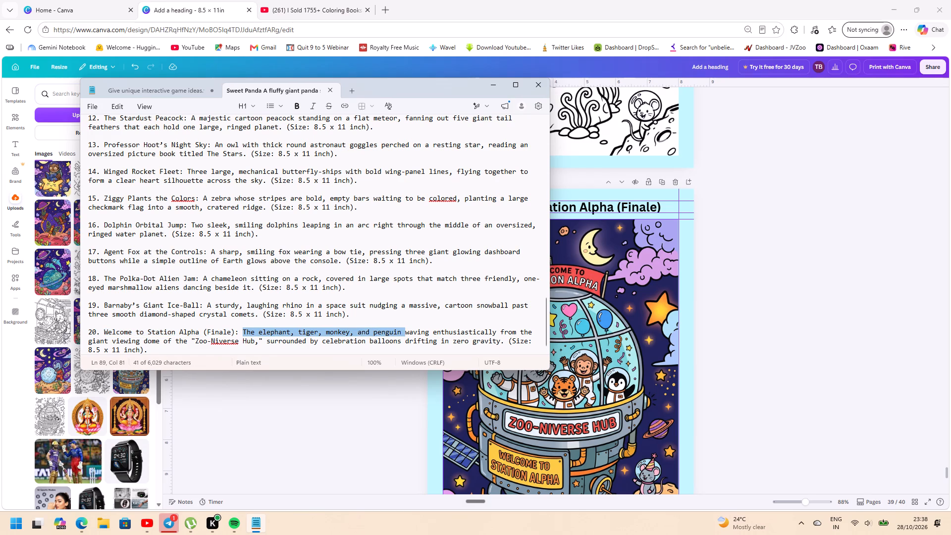
pyautogui.hotkey('shift', 'Left')
pyautogui.hotkey('ctrl', 'c')
# Return to the Canva design and replace the page 40 heading with the copied text "The elephant, tiger, monkey, and penguin".
pyautogui.hotkey('alt', 'Tab')
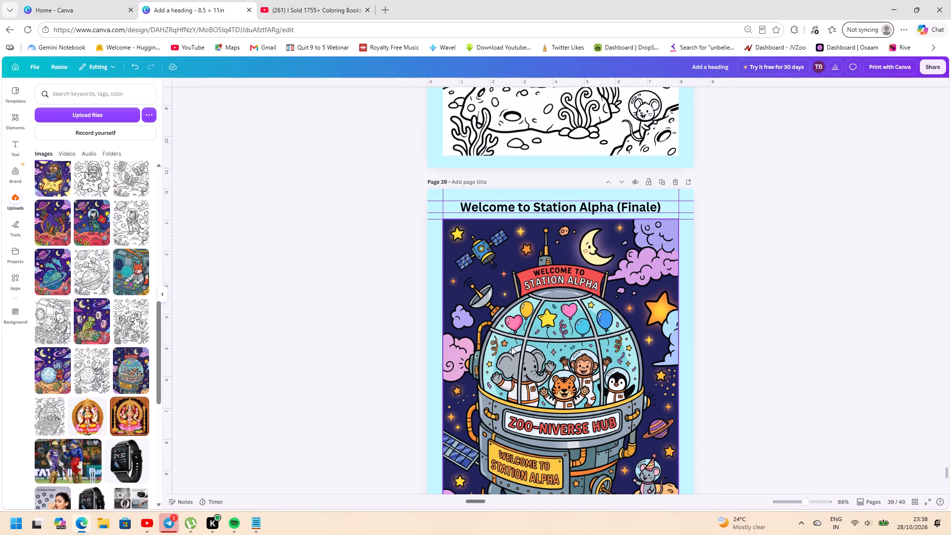
pyautogui.scroll(-6, 586, 336)
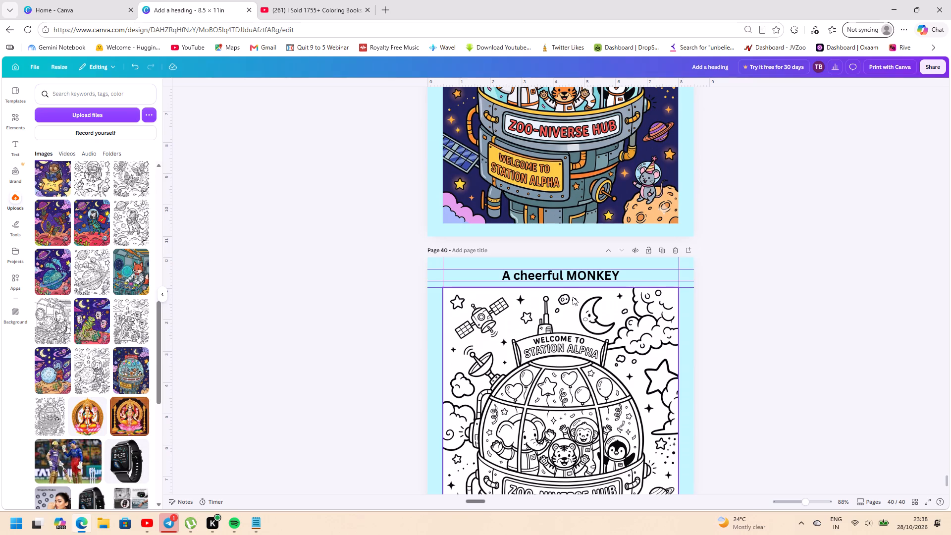
pyautogui.doubleClick(562, 274)
pyautogui.hotkey('ctrl', 'v')
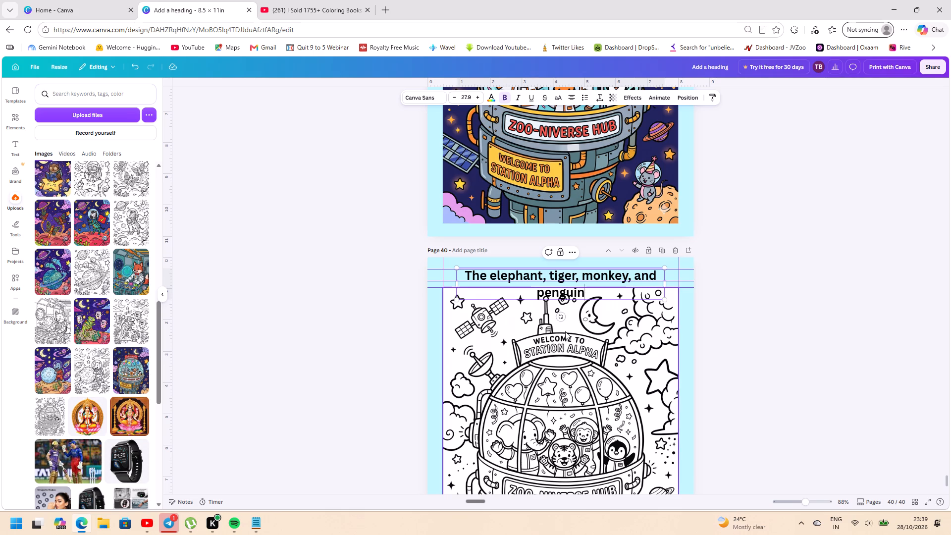
# Capitalise the four animal names in the page 40 heading so it reads "The ELEPHANT, TIGER, MONKEY, and PENGUIN".
pyautogui.press('Up')
pyautogui.hotkey('ctrl', 'Left')
pyautogui.hotkey('ctrl', 'Left')
pyautogui.hotkey('ctrl', 'Left')
pyautogui.hotkey('ctrl', 'Left')
pyautogui.hotkey('ctrl', 'shift', 'Right')
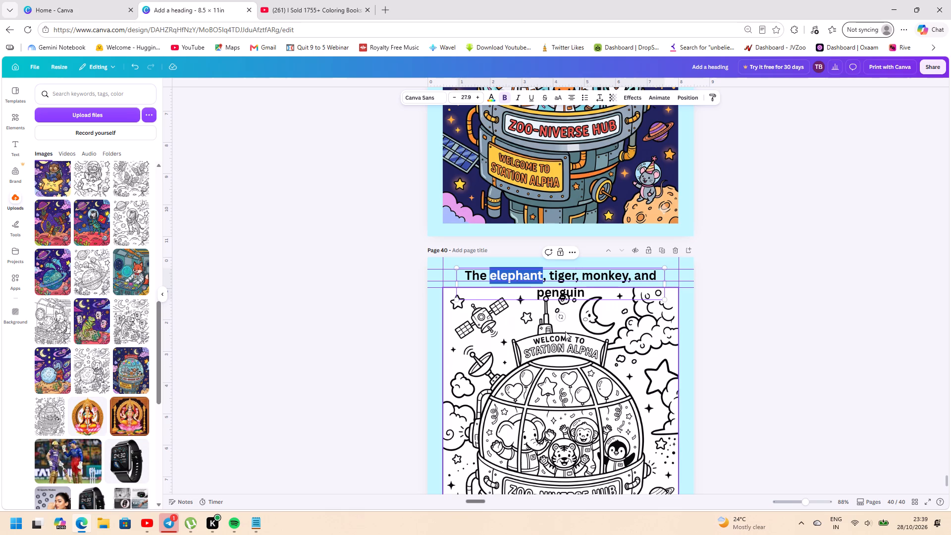
pyautogui.write('ELEPHANT')
pyautogui.hotkey('ctrl', 'Right')
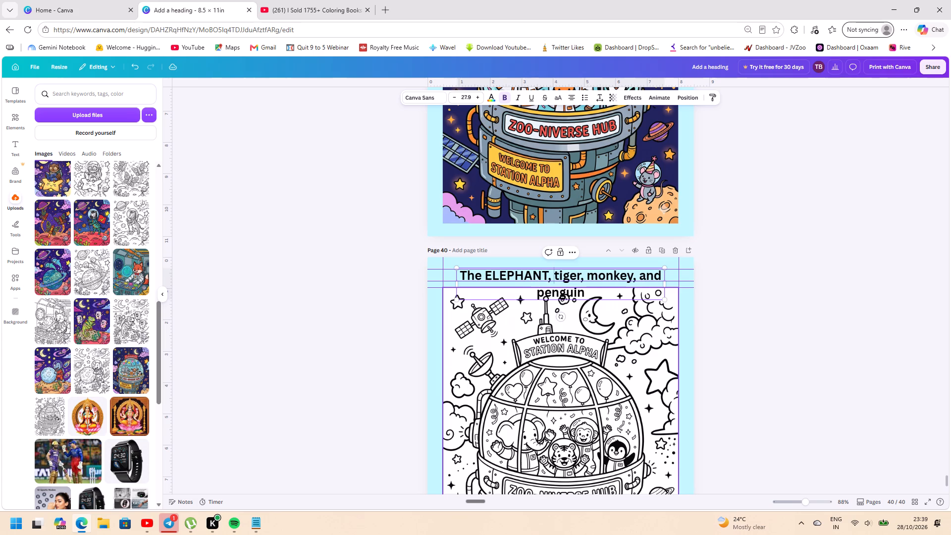
pyautogui.hotkey('ctrl', 'shift', 'Right')
pyautogui.write('TIGER')
pyautogui.hotkey('ctrl', 'Right')
pyautogui.hotkey('ctrl', 'shift', 'Right')
pyautogui.write('MONKEY')
pyautogui.hotkey('ctrl', 'Right')
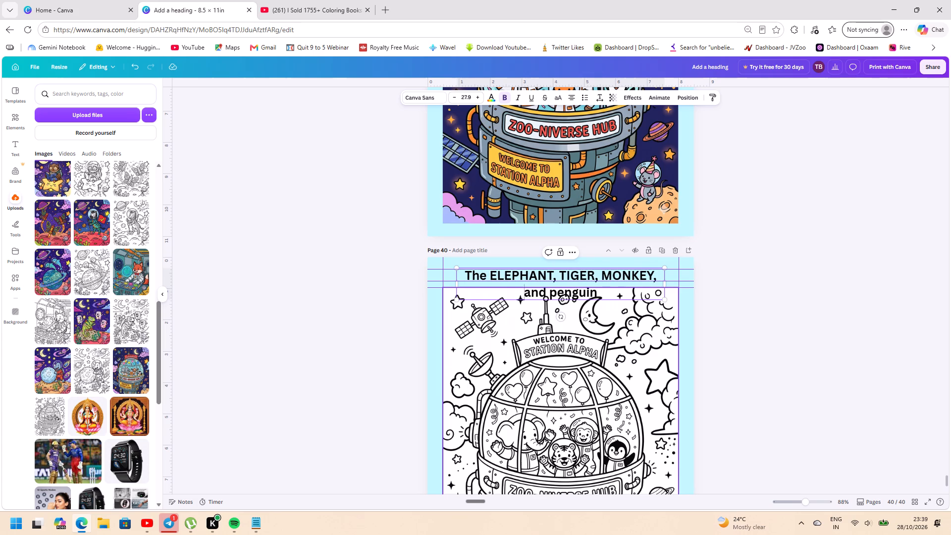
pyautogui.hotkey('ctrl', 'Right')
pyautogui.hotkey('ctrl', 'shift', 'Right')
pyautogui.write('PENGUIN')
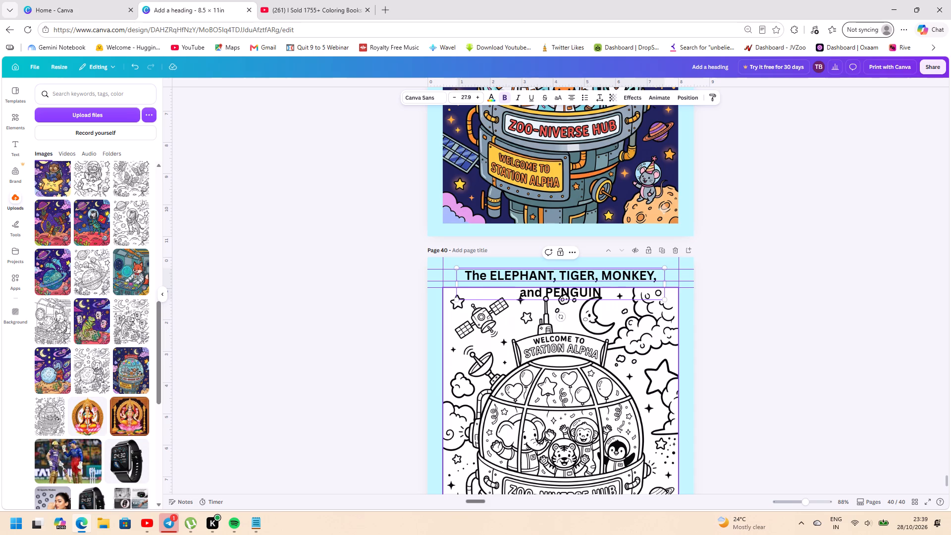
pyautogui.click(346, 327)
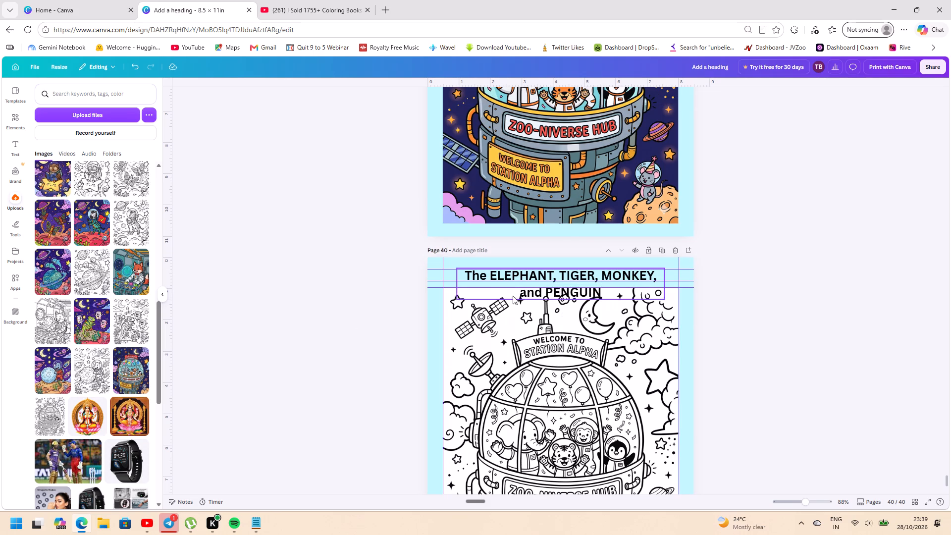
# Nudge the two-line page 40 heading upward into the blue top margin, off the line art.
pyautogui.click(531, 283)
pyautogui.press('Up')
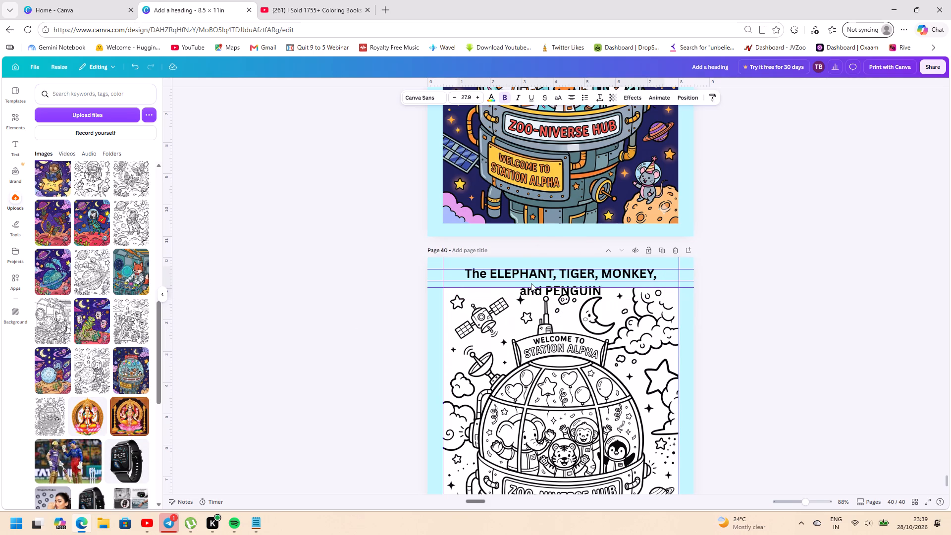
pyautogui.press('Up')
pyautogui.press('Up')
pyautogui.press('Up')
pyautogui.press('Up')
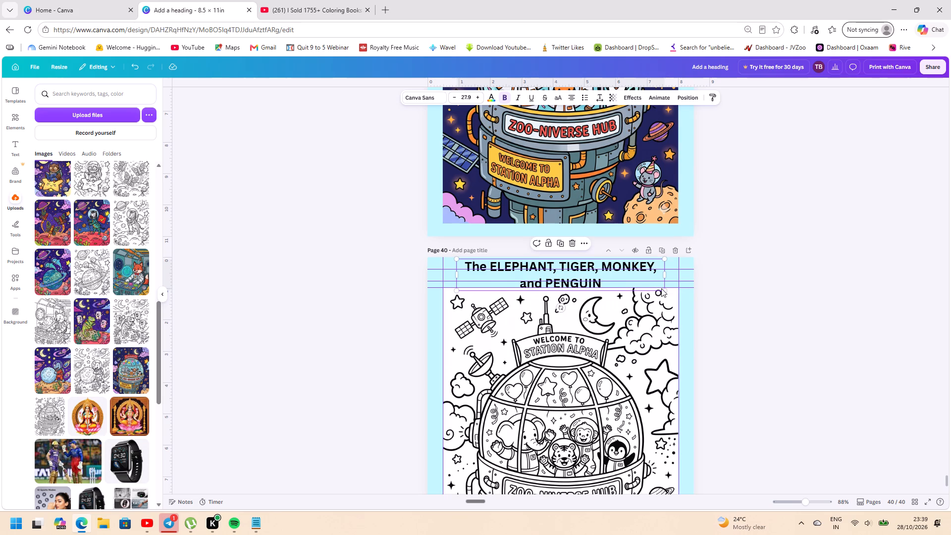
# Shrink the page 40 heading to about font size 20.2 and centre it horizontally, just above the line-art picture.
pyautogui.moveTo(663, 288); pyautogui.dragTo(635, 286)
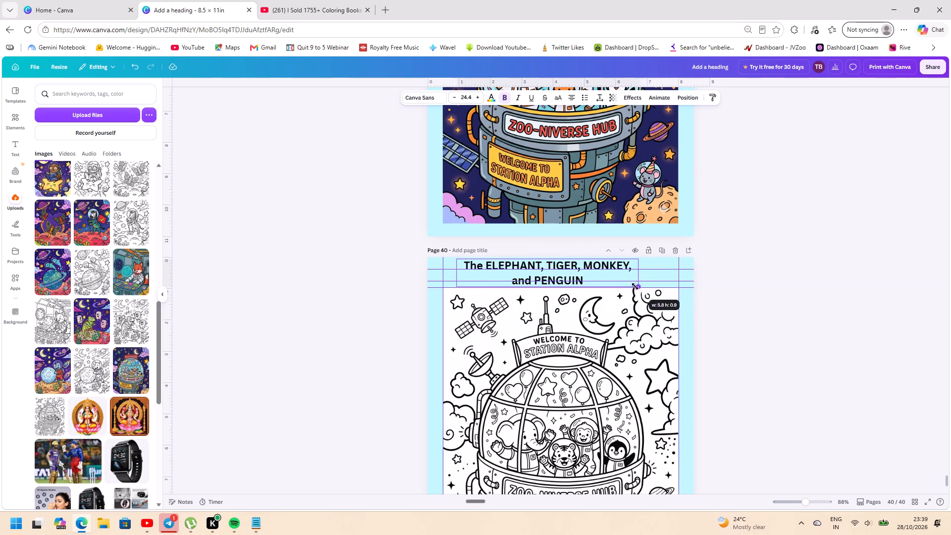
pyautogui.moveTo(635, 286); pyautogui.dragTo(629, 287)
pyautogui.moveTo(587, 272); pyautogui.dragTo(593, 272)
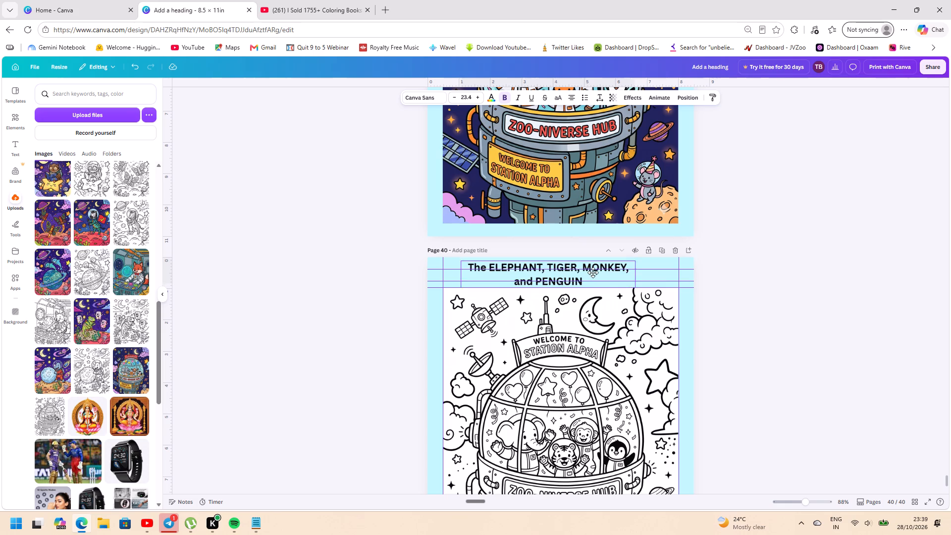
pyautogui.moveTo(593, 272); pyautogui.dragTo(602, 277)
pyautogui.moveTo(646, 288); pyautogui.dragTo(627, 282)
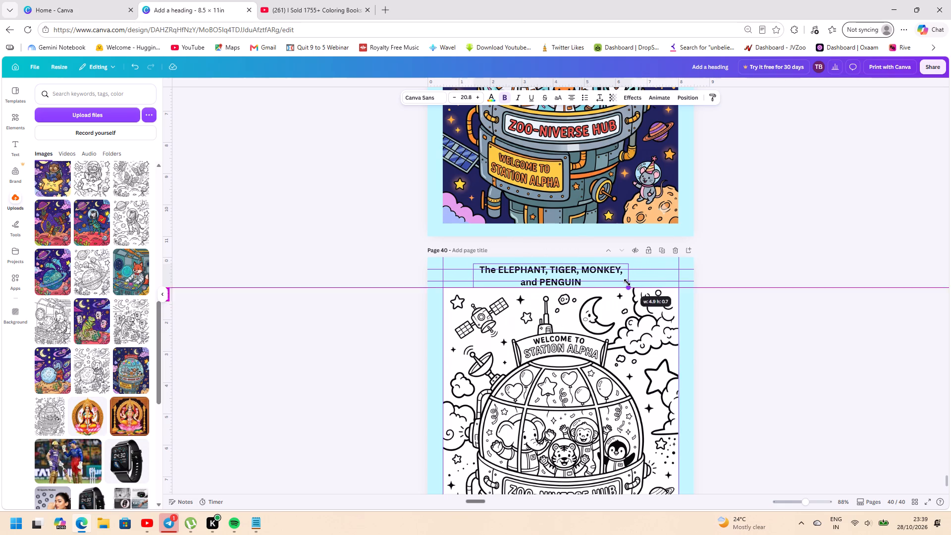
pyautogui.moveTo(627, 282); pyautogui.dragTo(623, 281)
pyautogui.moveTo(567, 280); pyautogui.dragTo(581, 281)
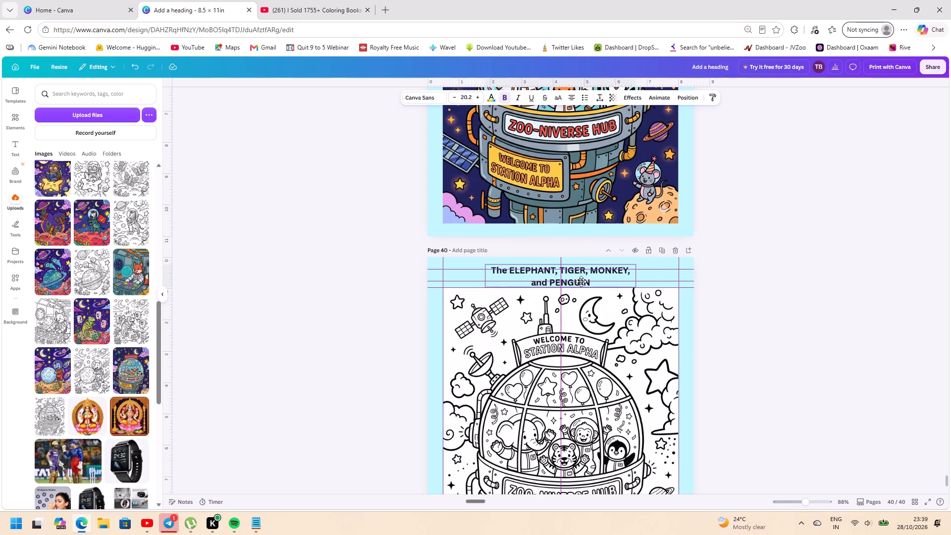
pyautogui.moveTo(581, 281); pyautogui.dragTo(583, 281)
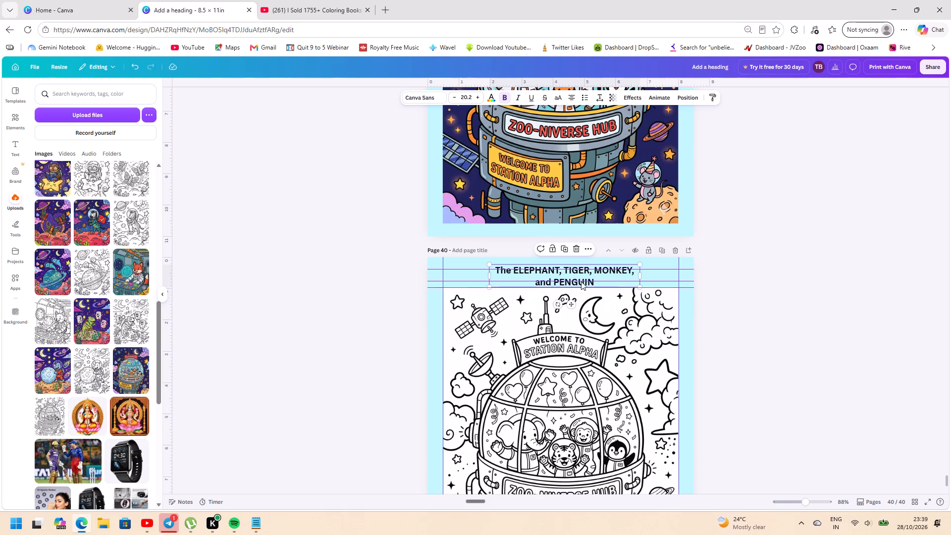
pyautogui.click(581, 279)
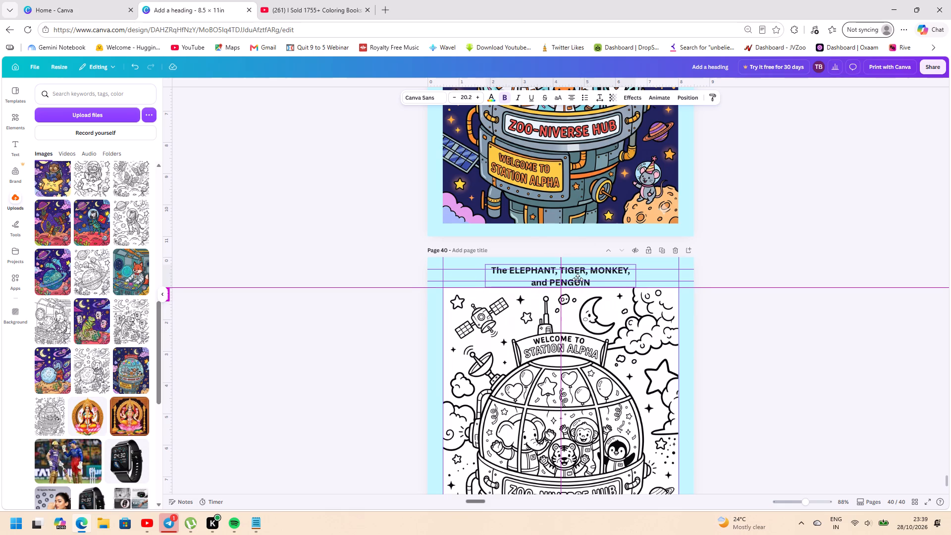
pyautogui.click(364, 277)
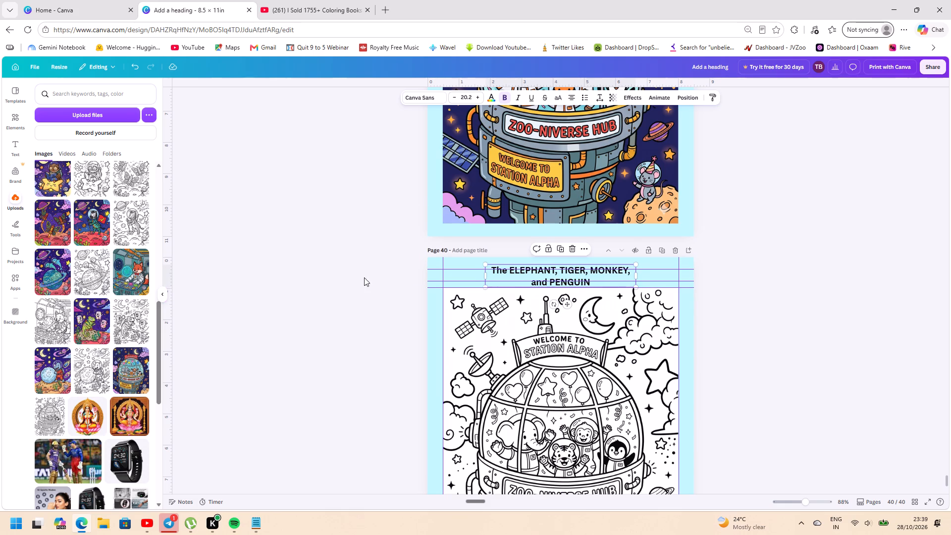
pyautogui.click(752, 309)
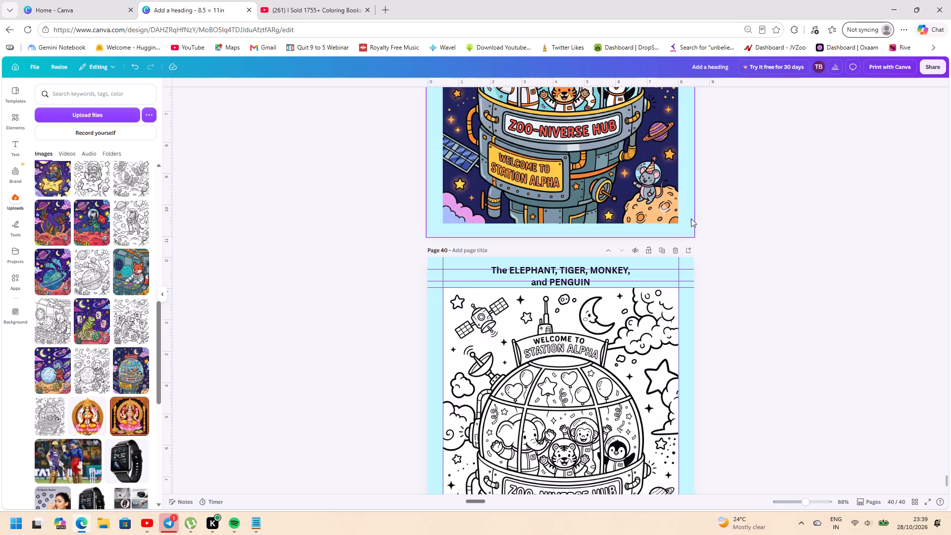
# Review the finished headings and pictures from page 40 back to page 29.
pyautogui.scroll(-3, 776, 320)
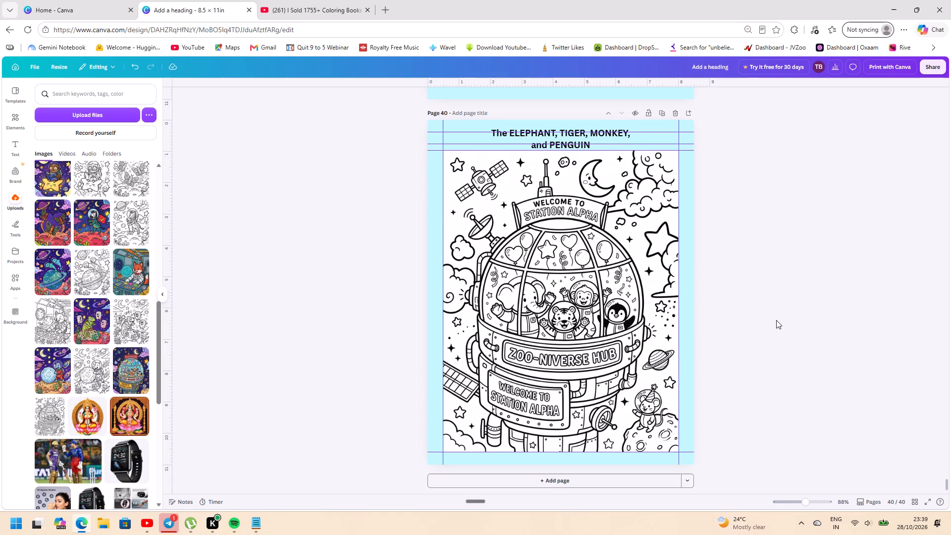
pyautogui.scroll(2, 777, 321)
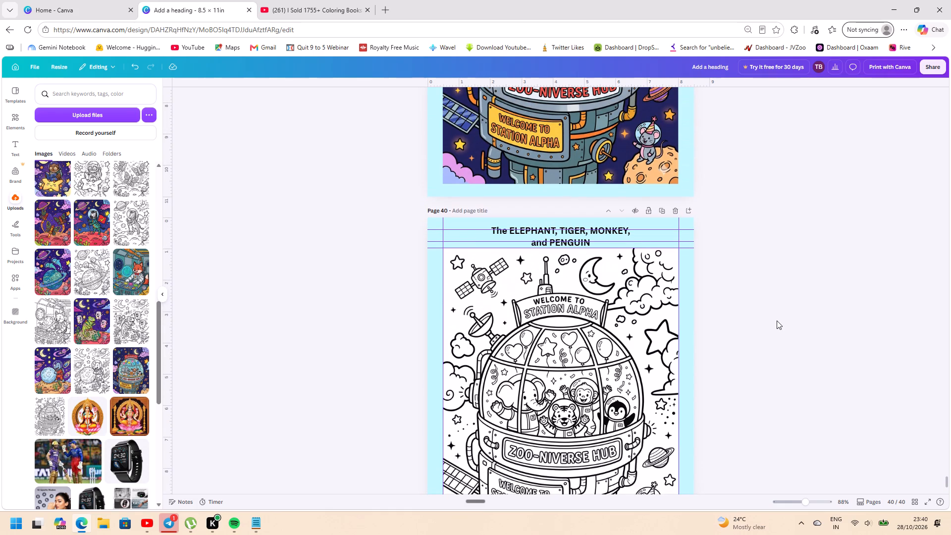
pyautogui.scroll(11, 777, 321)
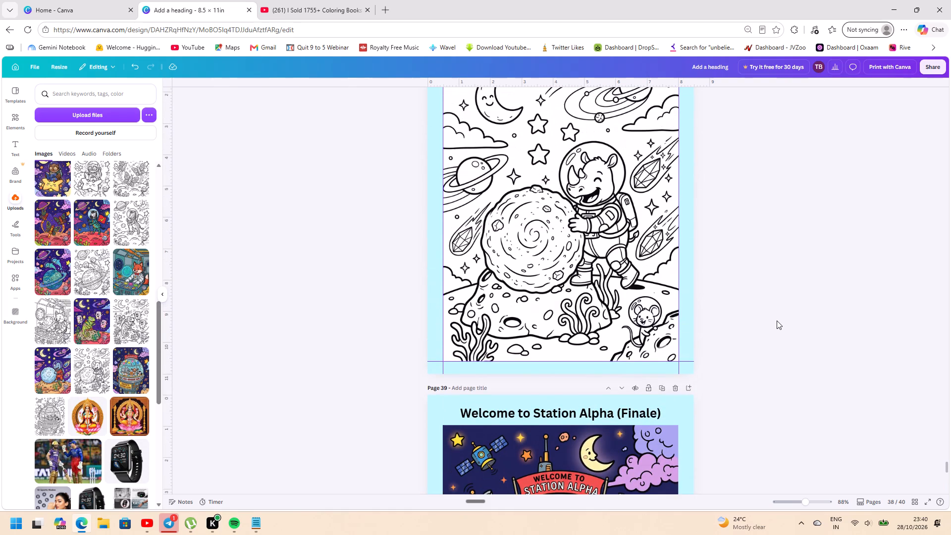
pyautogui.scroll(4, 777, 321)
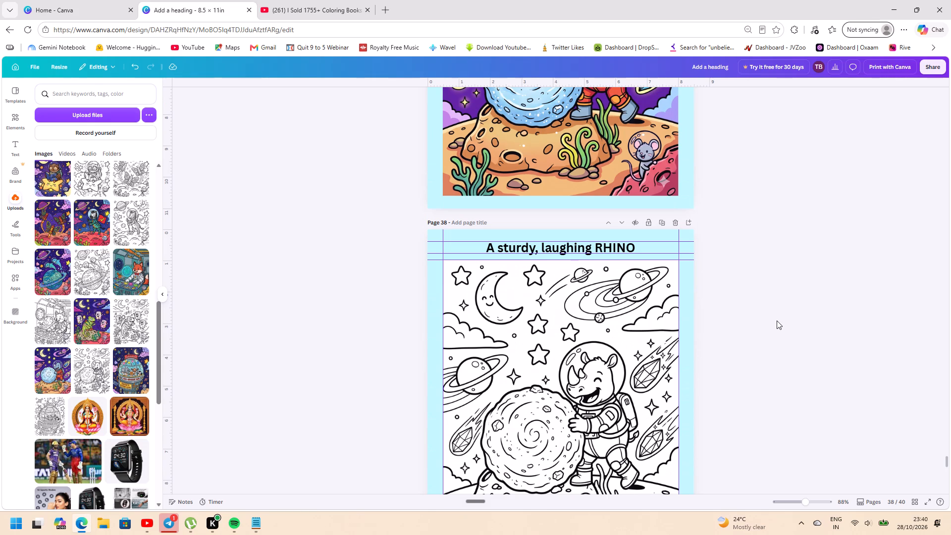
pyautogui.scroll(5, 776, 321)
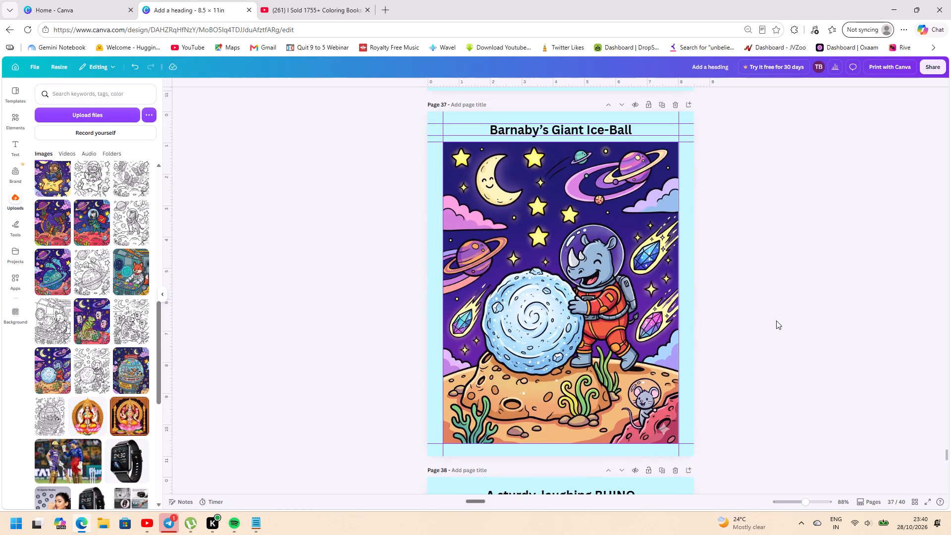
pyautogui.scroll(10, 776, 321)
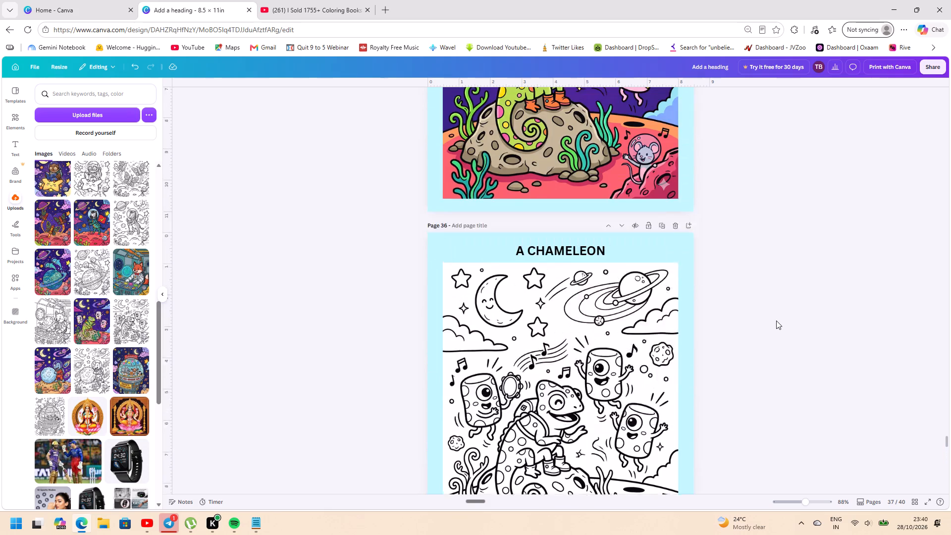
pyautogui.scroll(7, 776, 321)
pyautogui.scroll(20, 776, 321)
pyautogui.scroll(1, 776, 321)
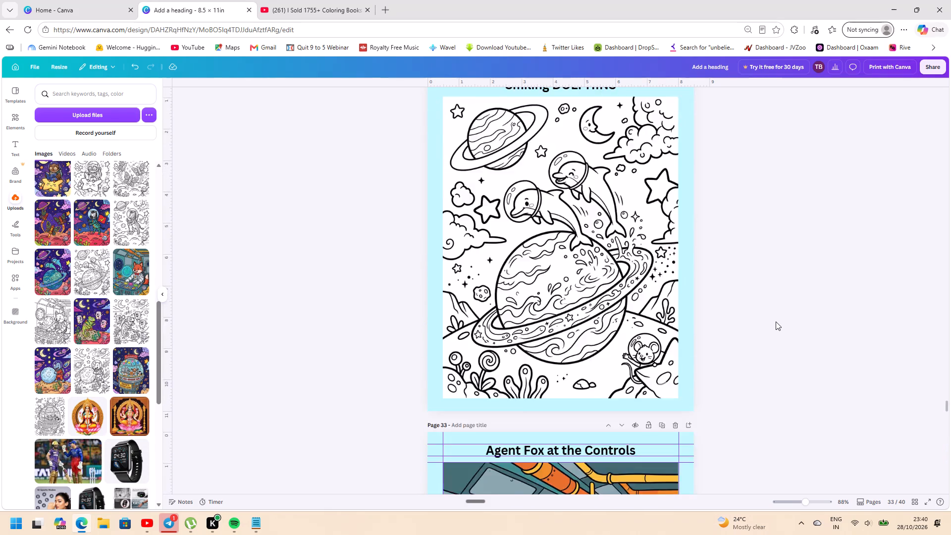
pyautogui.scroll(14, 776, 321)
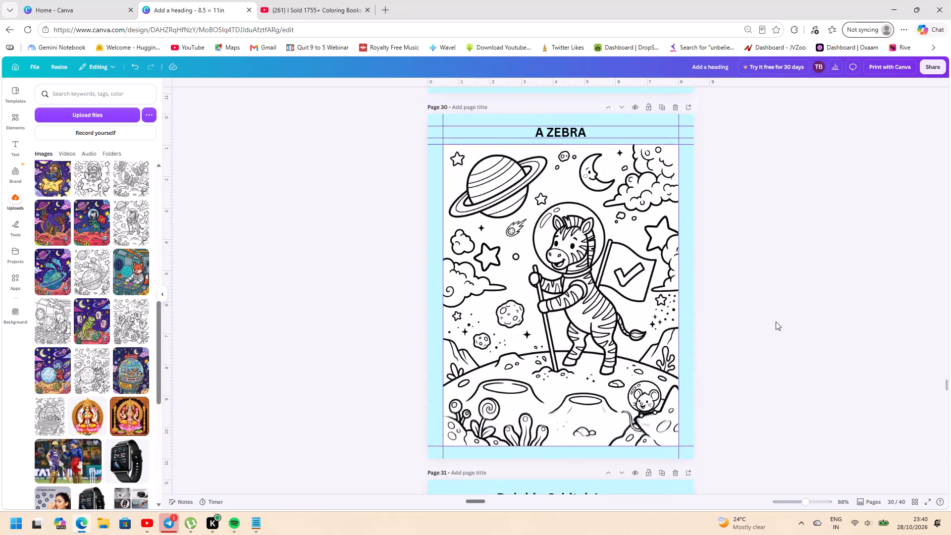
pyautogui.scroll(4, 776, 321)
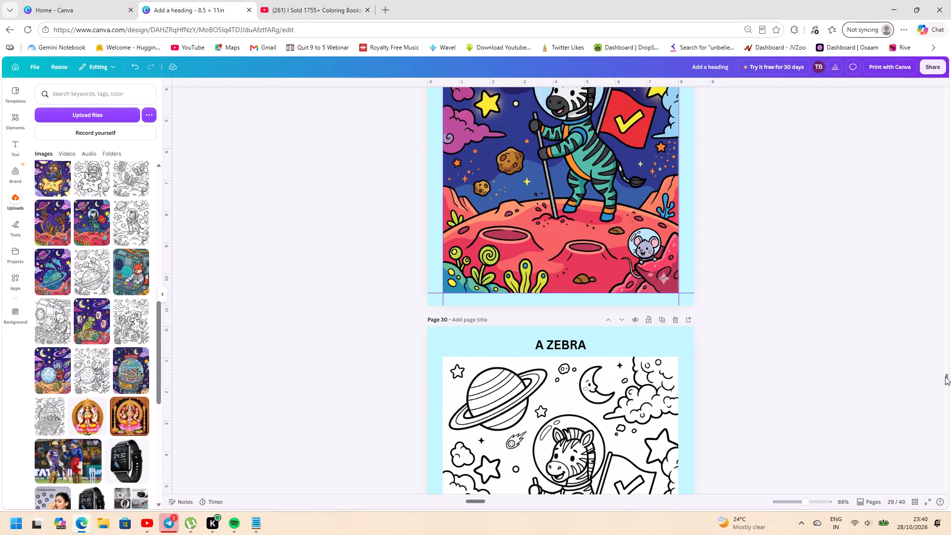
# Go back to page 1 and review the headings and pictures of the coloured and line-art pages through page 26.
pyautogui.moveTo(945, 376); pyautogui.dragTo(939, 87)
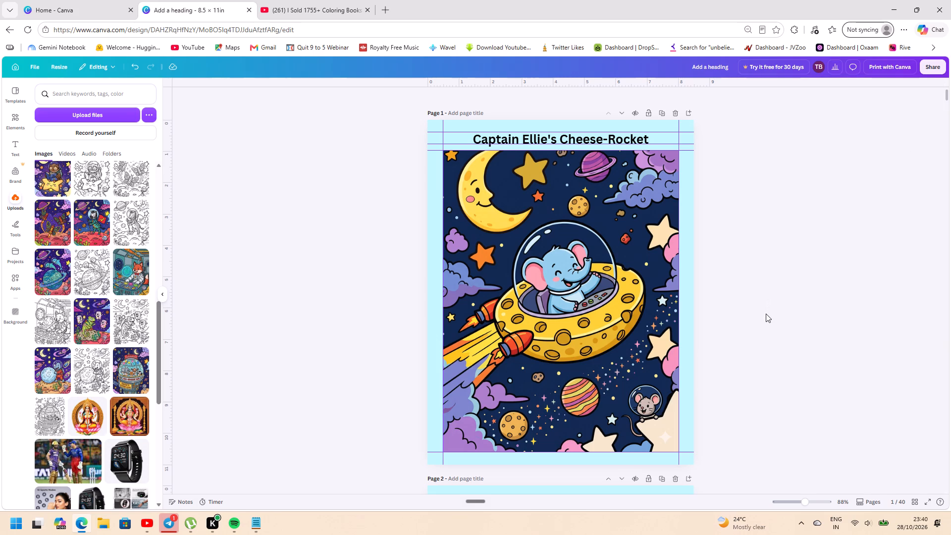
pyautogui.scroll(-7, 766, 314)
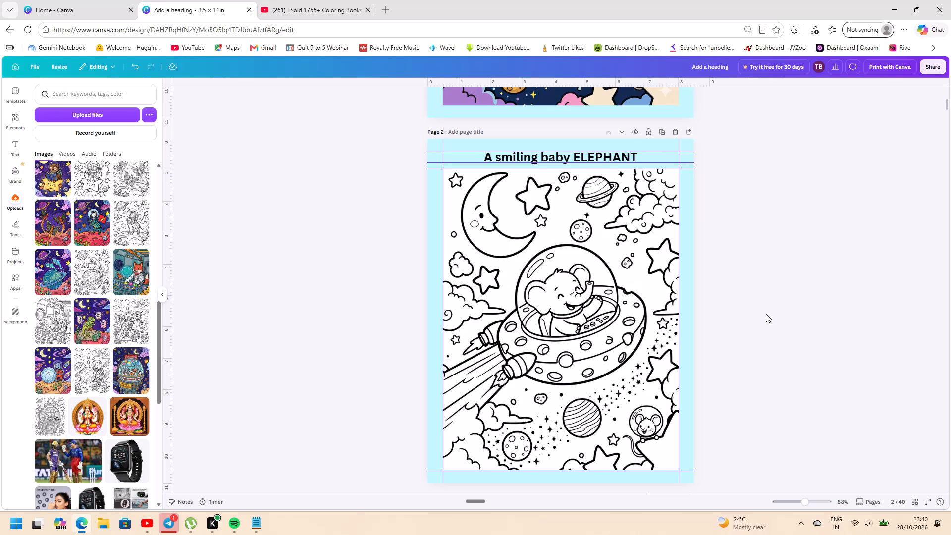
pyautogui.scroll(-6, 766, 314)
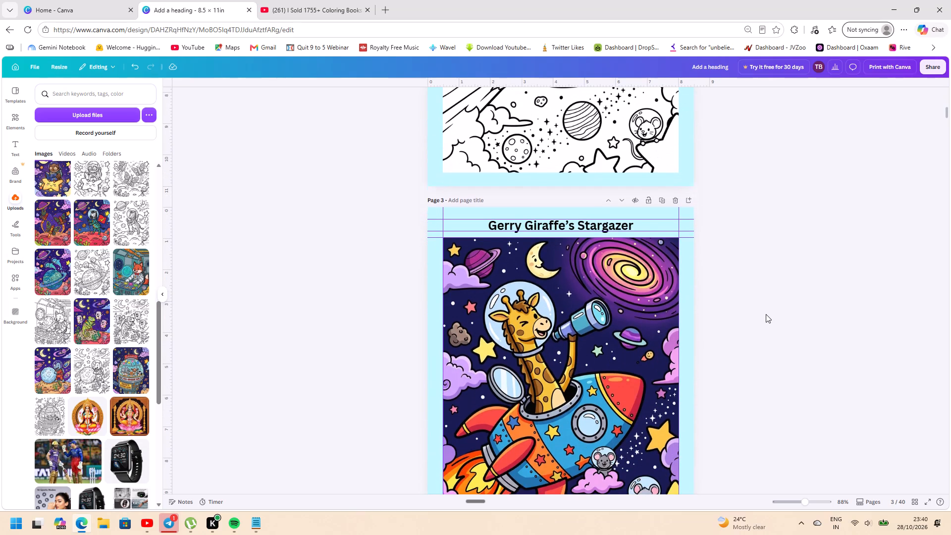
pyautogui.scroll(-1, 766, 314)
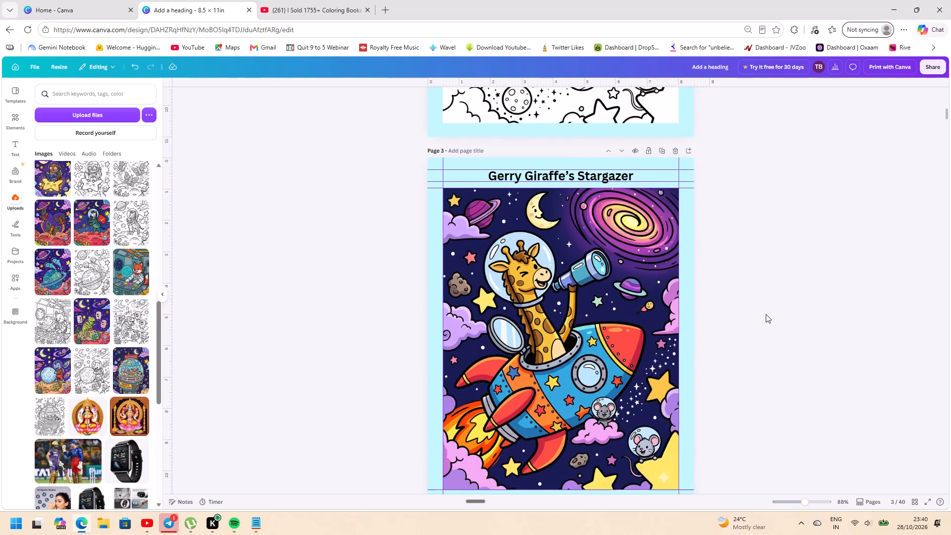
pyautogui.scroll(-1, 766, 314)
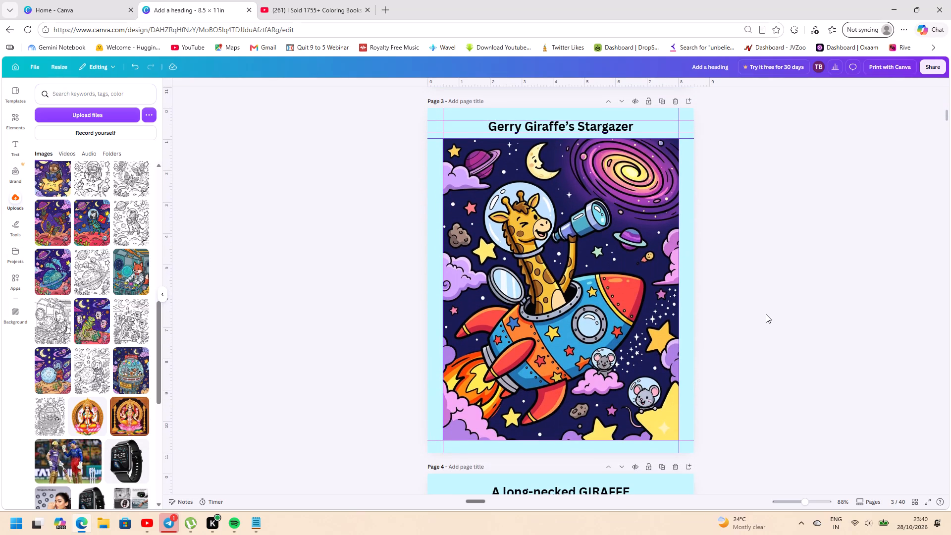
pyautogui.scroll(-4, 766, 314)
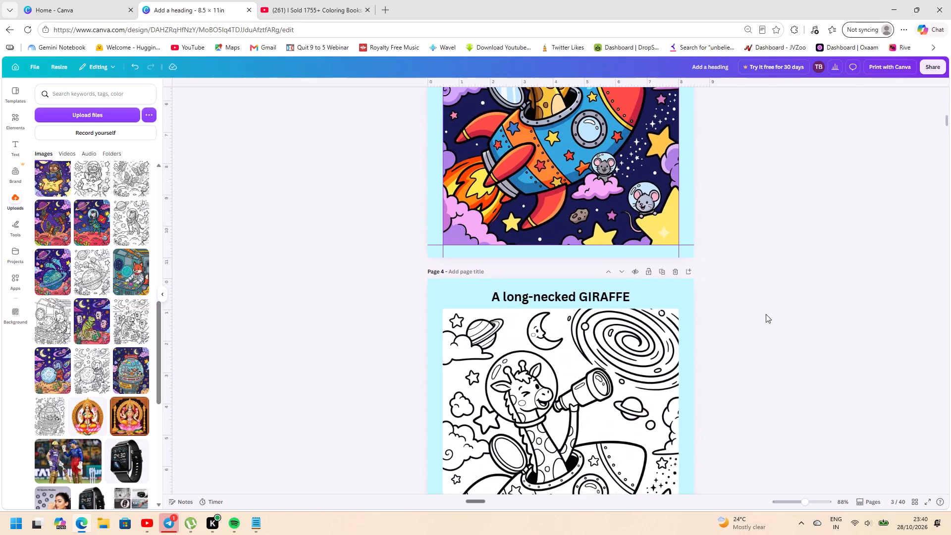
pyautogui.scroll(-3, 766, 314)
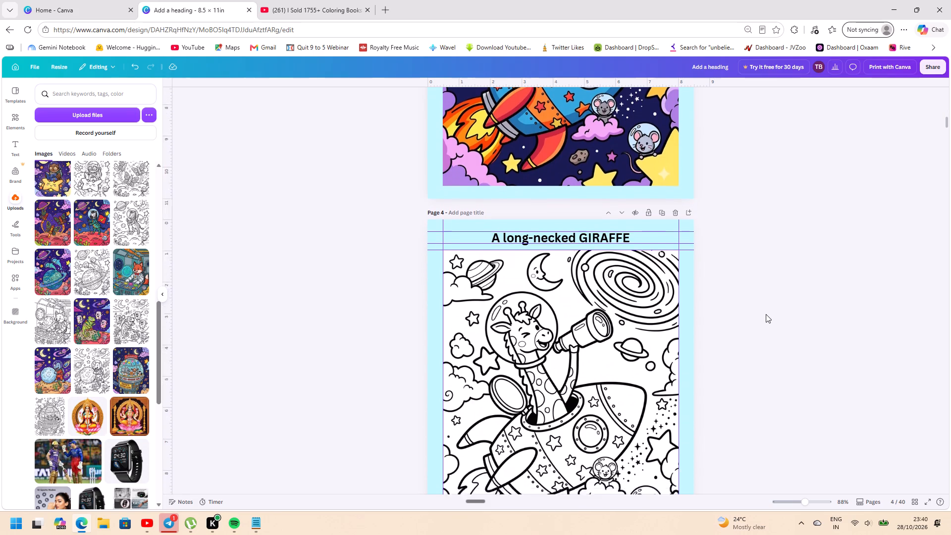
pyautogui.scroll(-6, 766, 314)
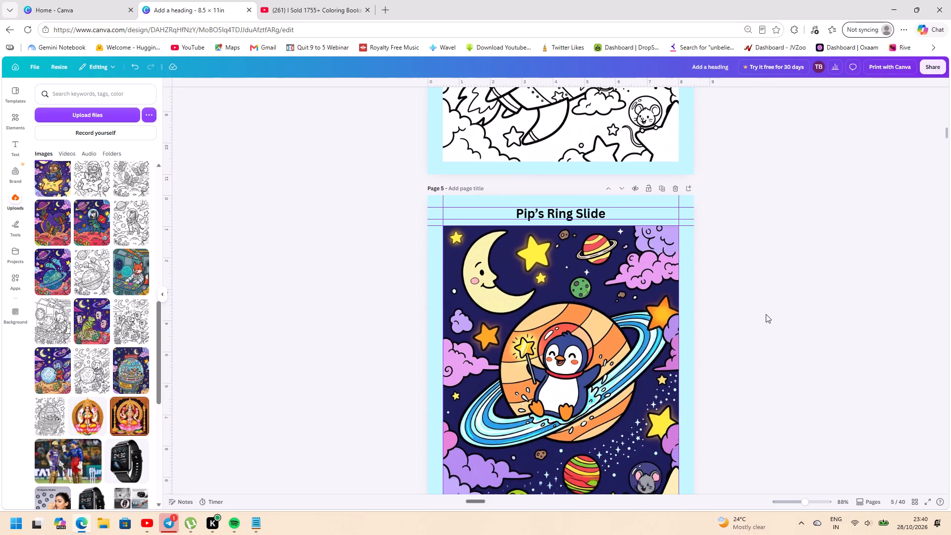
pyautogui.scroll(-2, 766, 314)
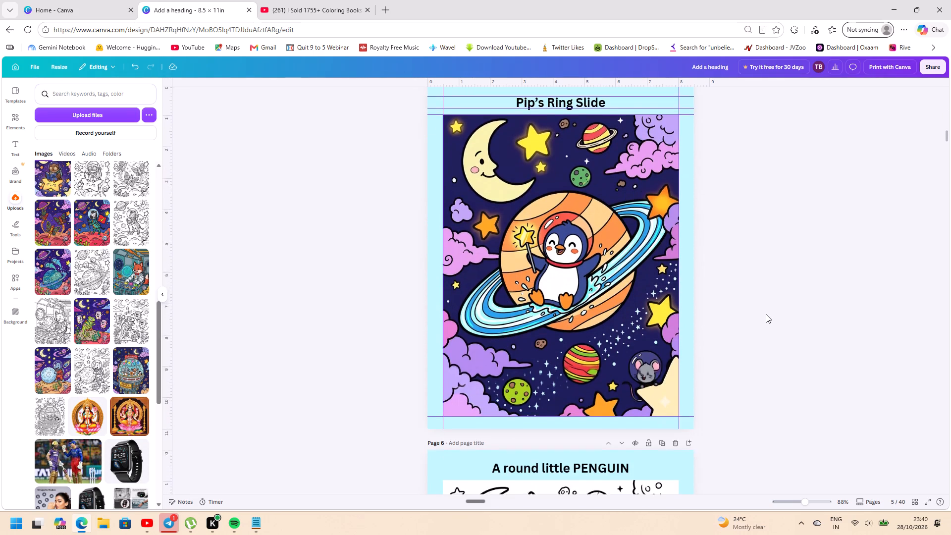
pyautogui.scroll(-3, 766, 314)
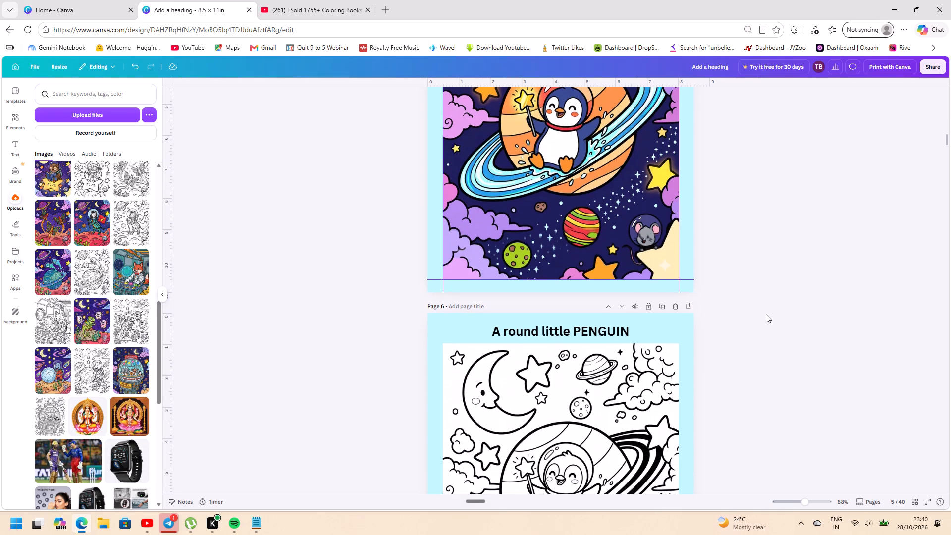
pyautogui.scroll(-9, 766, 314)
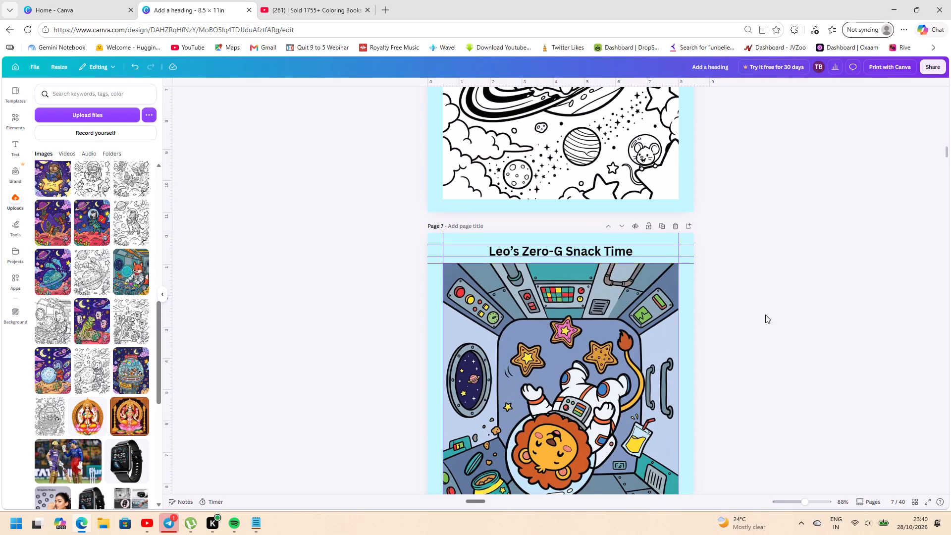
pyautogui.scroll(-2, 765, 315)
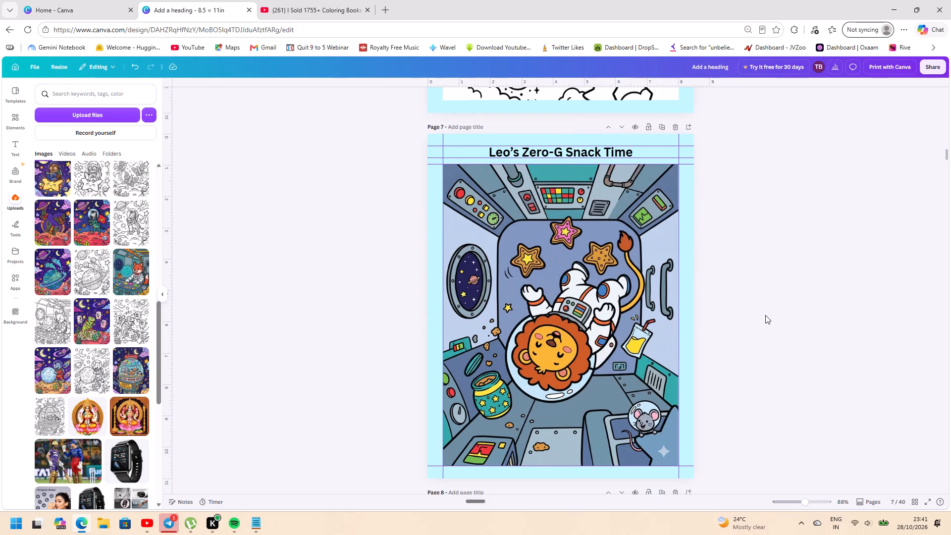
pyautogui.scroll(-5, 765, 315)
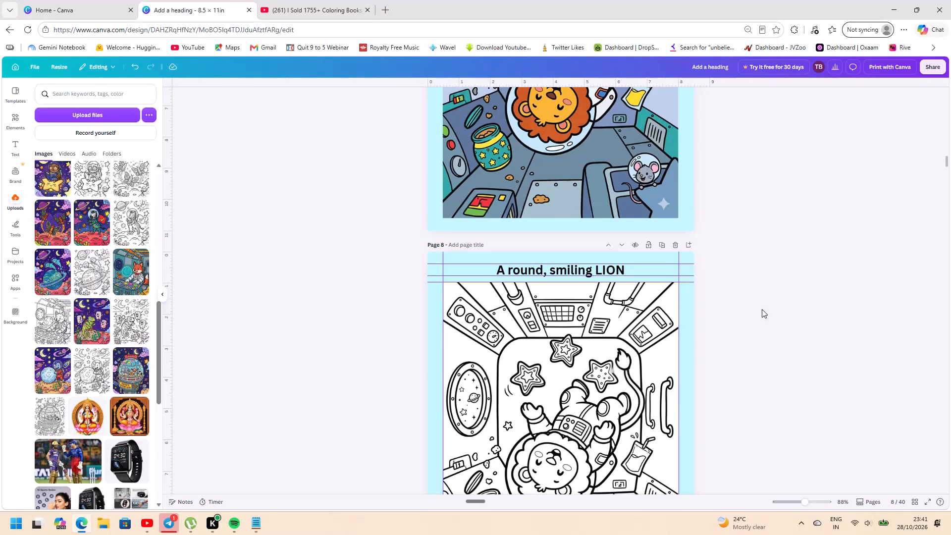
pyautogui.scroll(2, 762, 308)
pyautogui.scroll(-7, 762, 308)
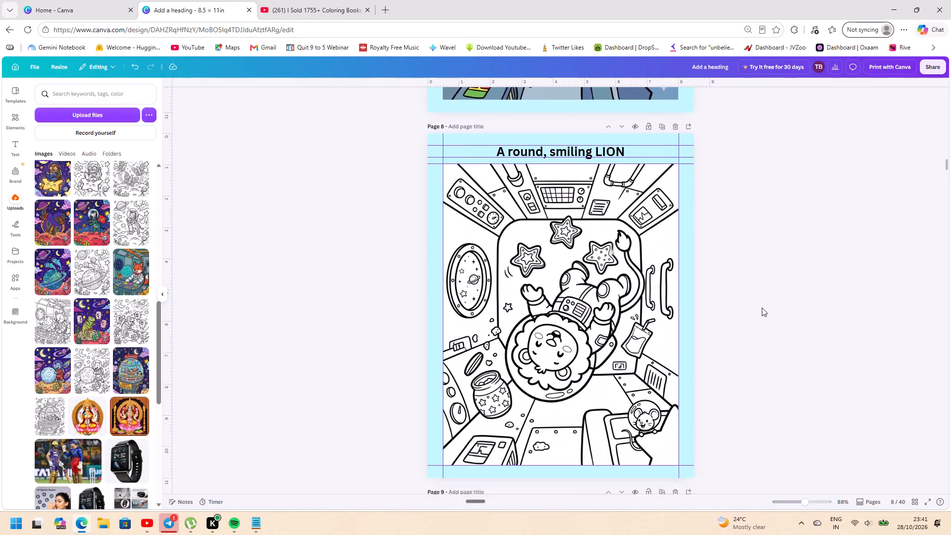
pyautogui.scroll(-4, 762, 308)
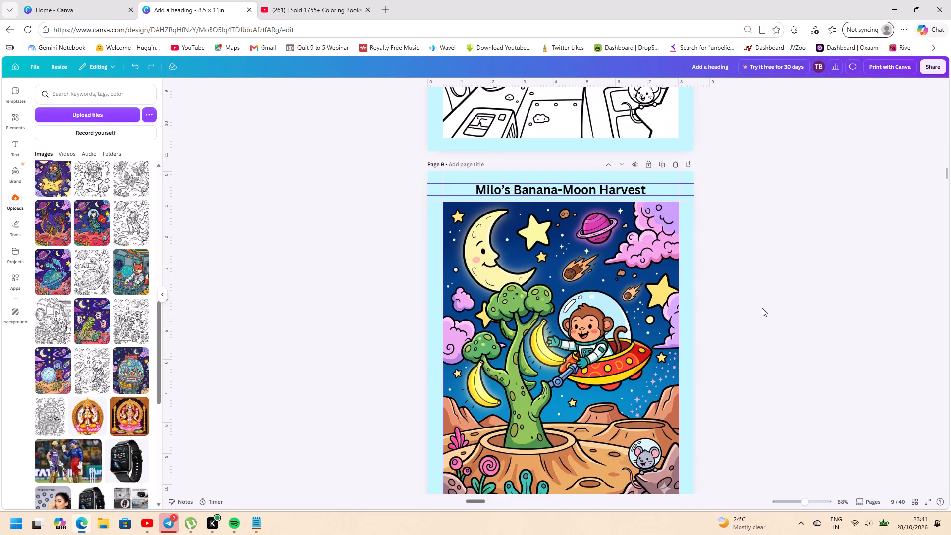
pyautogui.scroll(-1, 762, 308)
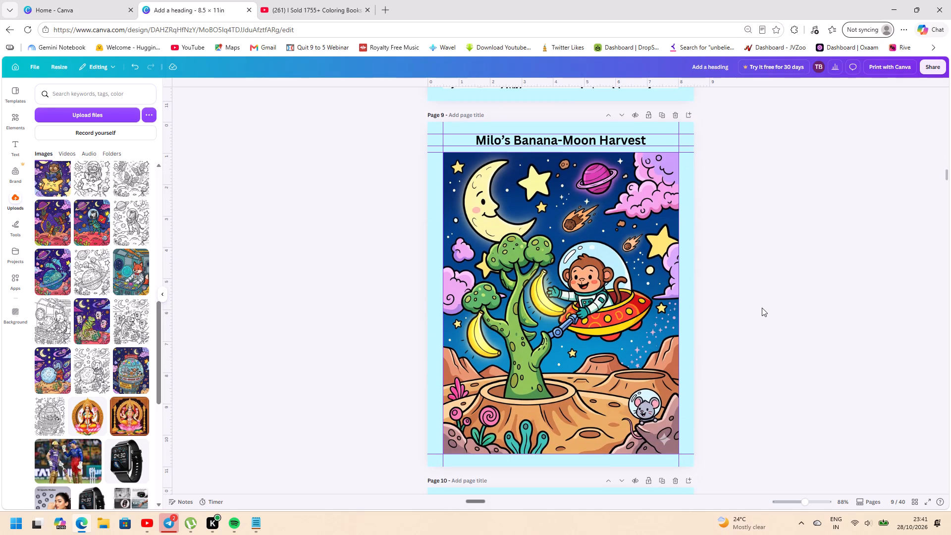
pyautogui.scroll(-6, 762, 308)
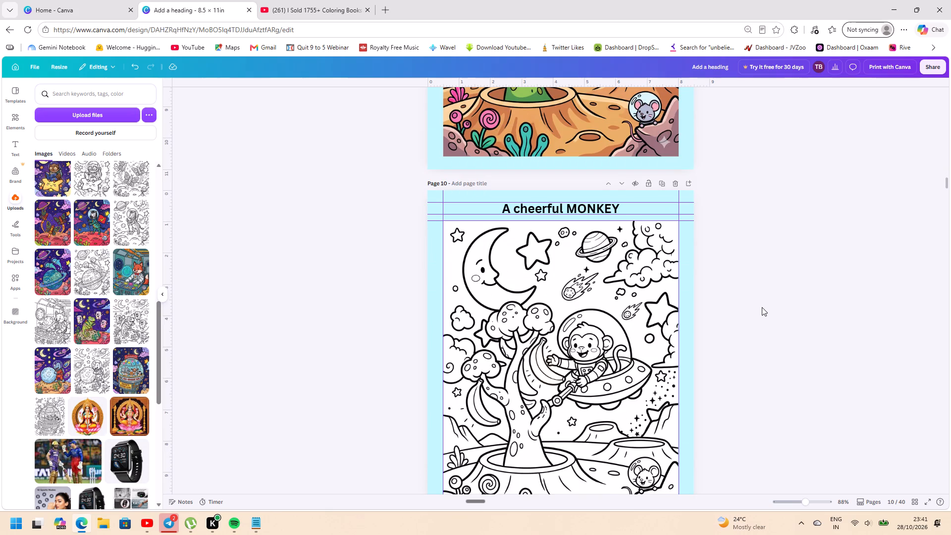
pyautogui.scroll(-8, 762, 307)
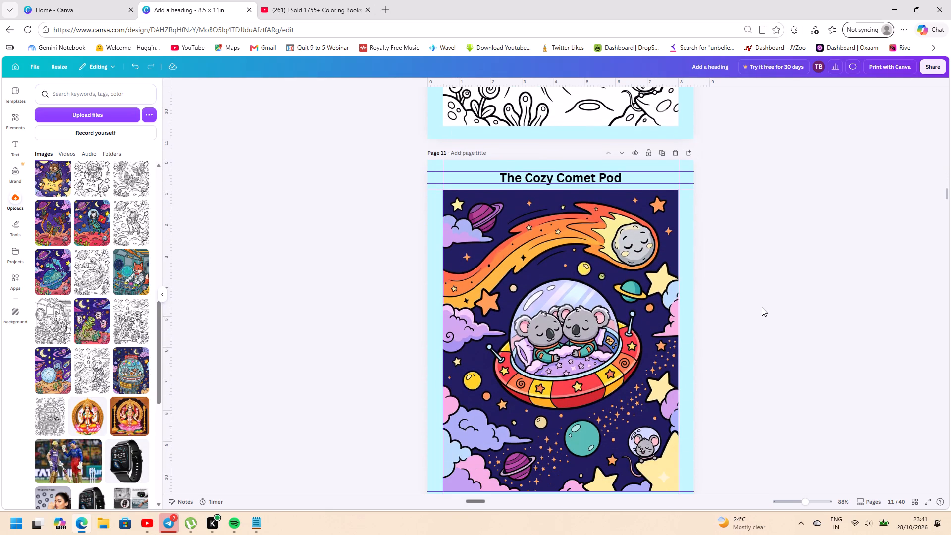
pyautogui.scroll(-1, 762, 307)
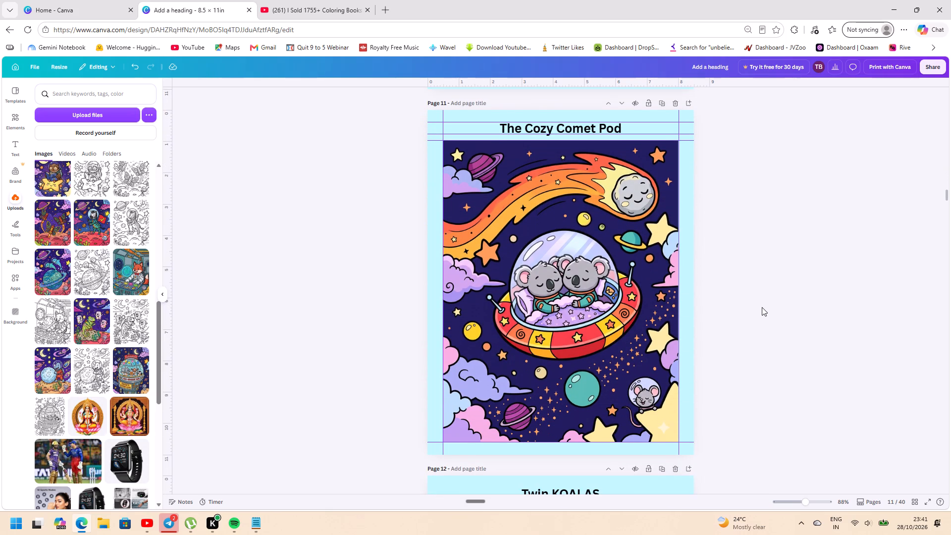
pyautogui.scroll(-5, 762, 307)
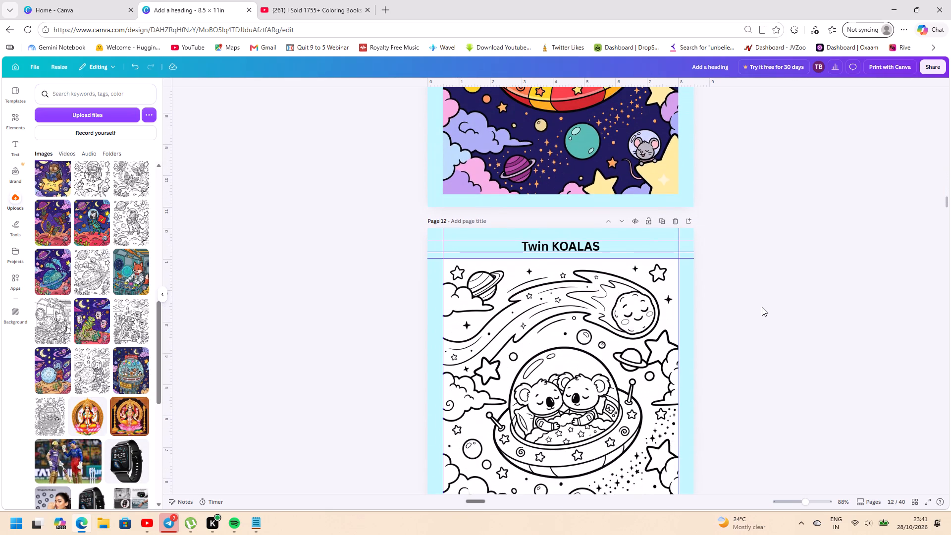
pyautogui.scroll(-9, 762, 307)
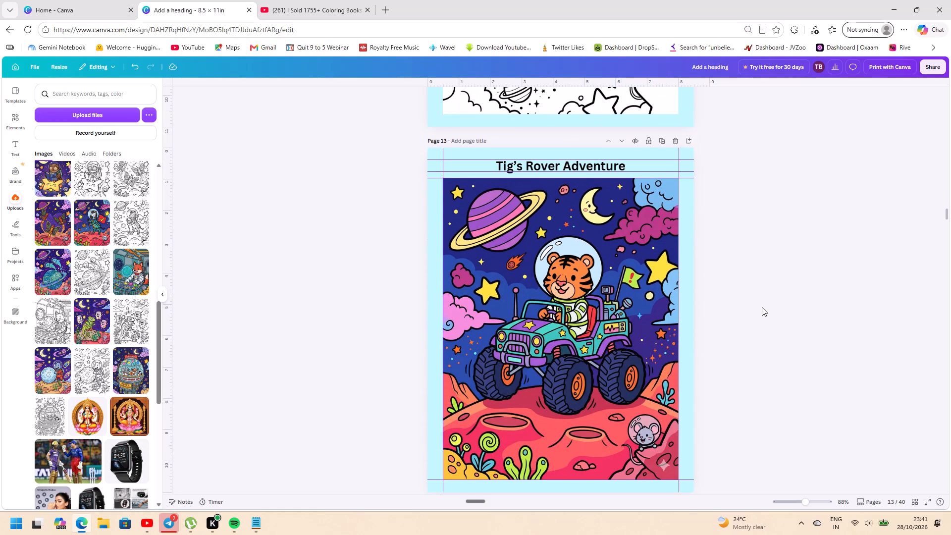
pyautogui.scroll(-6, 762, 307)
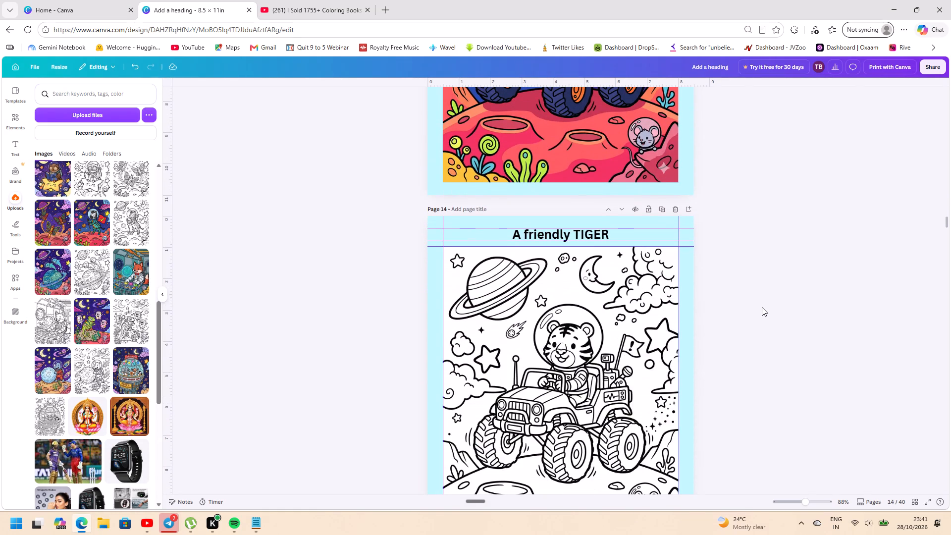
pyautogui.scroll(-7, 762, 307)
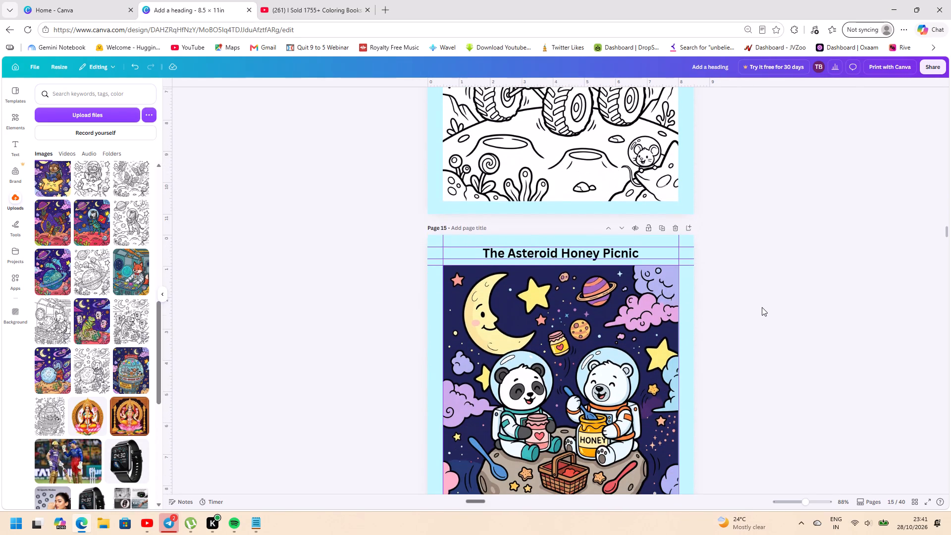
pyautogui.scroll(-4, 762, 307)
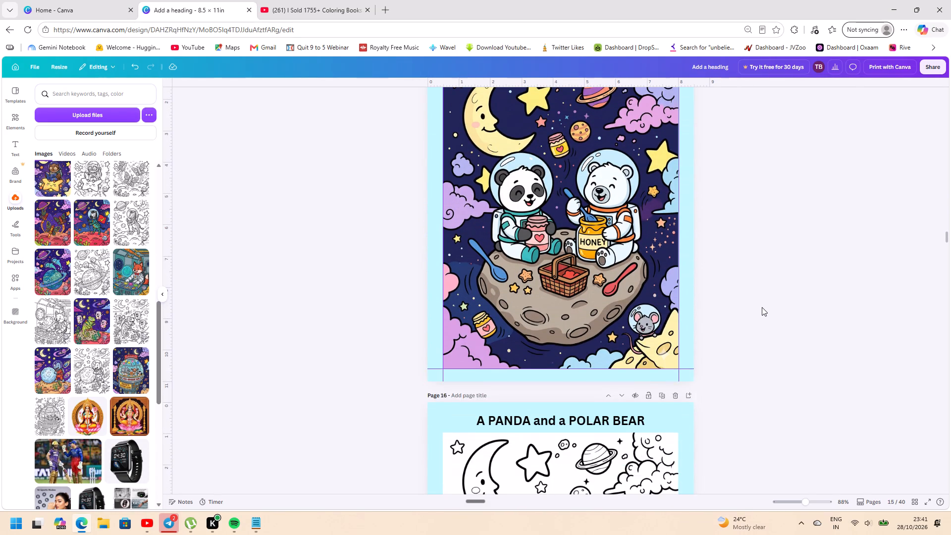
pyautogui.scroll(-5, 762, 307)
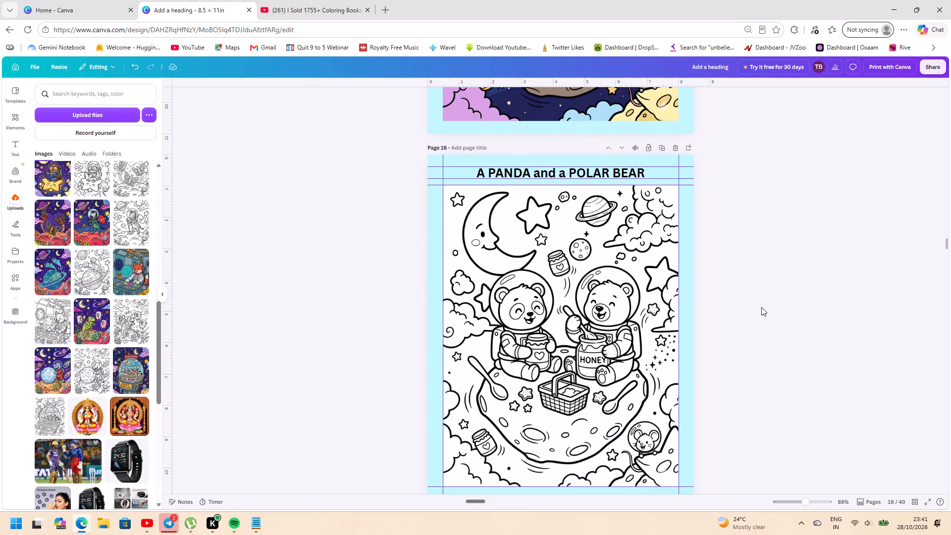
pyautogui.scroll(-7, 761, 307)
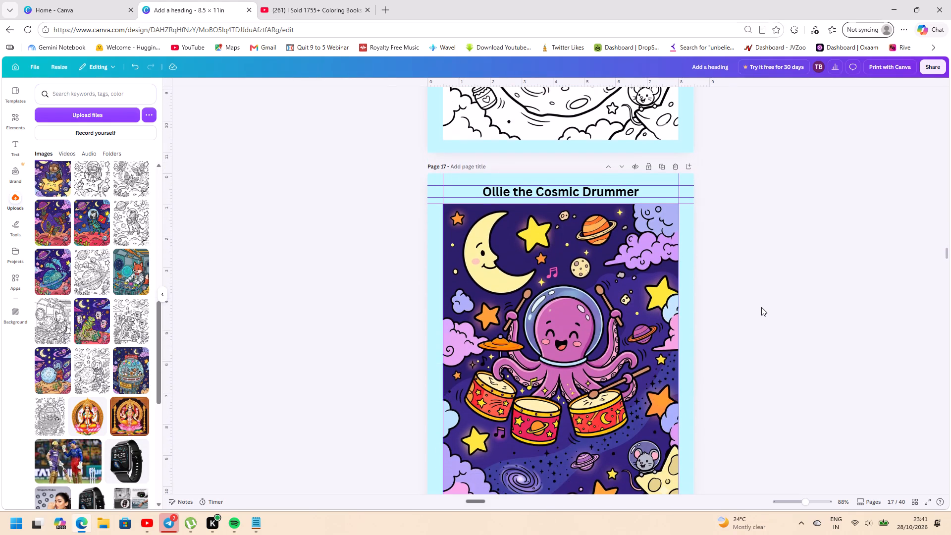
pyautogui.scroll(-3, 761, 307)
pyautogui.scroll(1, 761, 307)
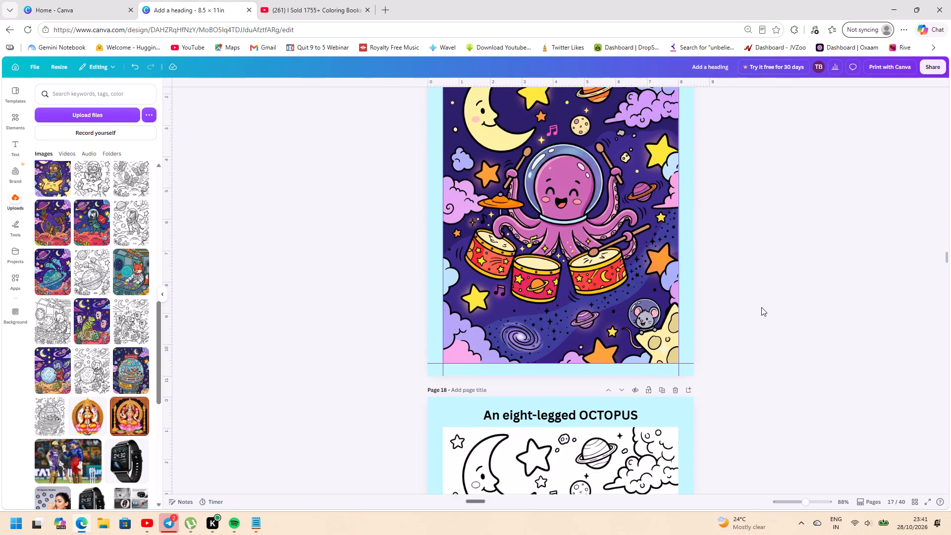
pyautogui.scroll(-3, 761, 307)
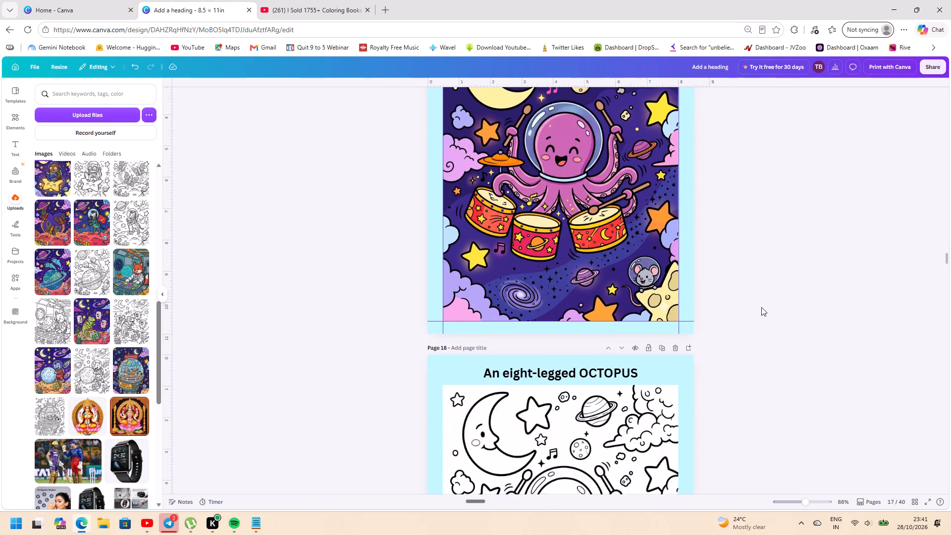
pyautogui.scroll(-3, 761, 307)
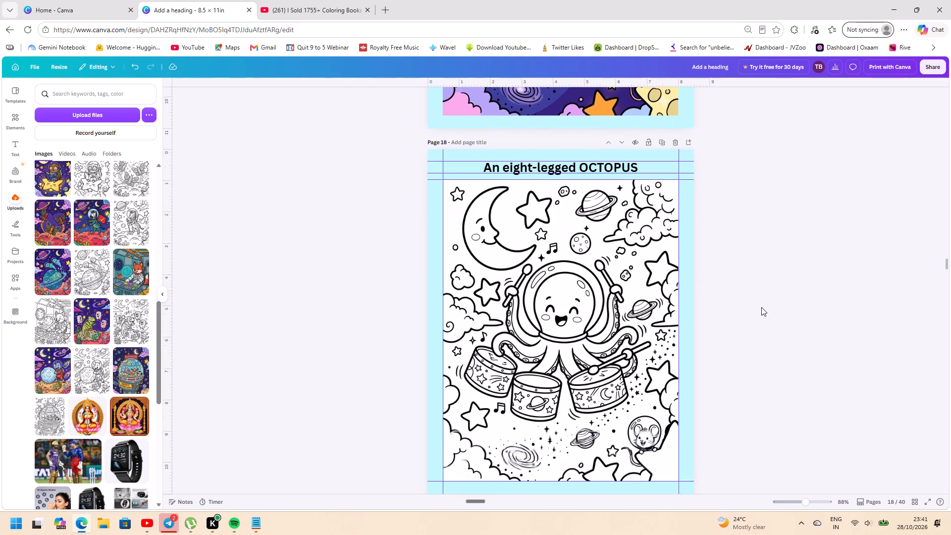
pyautogui.scroll(-5, 761, 307)
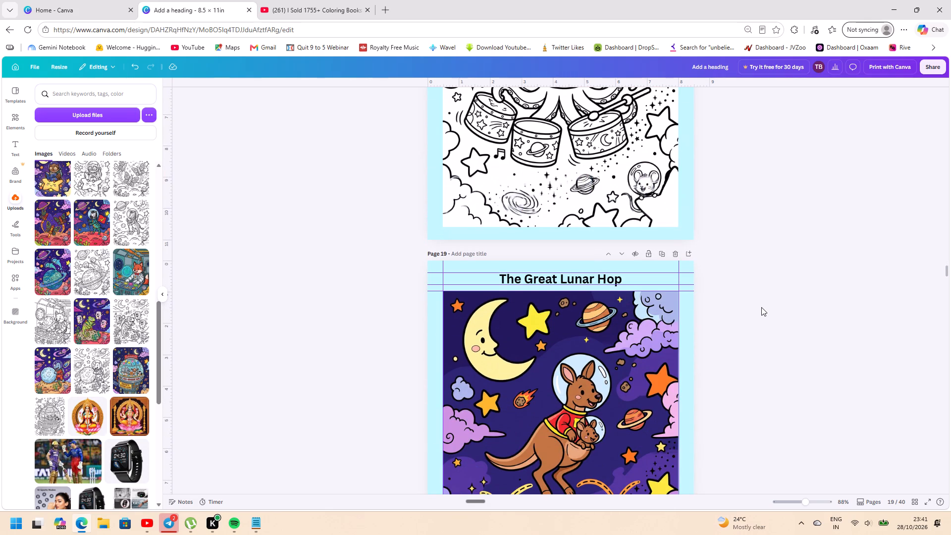
pyautogui.scroll(-3, 761, 307)
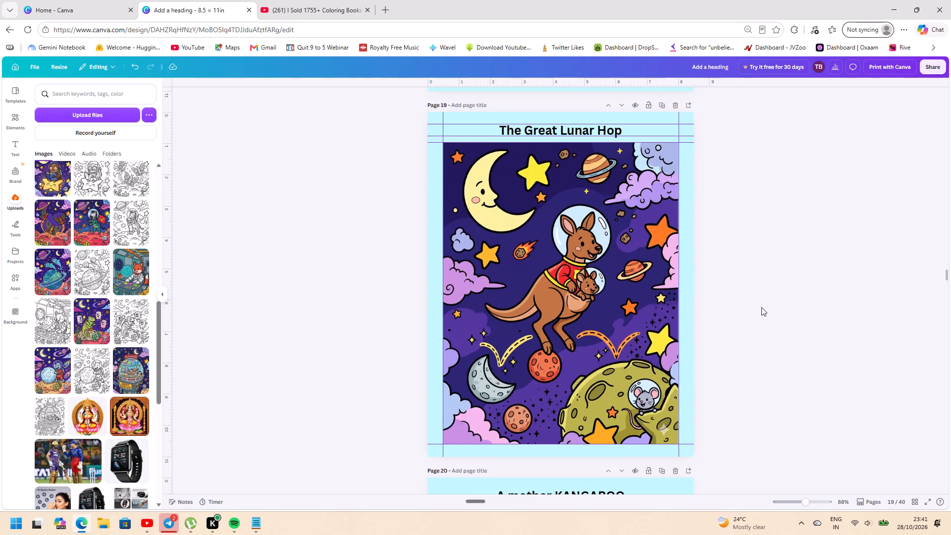
pyautogui.scroll(-7, 761, 307)
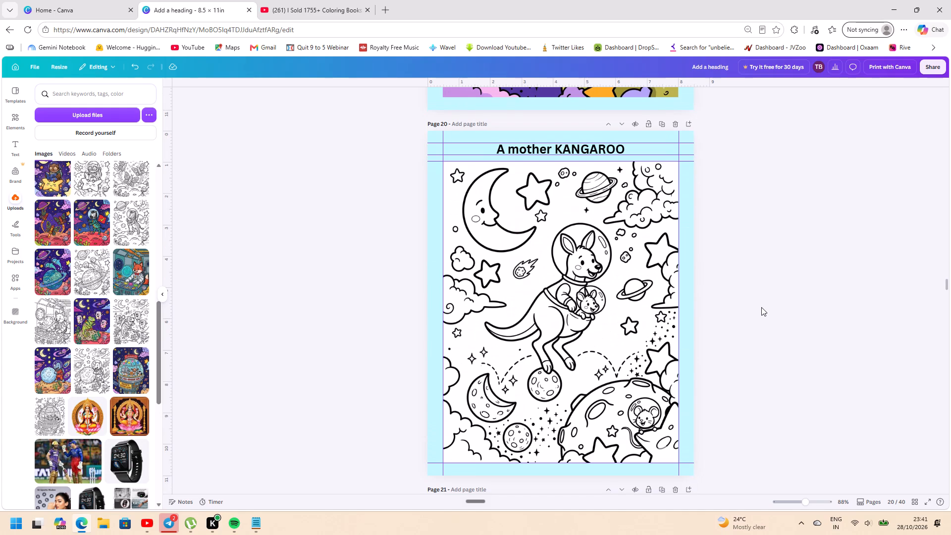
pyautogui.scroll(-6, 761, 307)
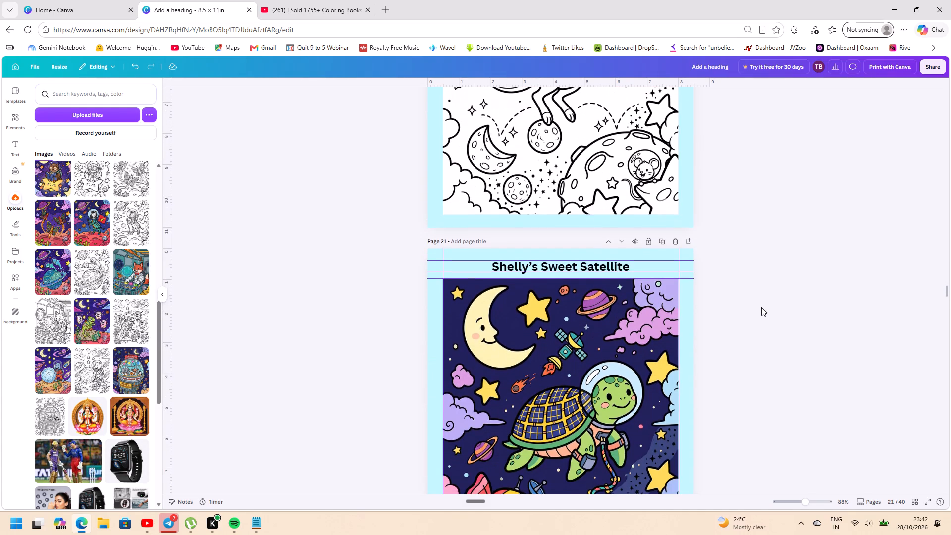
pyautogui.scroll(-7, 761, 307)
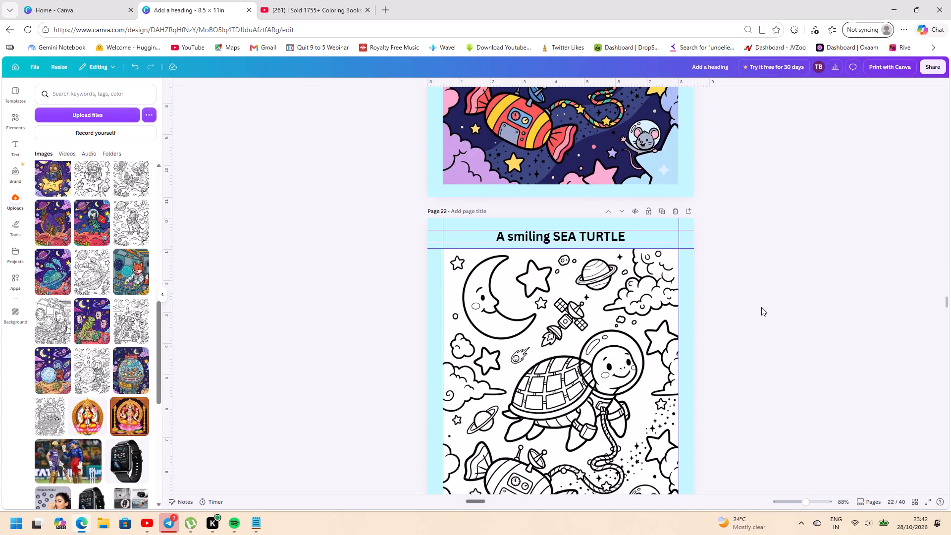
pyautogui.scroll(-9, 761, 307)
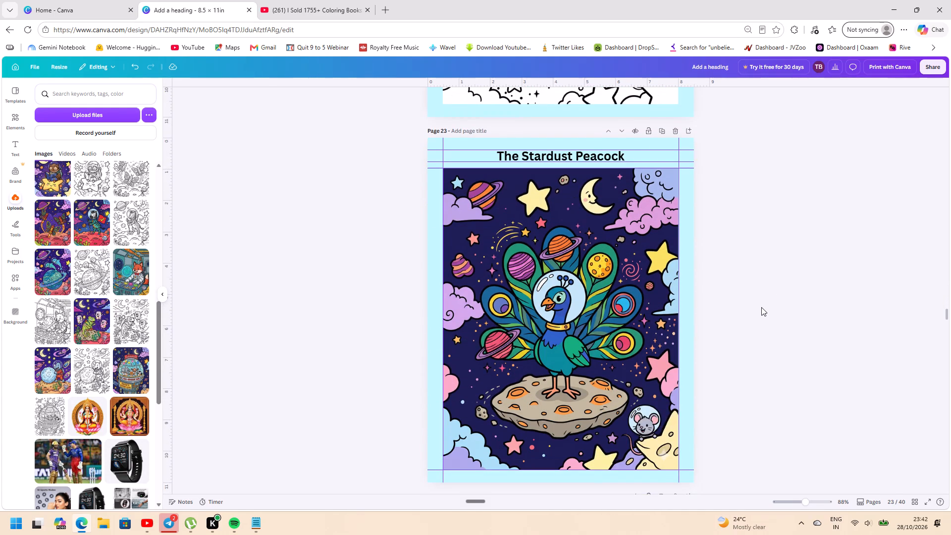
pyautogui.scroll(-7, 761, 307)
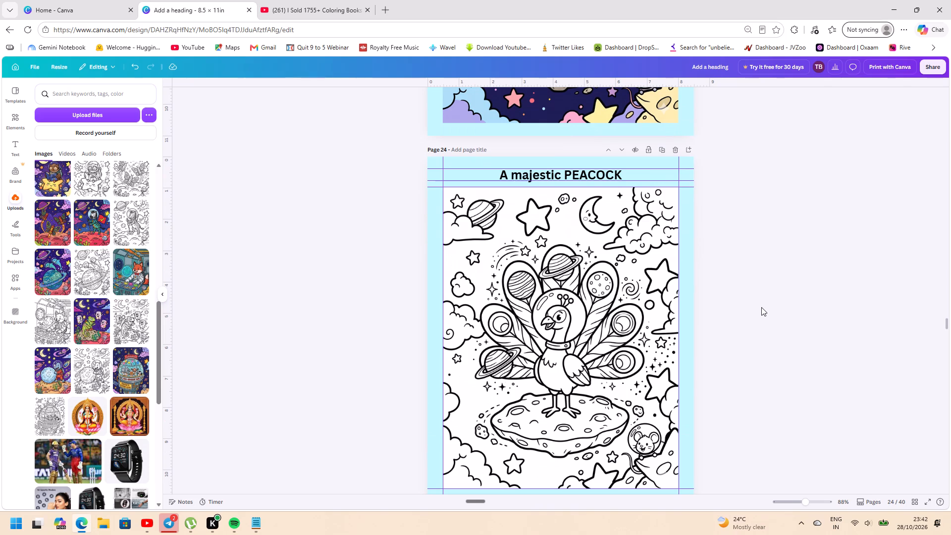
pyautogui.scroll(-8, 761, 307)
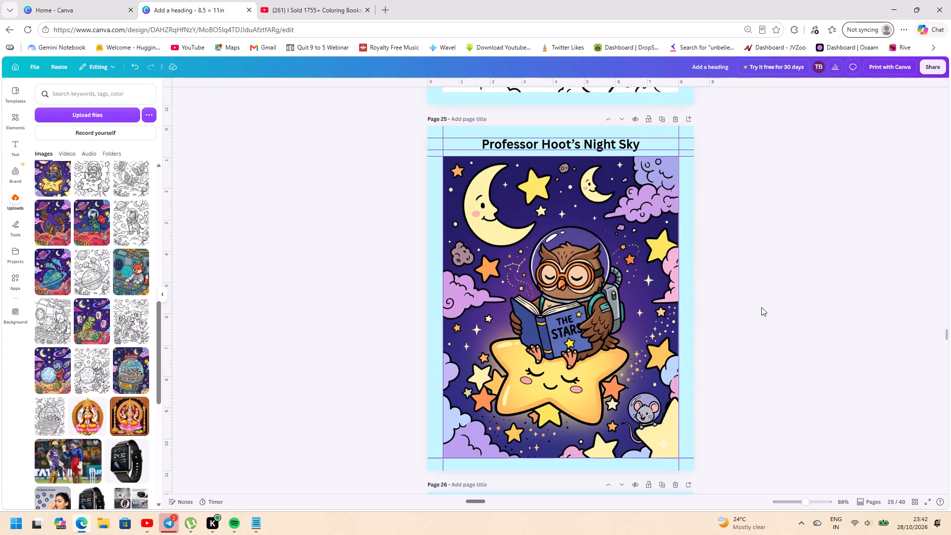
pyautogui.scroll(-6, 761, 307)
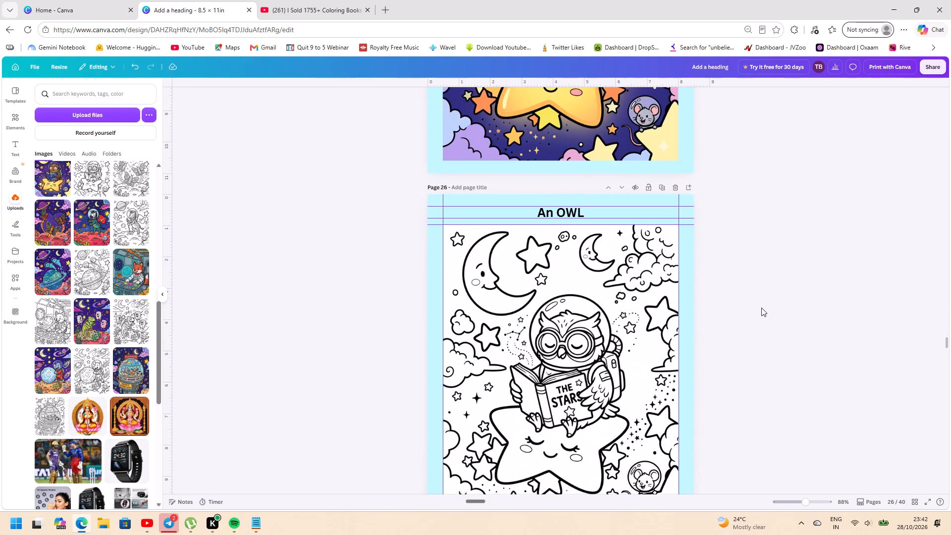
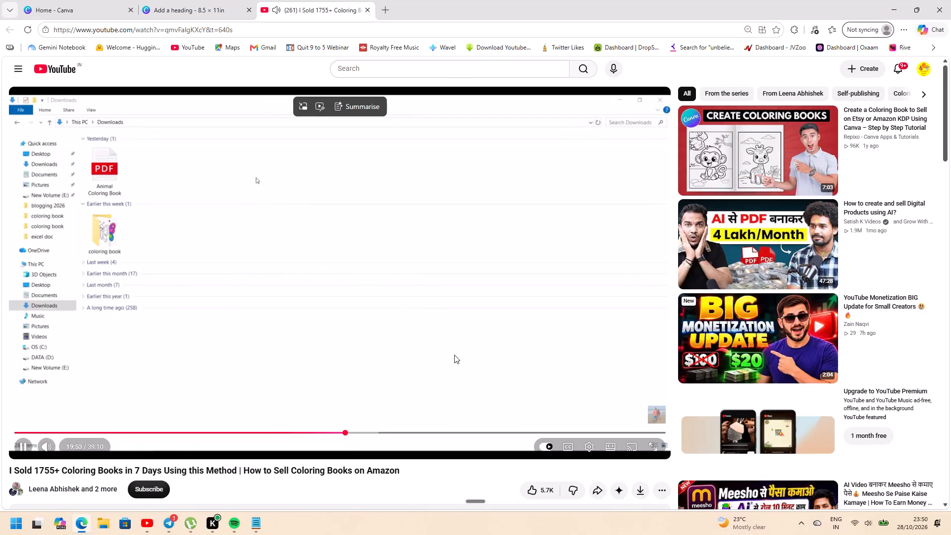
# Switch back to the Canva design and review the headings and pictures from page 26 through page 40.
pyautogui.hotkey('alt', 'Tab')
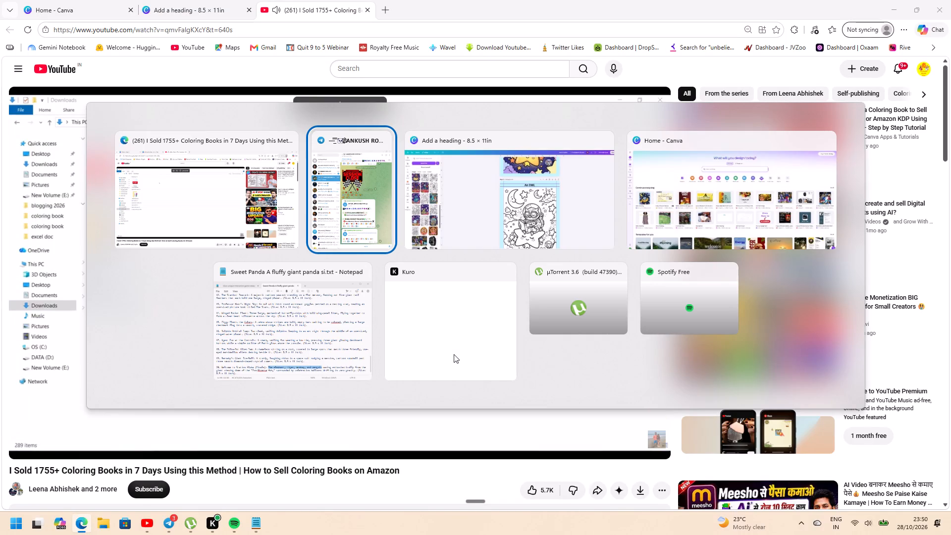
pyautogui.hotkey('alt', 'Tab')
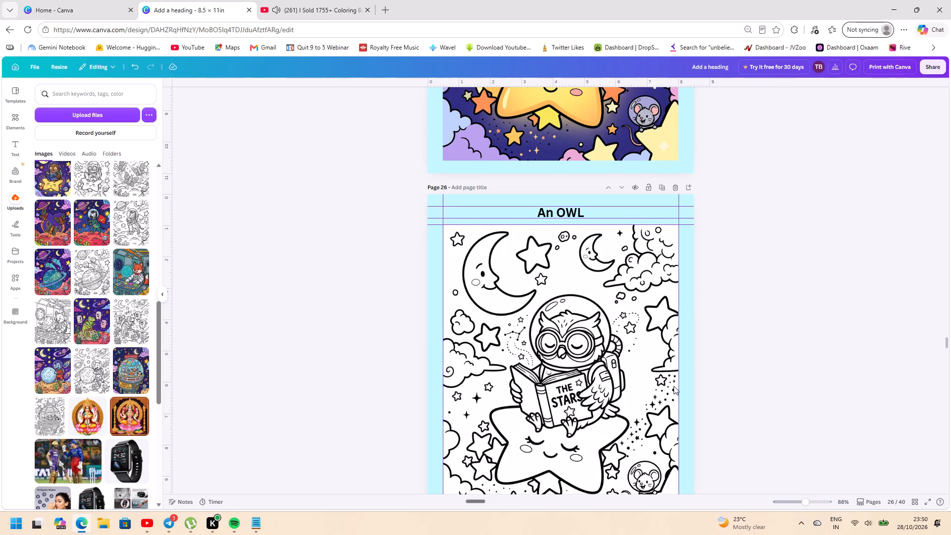
pyautogui.scroll(-6, 681, 392)
pyautogui.scroll(-15, 681, 392)
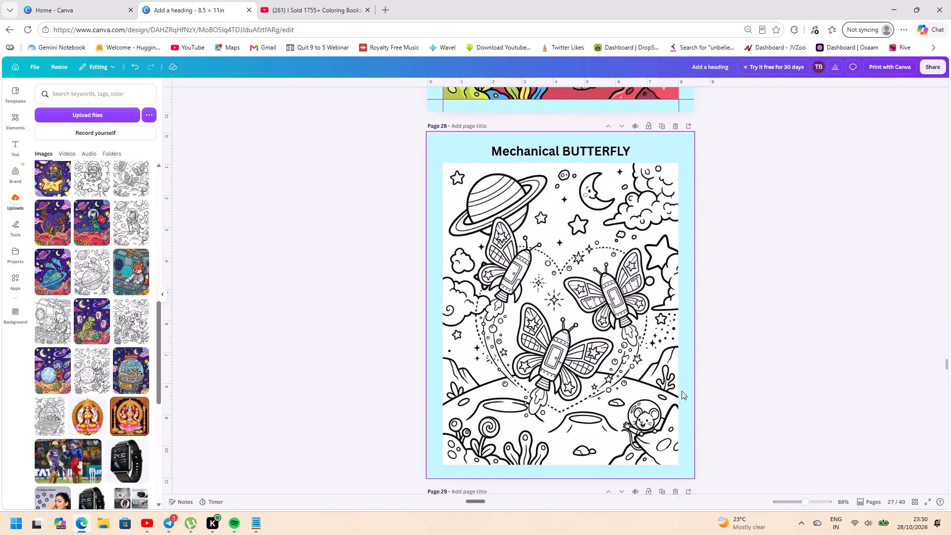
pyautogui.scroll(-20, 682, 391)
pyautogui.scroll(-16, 682, 391)
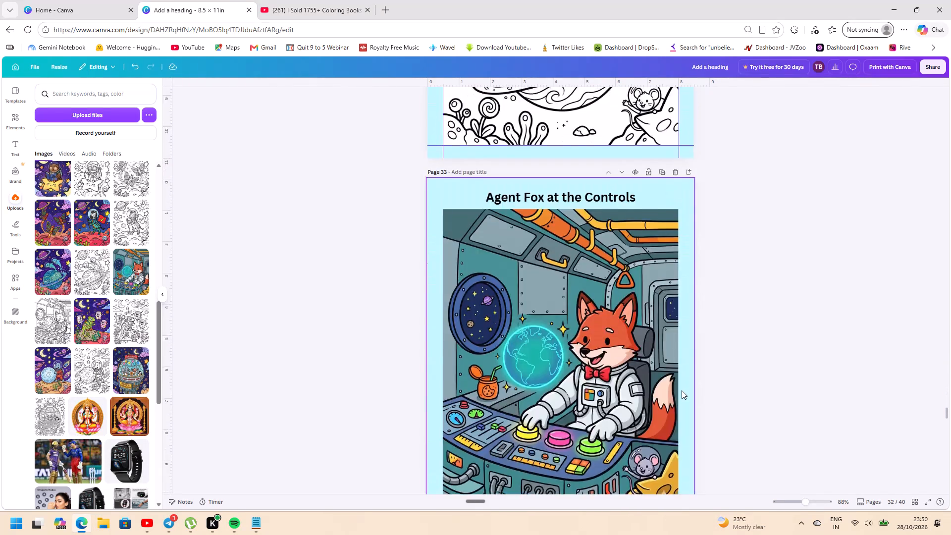
pyautogui.scroll(-20, 682, 390)
pyautogui.scroll(-5, 682, 390)
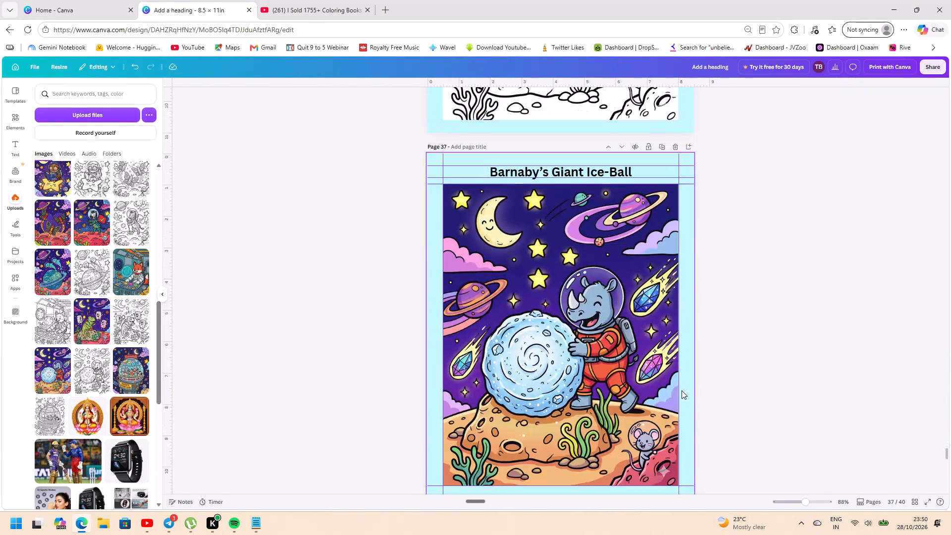
pyautogui.scroll(-20, 682, 390)
pyautogui.scroll(-12, 682, 390)
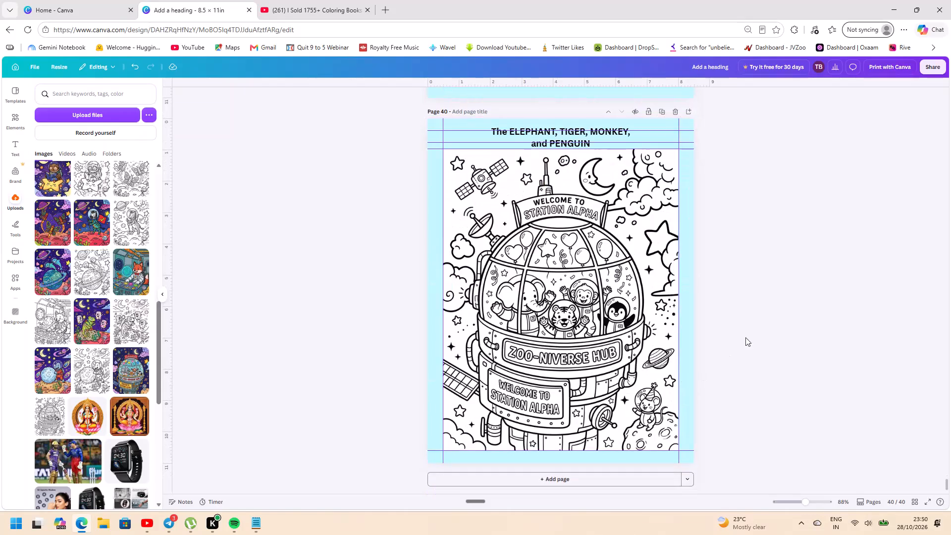
# Download all pages of the design as a PDF with the Digital preset.
pyautogui.click(927, 65)
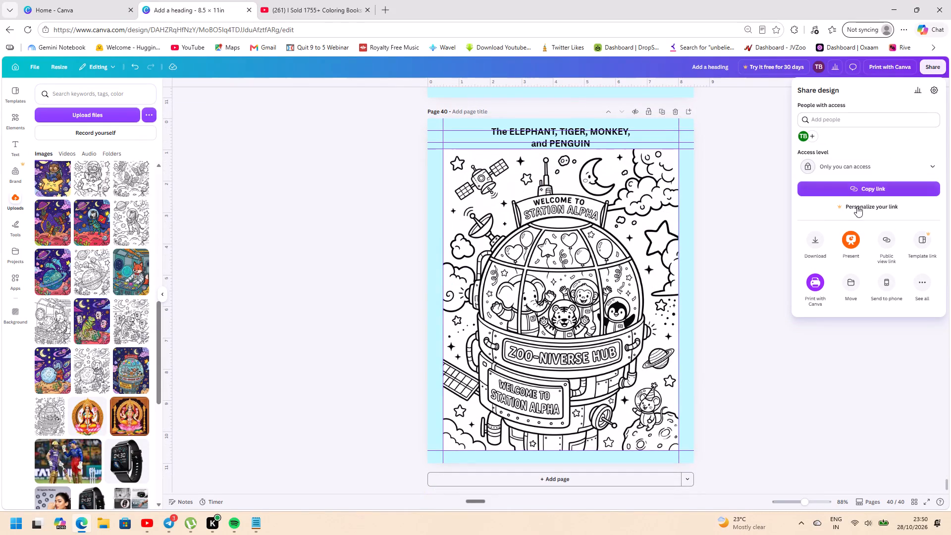
pyautogui.click(817, 248)
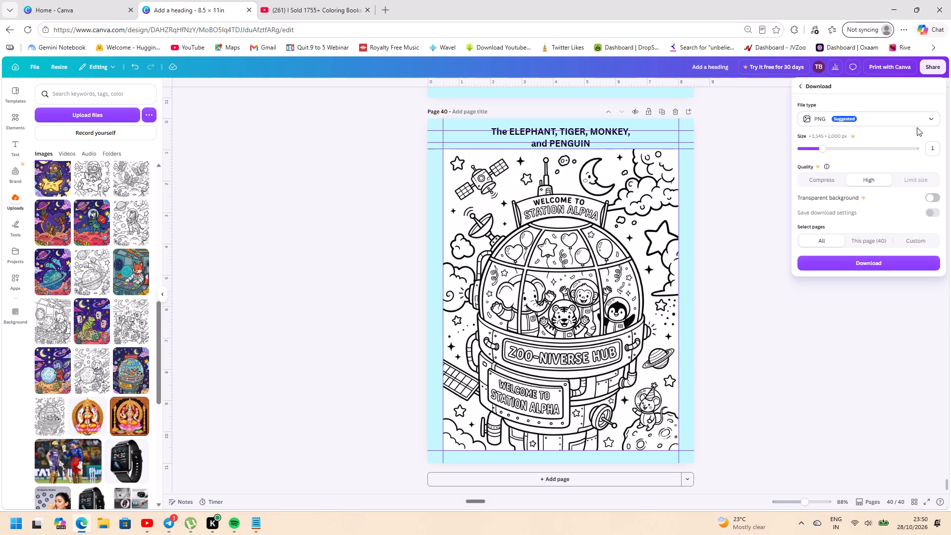
pyautogui.click(930, 120)
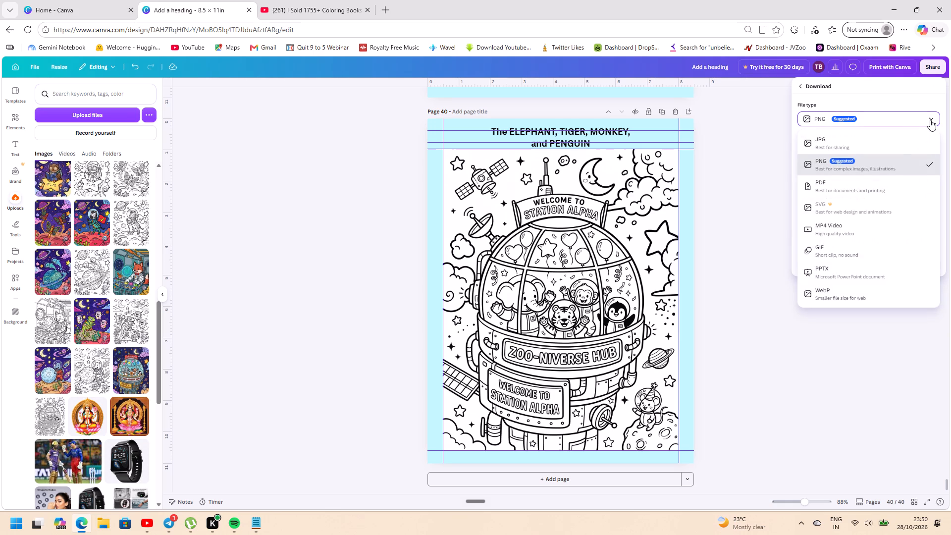
pyautogui.click(857, 189)
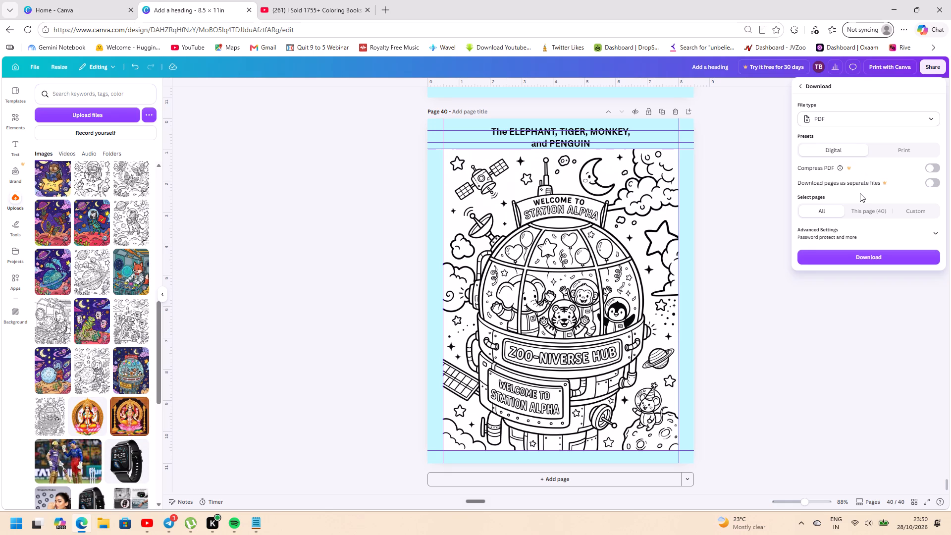
pyautogui.click(855, 256)
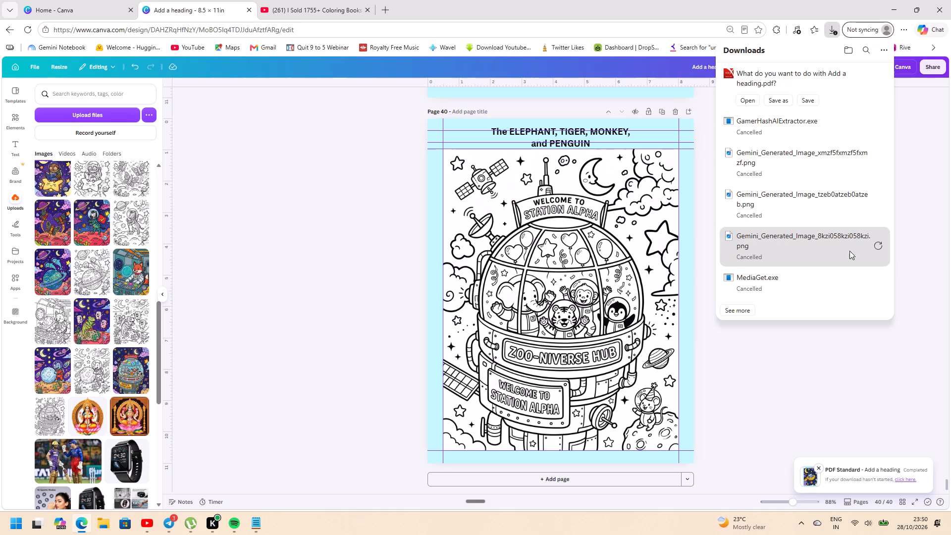
# Save the downloaded PDF as "Animal Coloring Book" in the Kdp folder inside Downloads > Etsy.
pyautogui.click(785, 102)
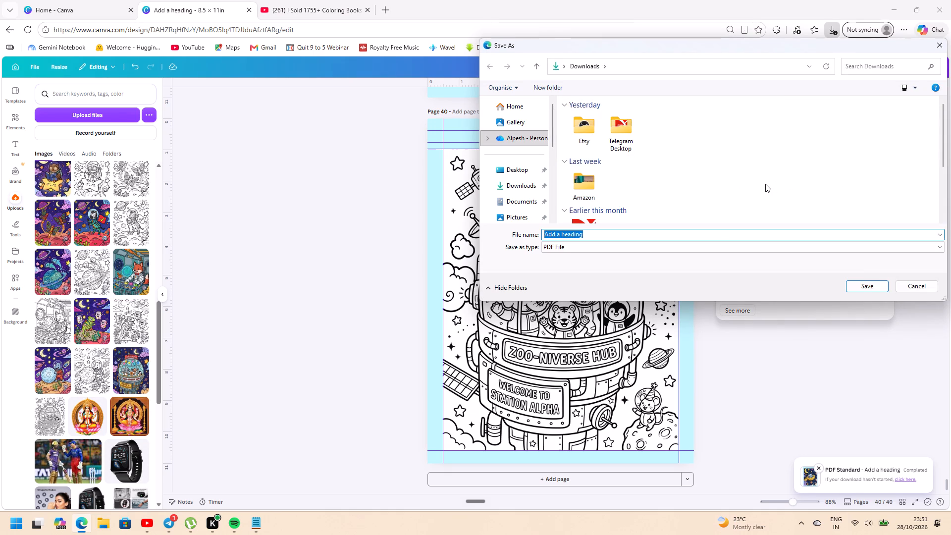
pyautogui.doubleClick(587, 138)
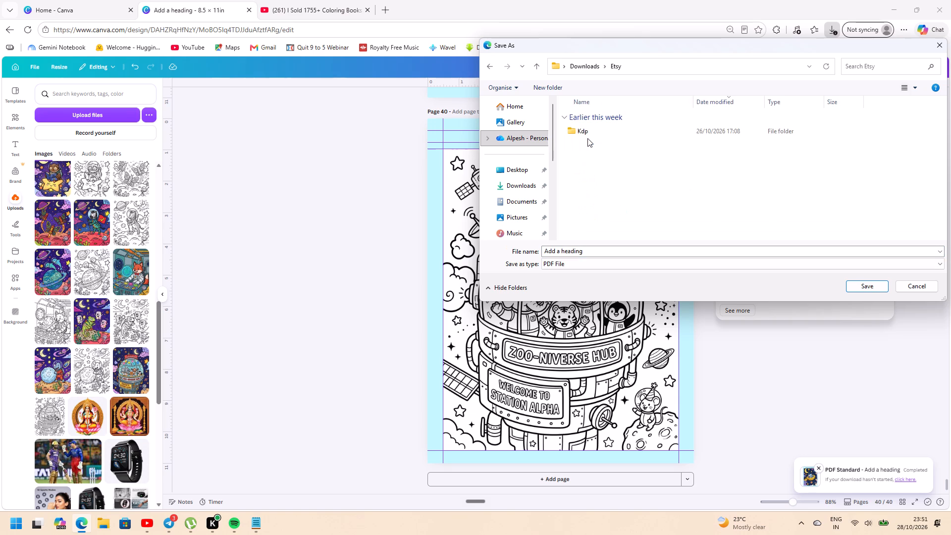
pyautogui.doubleClick(584, 134)
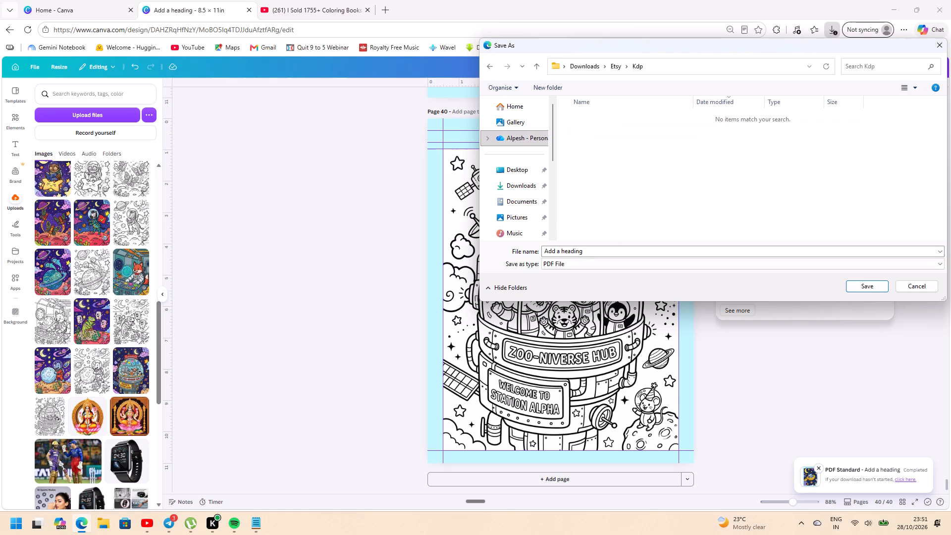
pyautogui.click(612, 249)
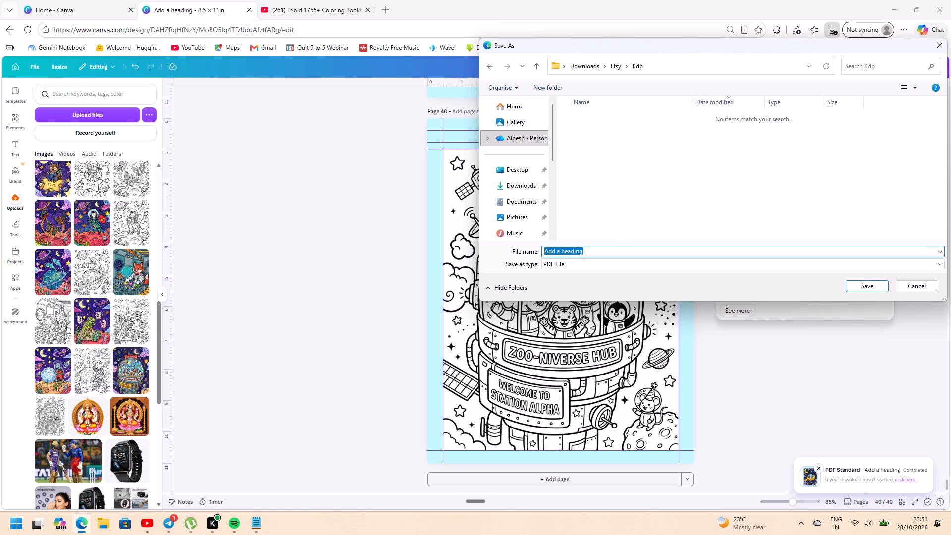
pyautogui.write('aN')
pyautogui.press('BackSpace')
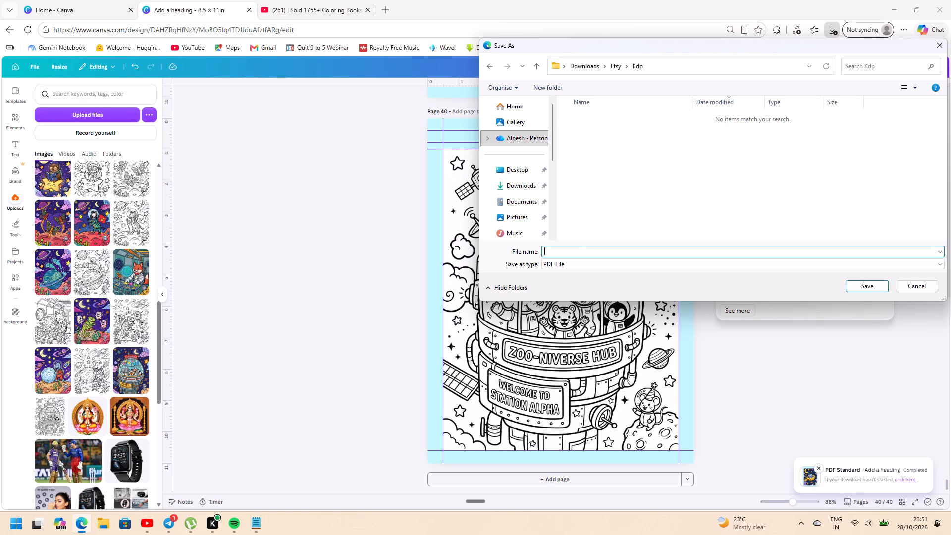
pyautogui.write('ANi')
pyautogui.press('BackSpace')
pyautogui.press('BackSpace')
pyautogui.write('ni')
pyautogui.write('mal Coloring Book')
pyautogui.click(860, 286)
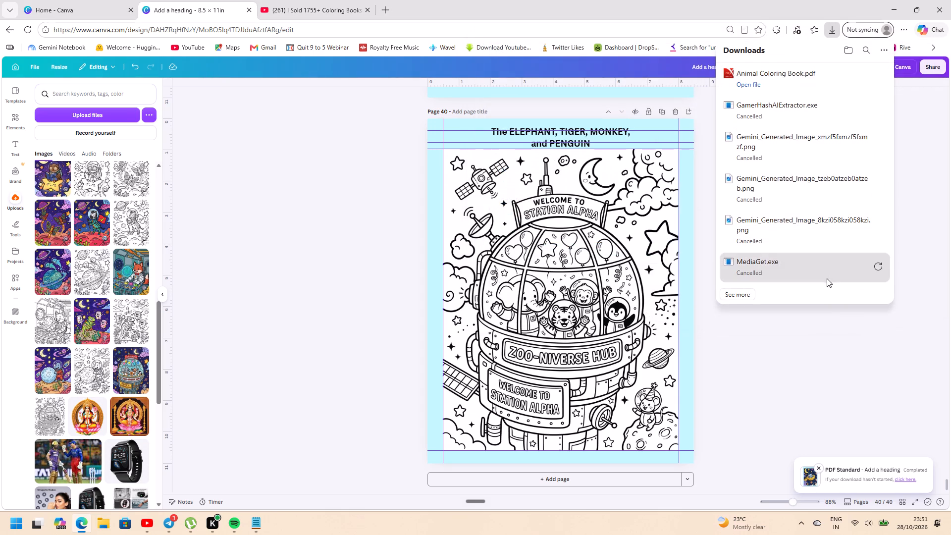
# Open the downloaded Animal Coloring Book PDF and review the headings and pictures from page 1 through page 12.
pyautogui.click(752, 86)
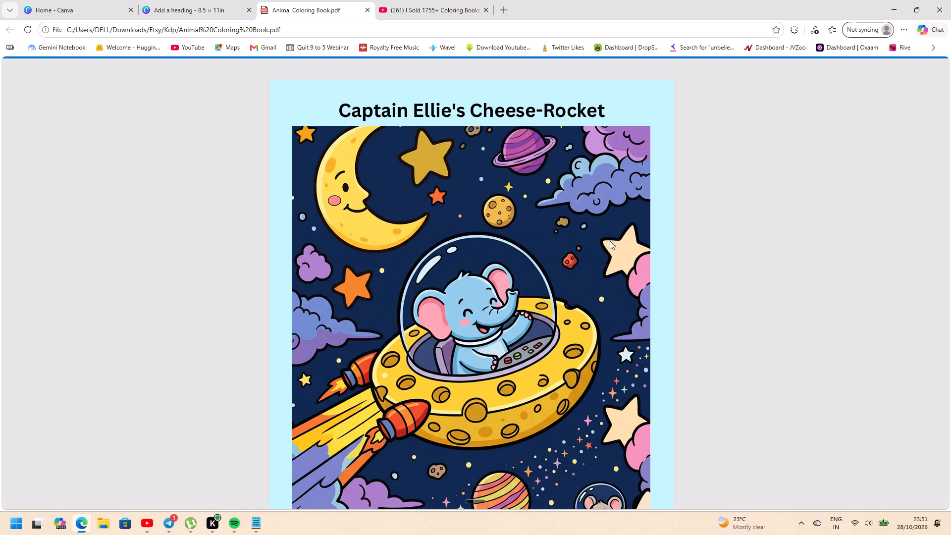
pyautogui.scroll(-4, 610, 241)
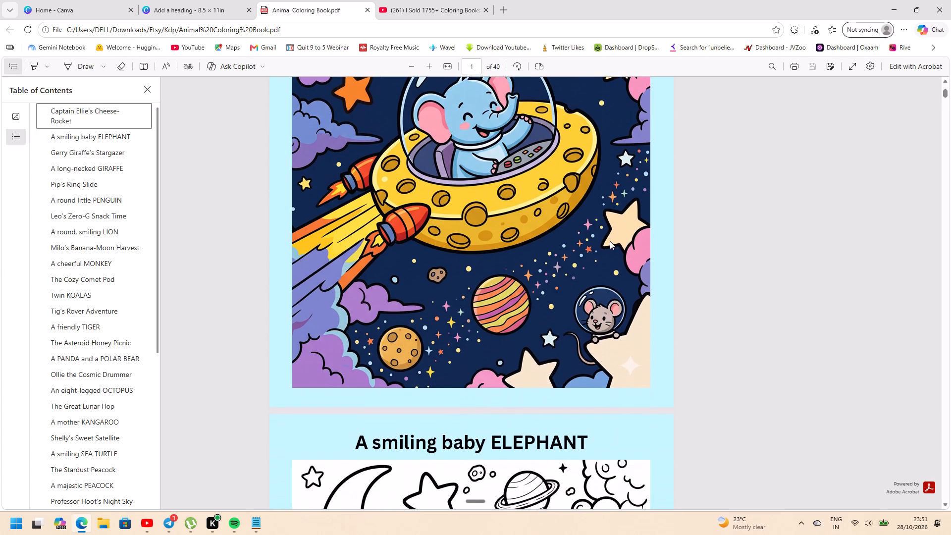
pyautogui.scroll(-7, 610, 241)
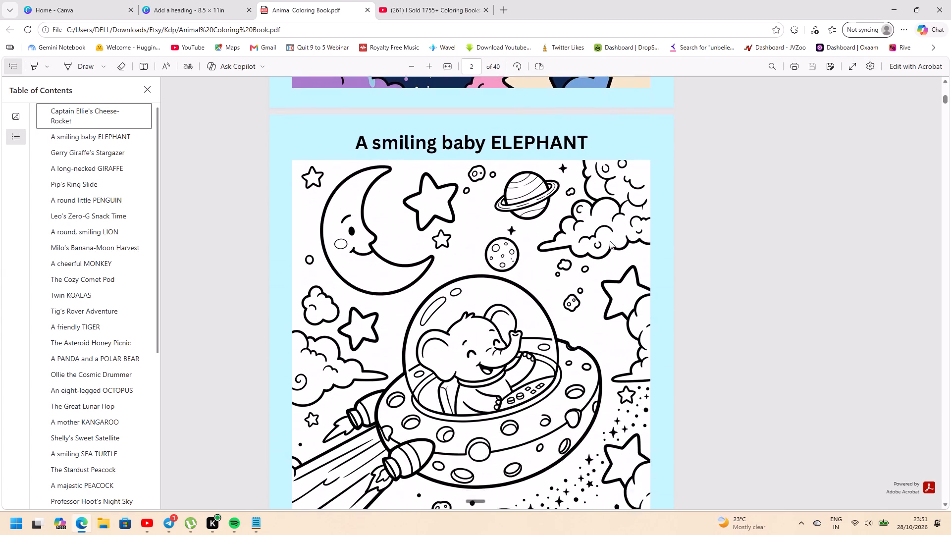
pyautogui.scroll(-6, 610, 241)
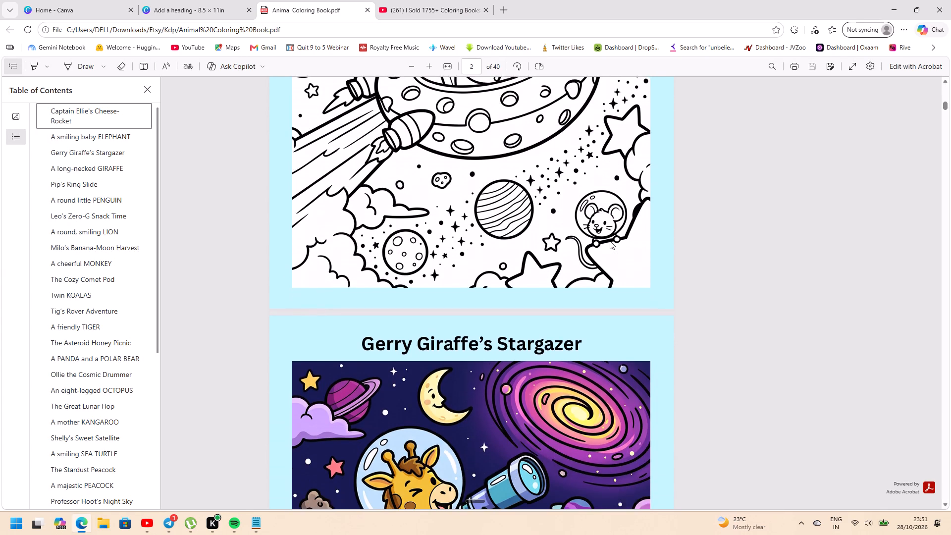
pyautogui.scroll(-5, 610, 241)
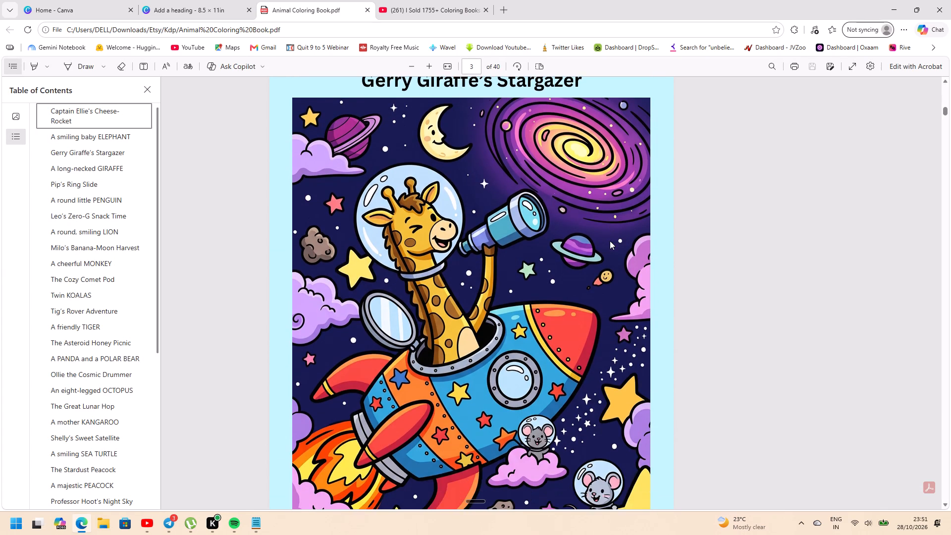
pyautogui.scroll(-8, 610, 241)
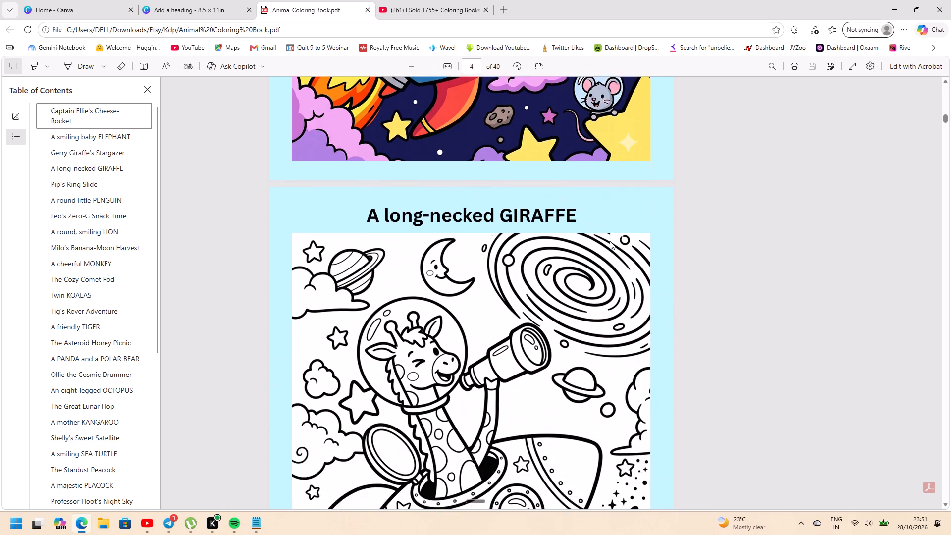
pyautogui.scroll(-14, 610, 241)
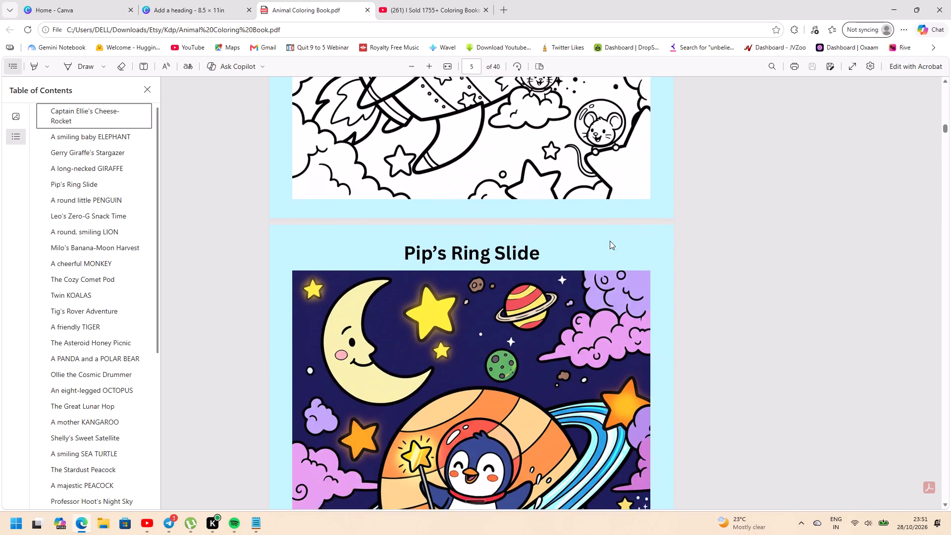
pyautogui.scroll(-20, 610, 241)
pyautogui.scroll(-7, 610, 241)
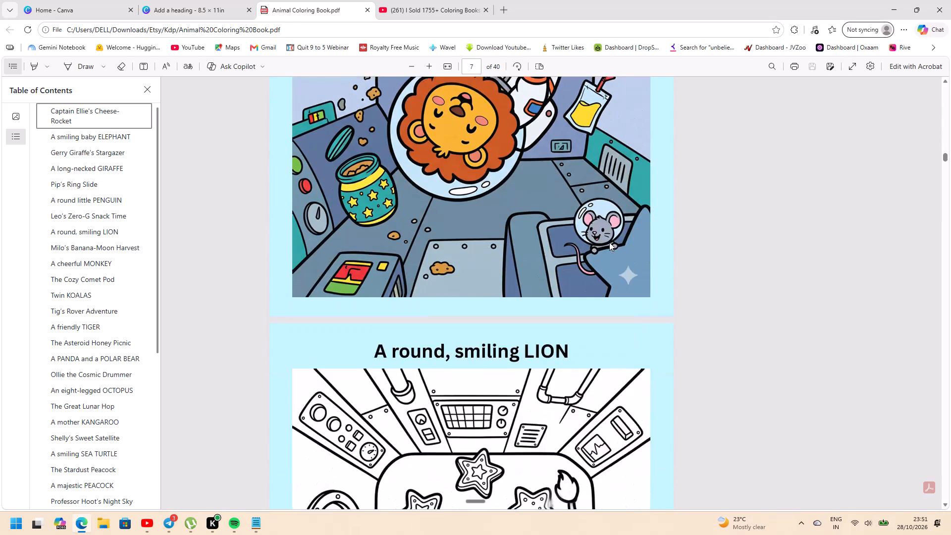
pyautogui.scroll(-20, 609, 242)
pyautogui.scroll(-7, 609, 242)
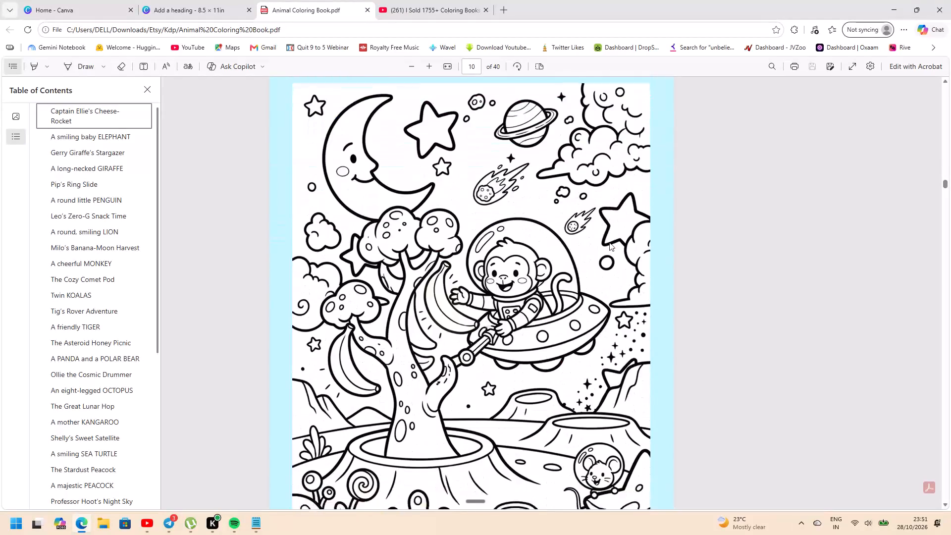
pyautogui.scroll(-8, 609, 242)
pyautogui.scroll(6, 609, 242)
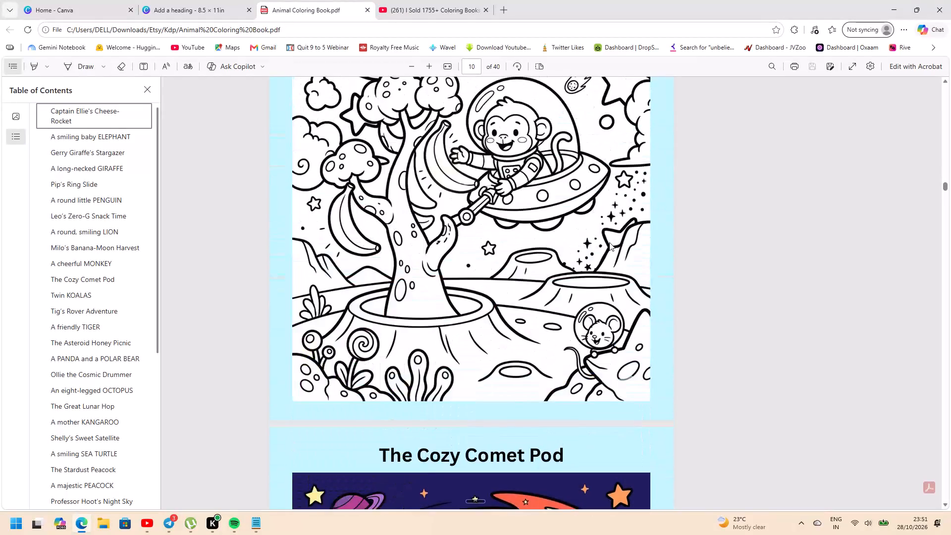
pyautogui.scroll(-17, 609, 242)
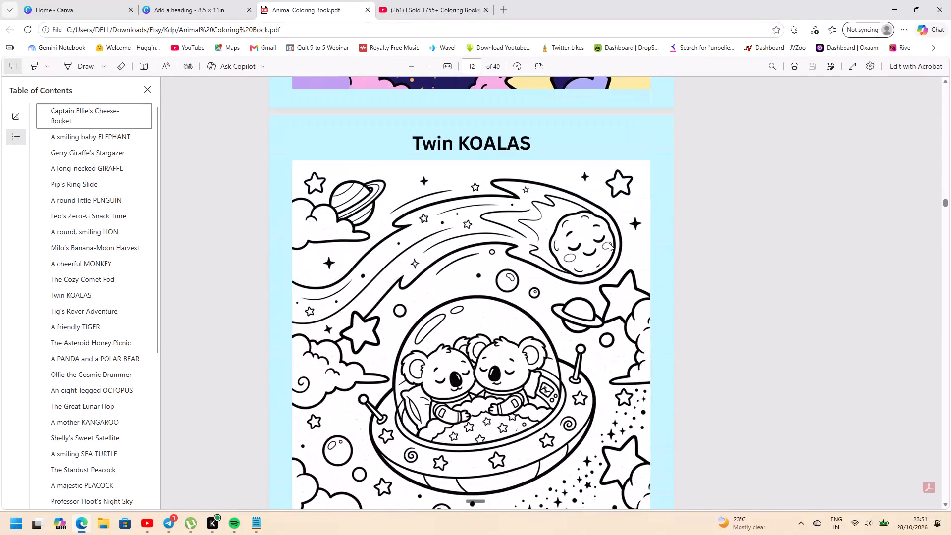
# Review the headings and pictures of the coloured and line-art pages in the PDF from page 12 through page 25.
pyautogui.scroll(-9, 609, 243)
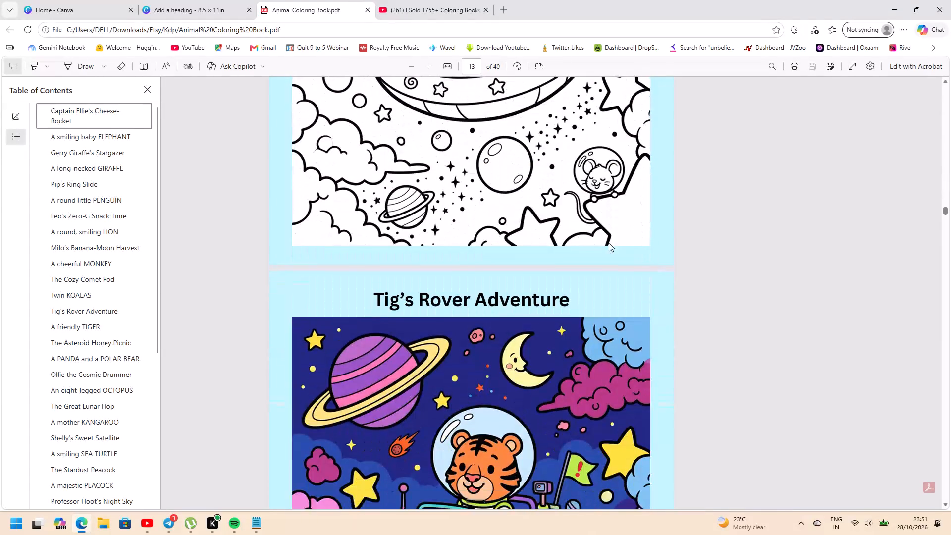
pyautogui.scroll(-3, 609, 243)
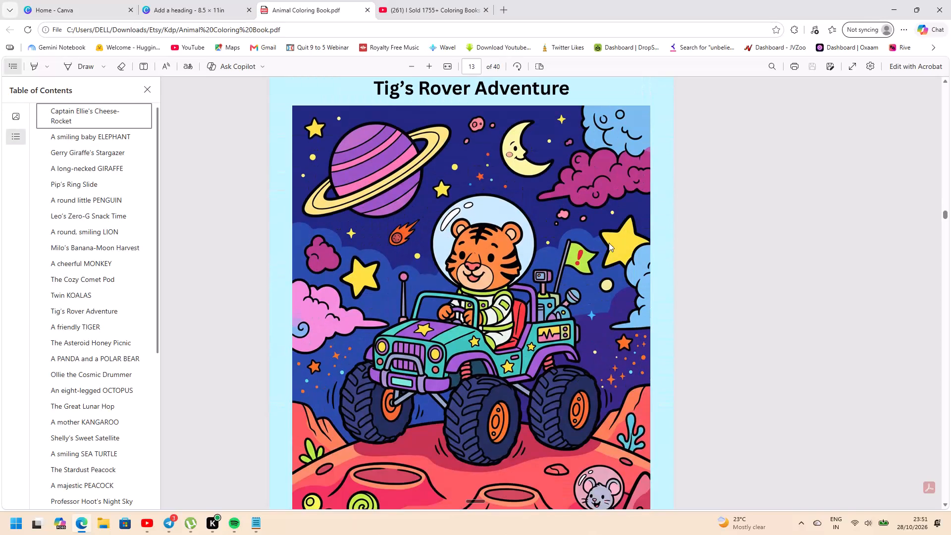
pyautogui.scroll(-14, 609, 243)
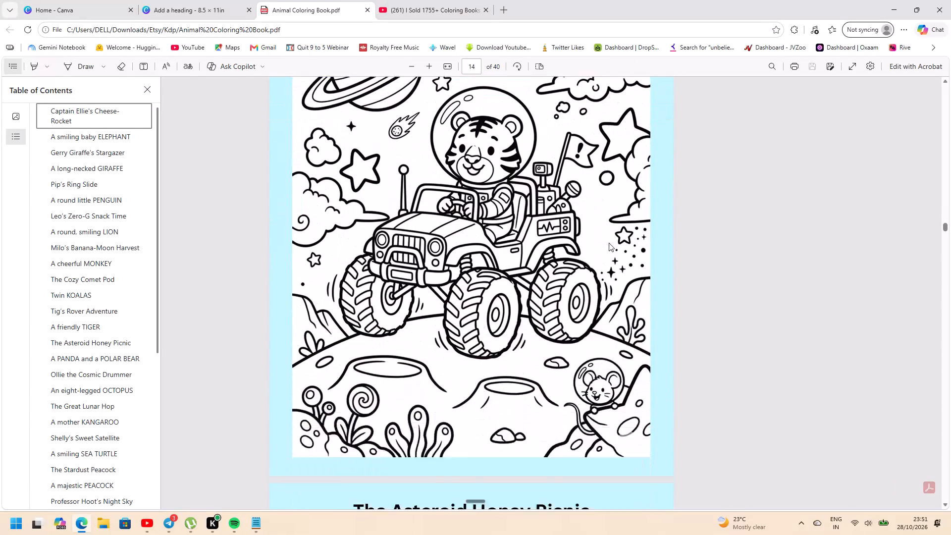
pyautogui.scroll(-9, 609, 243)
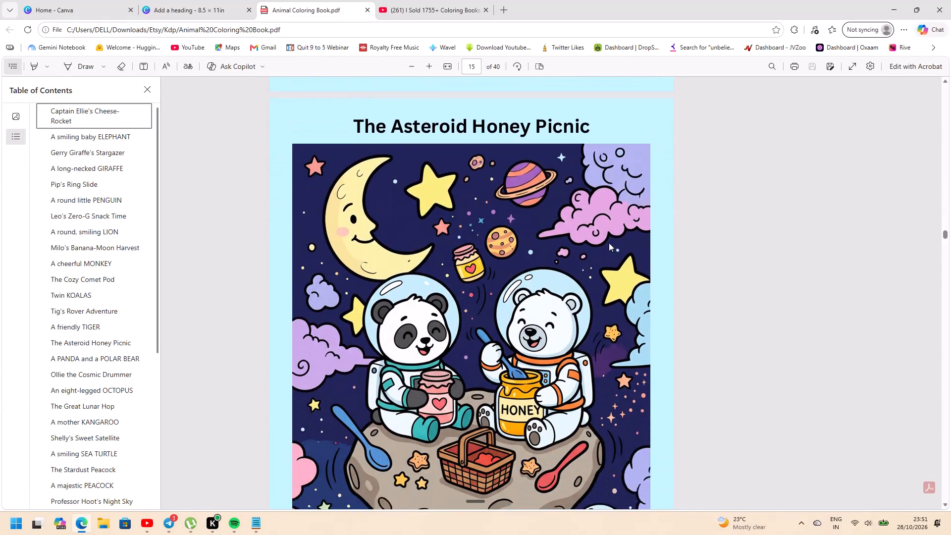
pyautogui.scroll(-9, 609, 243)
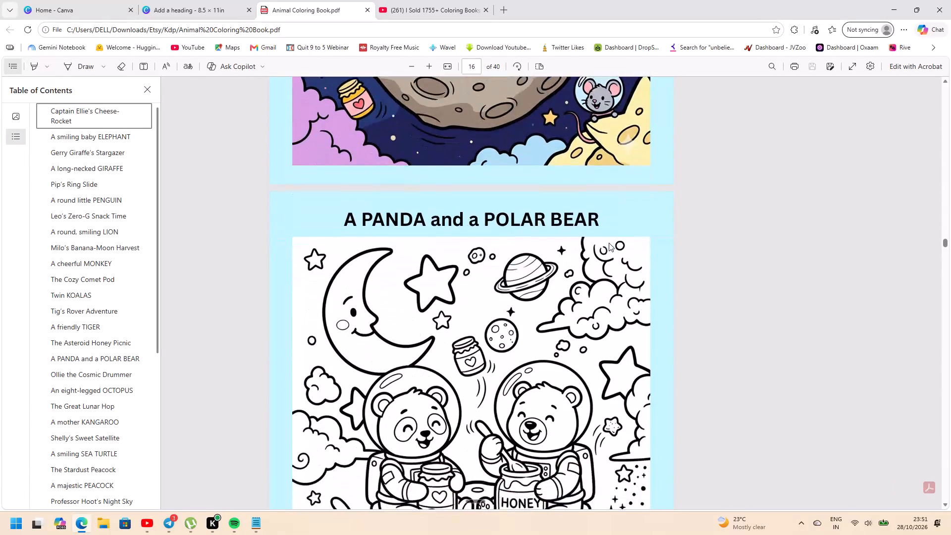
pyautogui.scroll(-15, 609, 243)
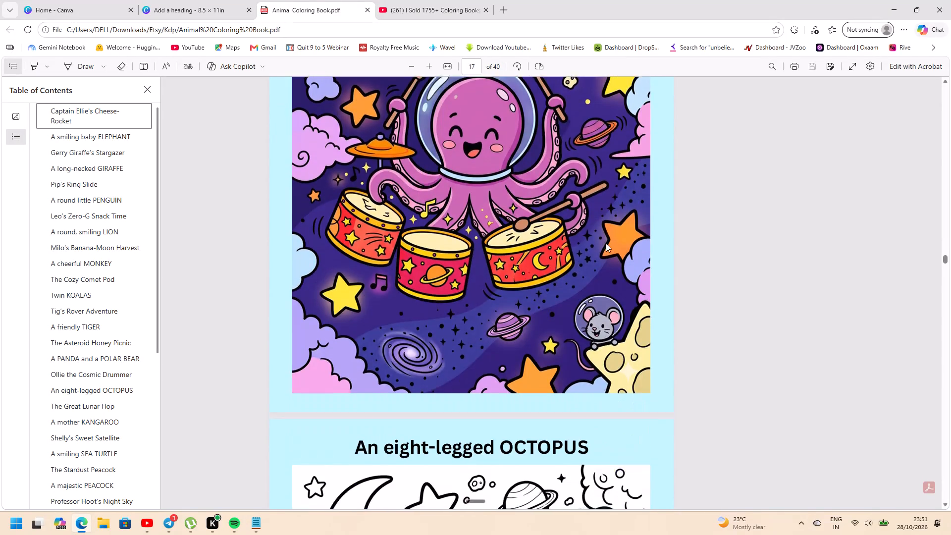
pyautogui.scroll(-17, 606, 243)
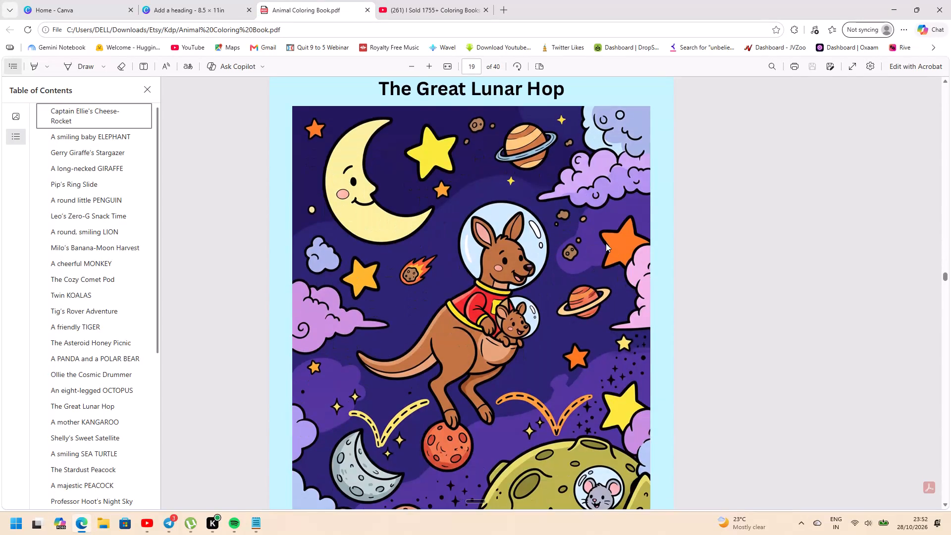
pyautogui.scroll(-19, 606, 243)
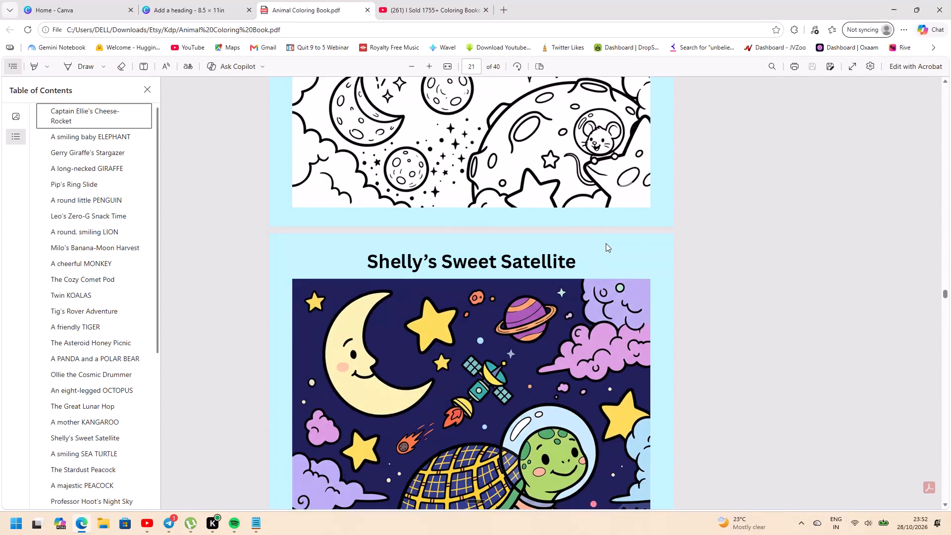
pyautogui.scroll(-3, 606, 243)
pyautogui.scroll(-20, 606, 243)
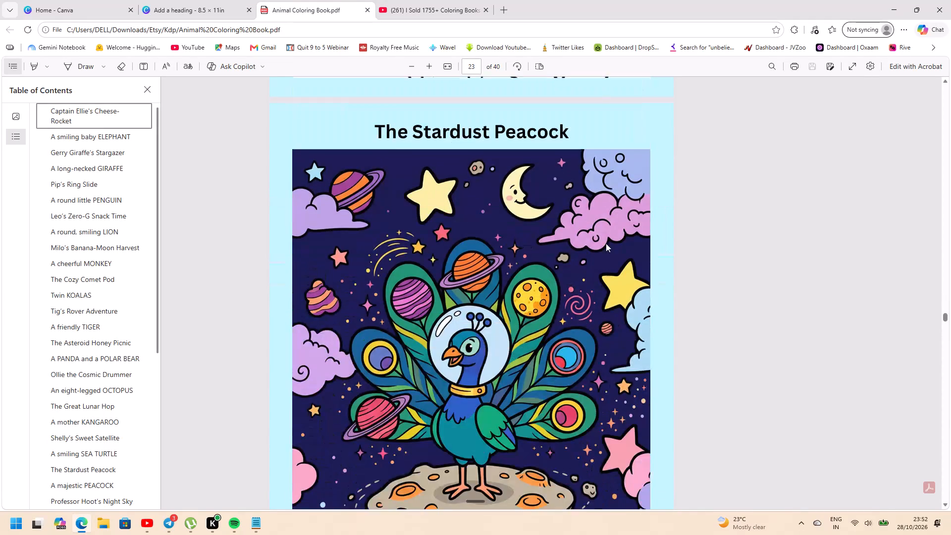
pyautogui.scroll(-20, 606, 243)
pyautogui.scroll(-6, 606, 243)
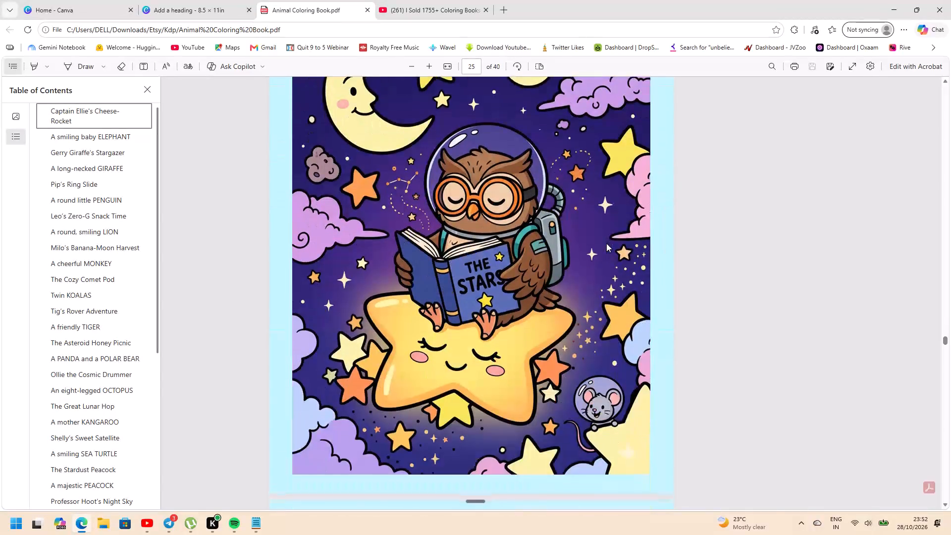
# Review the remaining PDF pages from page 25 through the Station Alpha line-art picture on page 40.
pyautogui.scroll(-17, 606, 243)
pyautogui.scroll(-6, 606, 243)
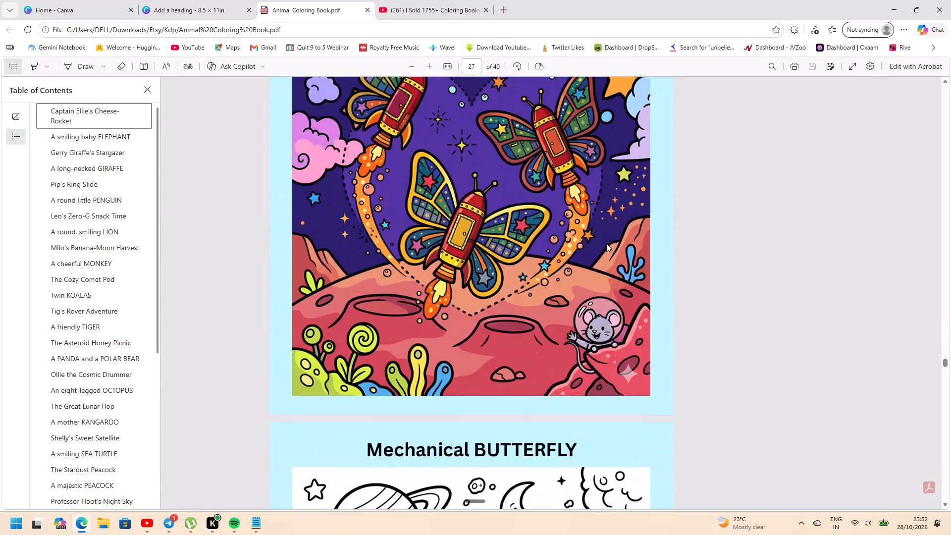
pyautogui.scroll(-20, 606, 243)
pyautogui.scroll(-9, 606, 243)
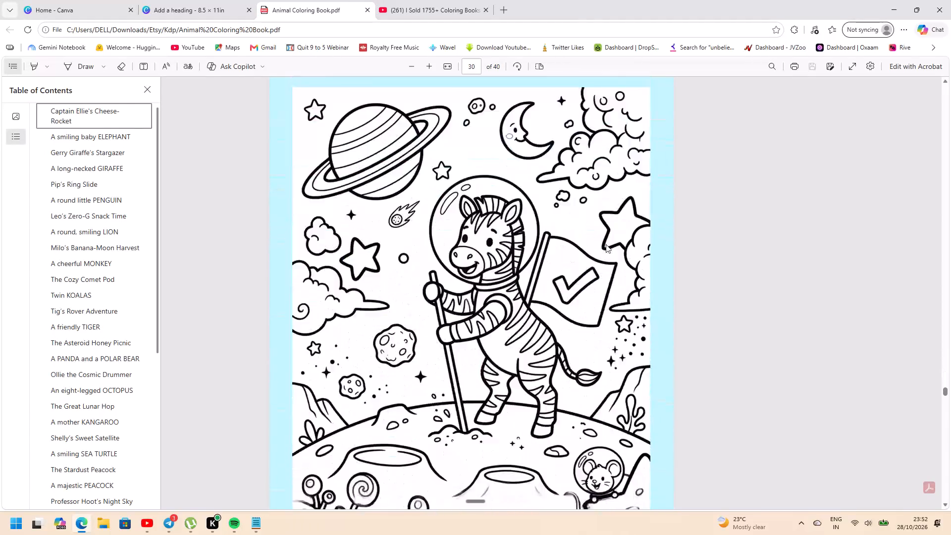
pyautogui.scroll(-18, 606, 244)
pyautogui.scroll(-9, 603, 247)
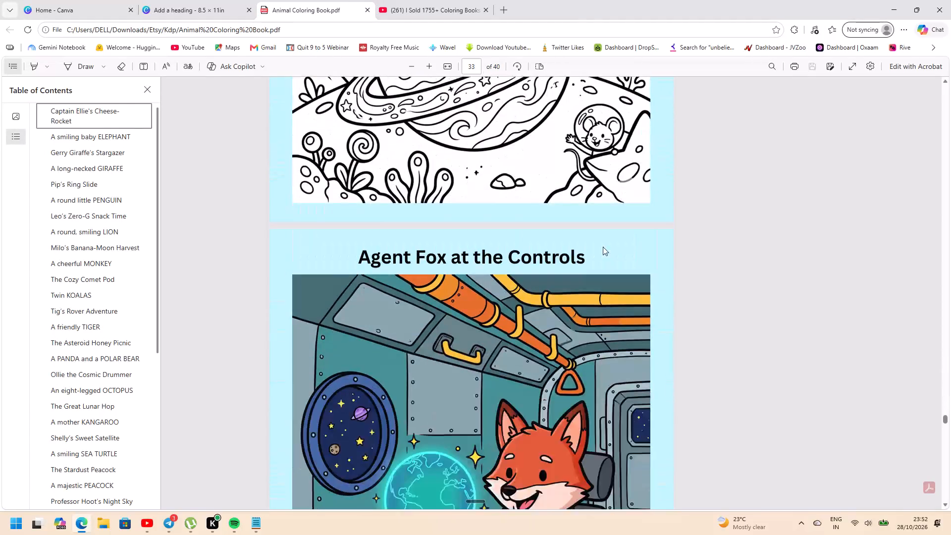
pyautogui.scroll(-20, 603, 247)
pyautogui.scroll(-11, 603, 247)
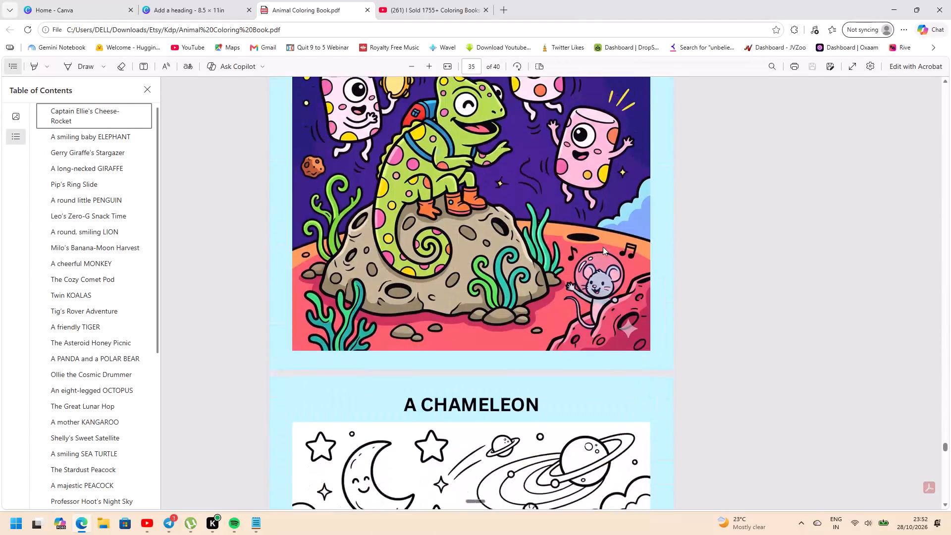
pyautogui.scroll(-20, 603, 247)
pyautogui.scroll(-10, 603, 247)
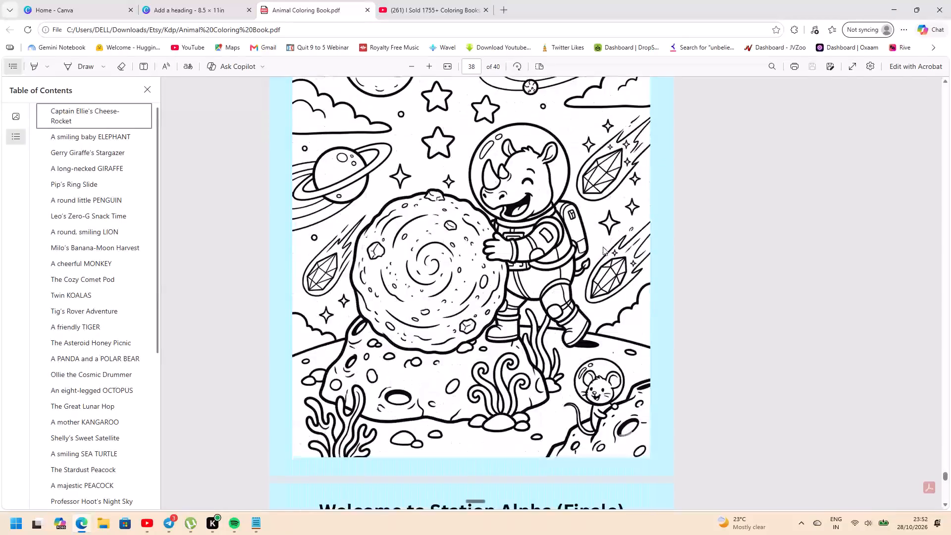
pyautogui.scroll(-20, 603, 247)
pyautogui.scroll(-2, 603, 247)
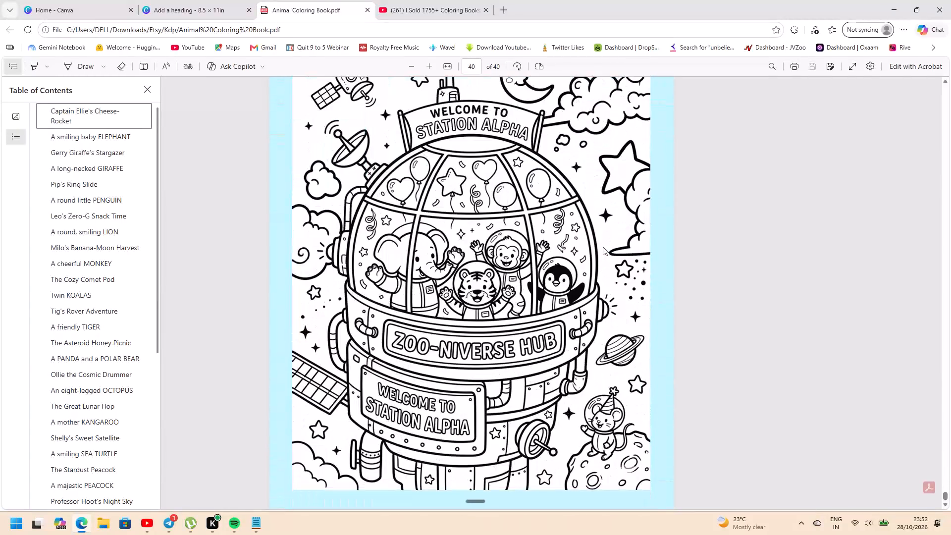
pyautogui.scroll(-3, 603, 247)
pyautogui.scroll(5, 603, 245)
pyautogui.scroll(-7, 603, 245)
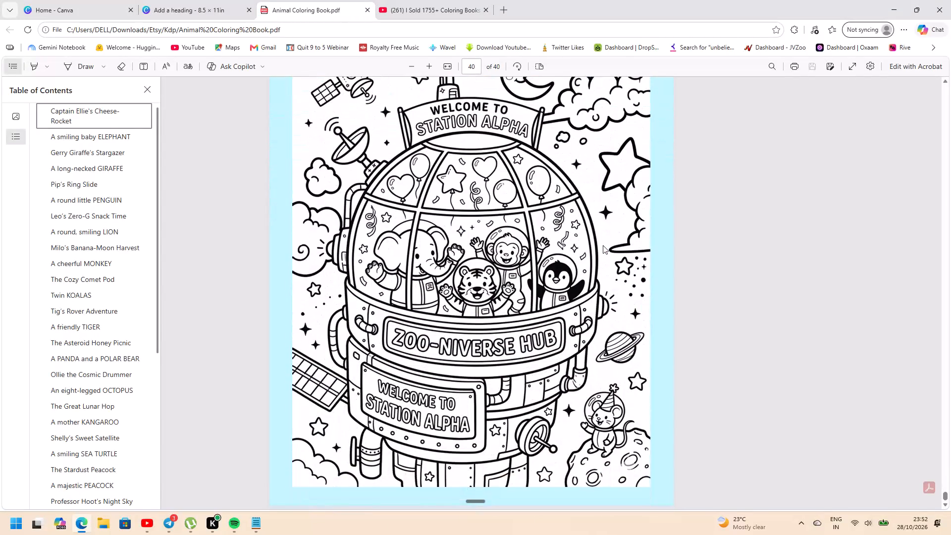
# Switch to the YouTube tutorial on selling coloring books on Amazon and resume its playback.
pyautogui.hotkey('alt', 'Tab')
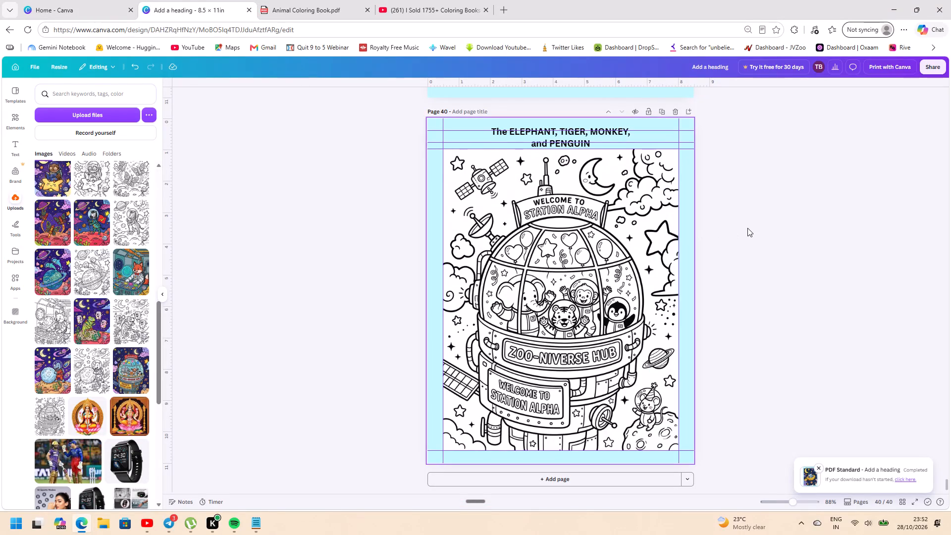
pyautogui.click(747, 228)
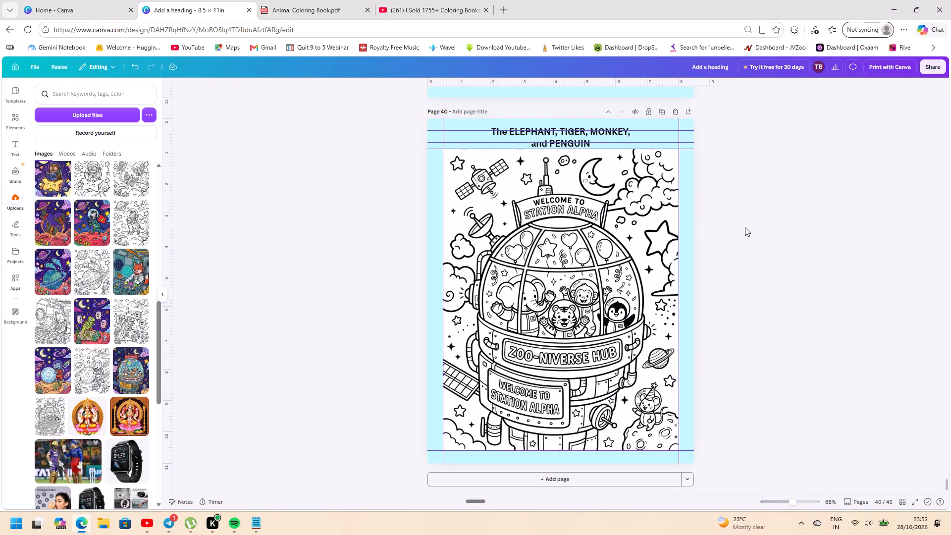
pyautogui.hotkey('alt', 'Tab')
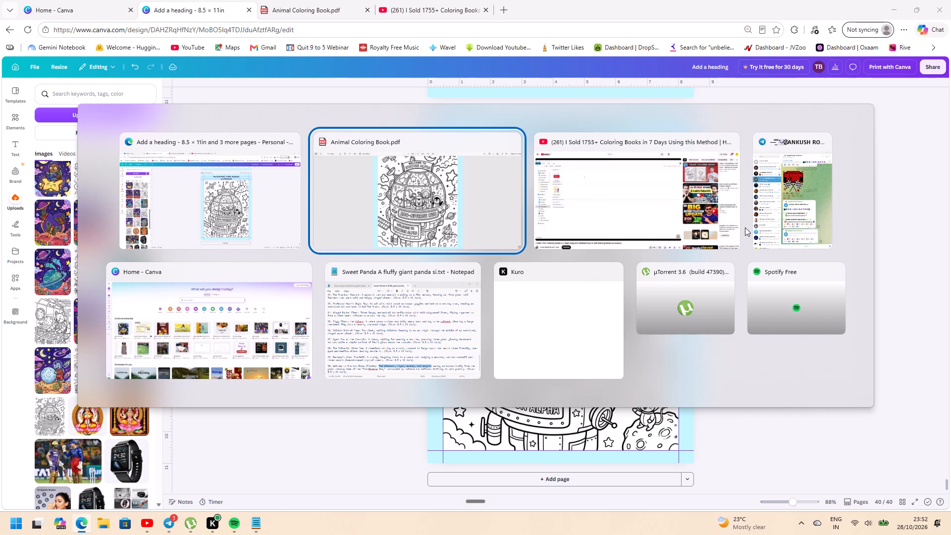
pyautogui.hotkey('alt', 'Tab')
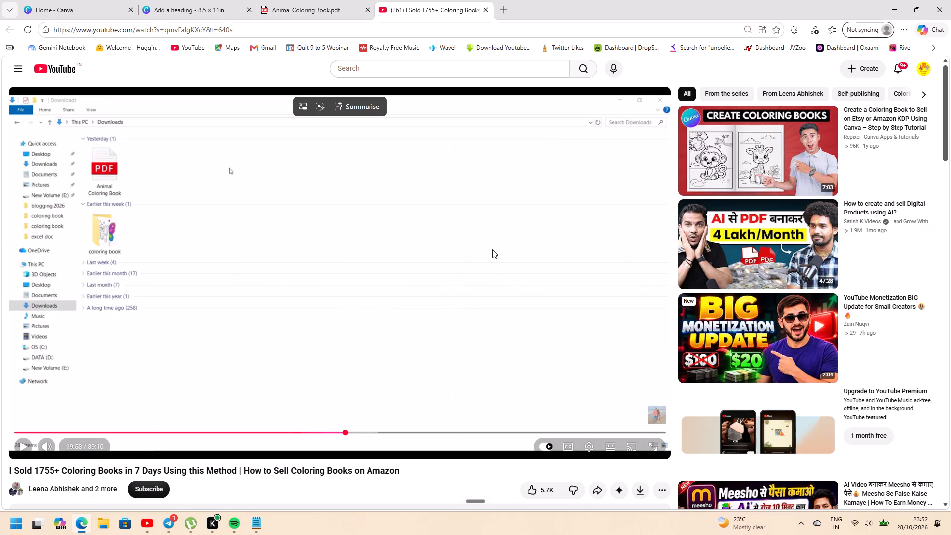
pyautogui.click(439, 259)
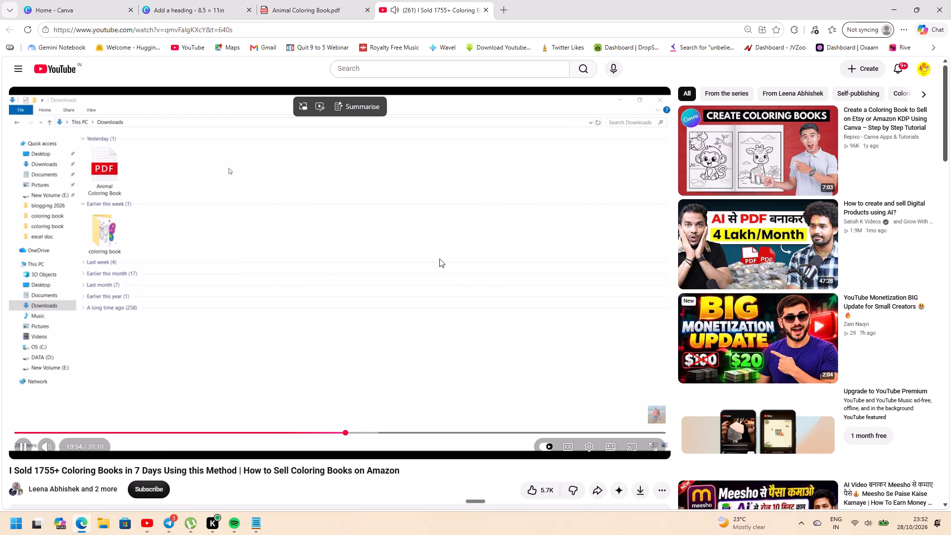